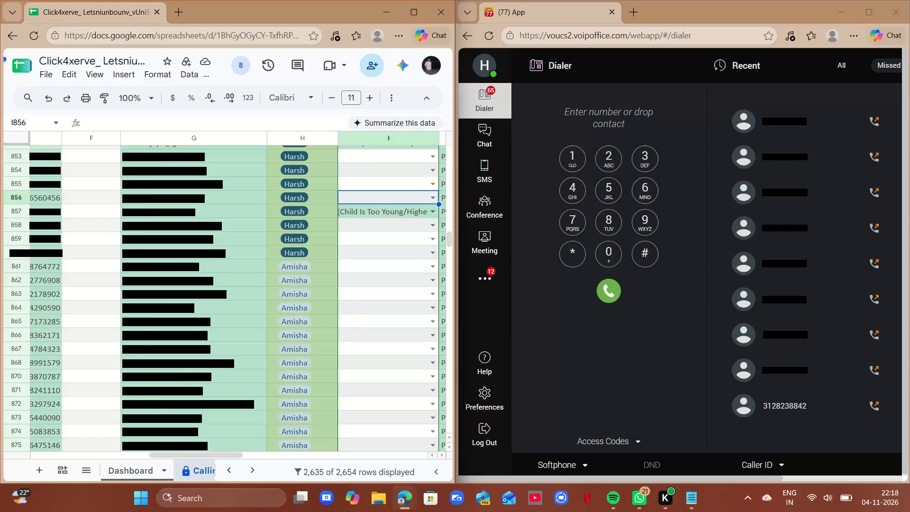
Set the call status in I856 to Voicemail and fill the same status up through I853.
click(359, 196)
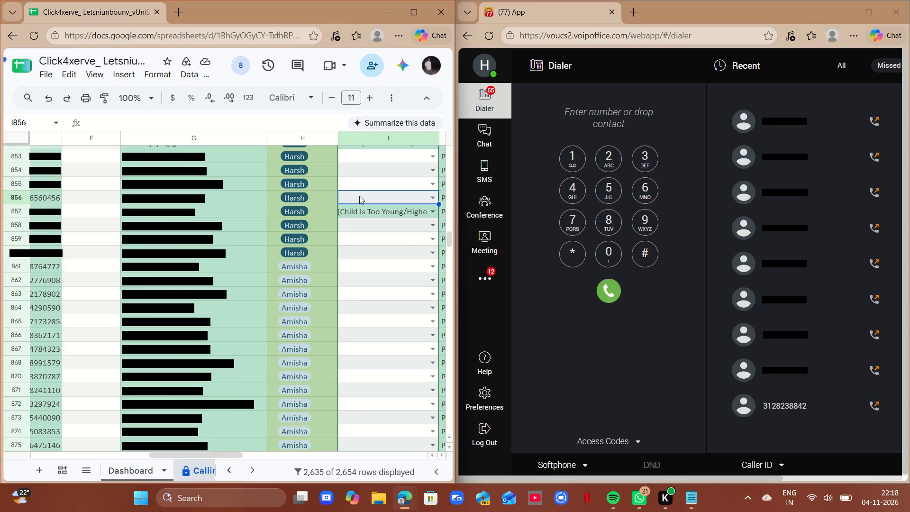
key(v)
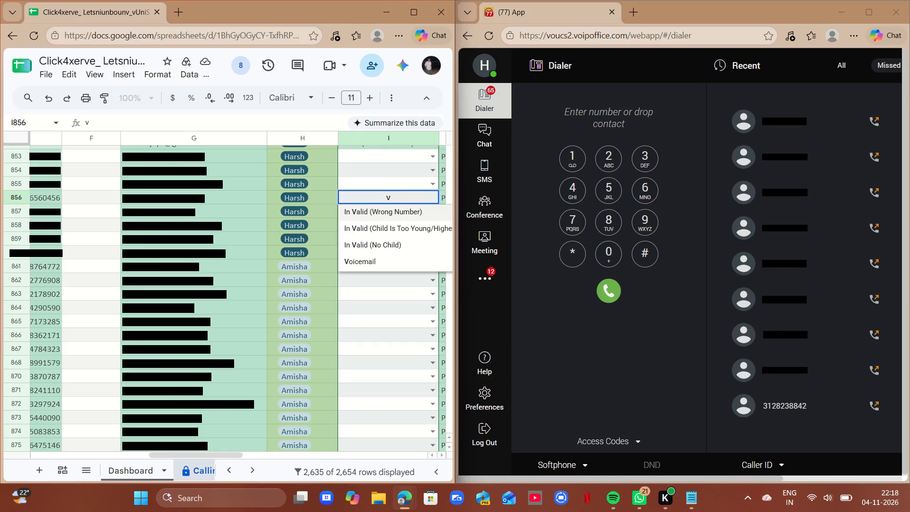
key(Up)
key(Return)
click(377, 195)
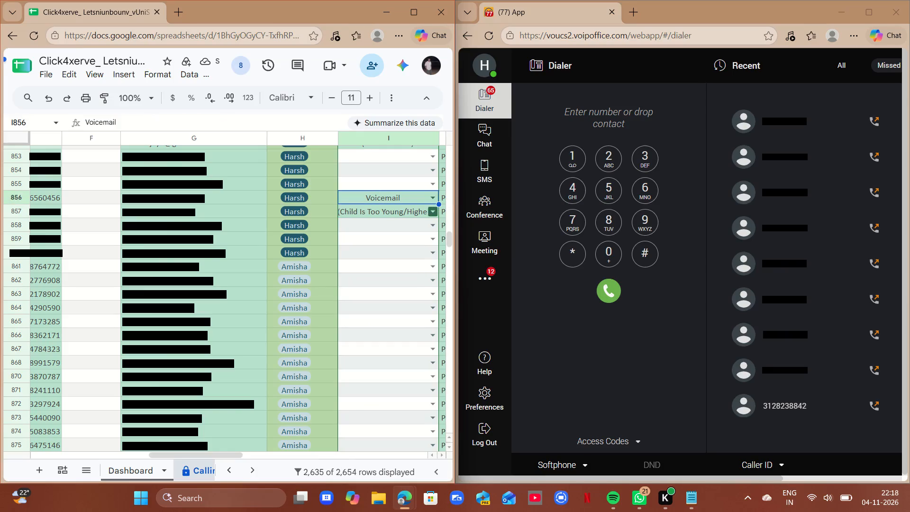
drag(437, 204, 419, 159)
Copy the phone number from row 859 of the calling sheet and call it from the web dialer.
scroll(419, 159, down, 1)
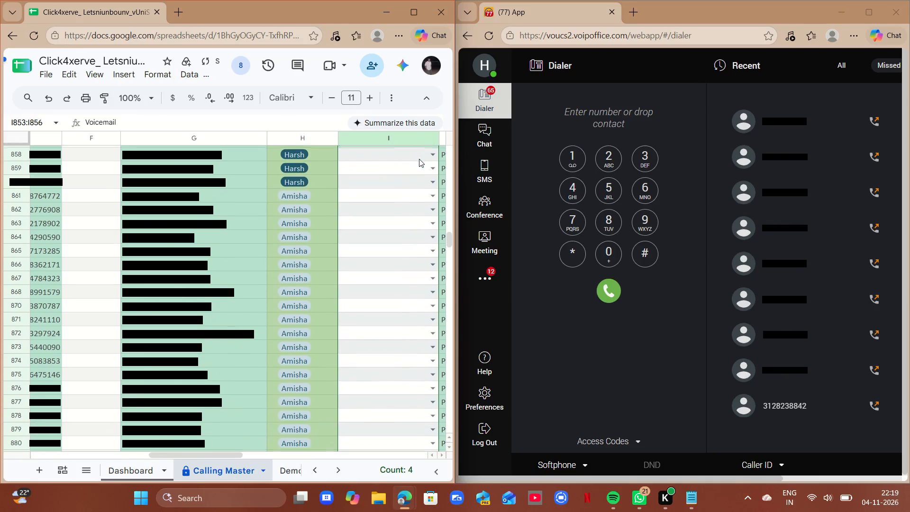
scroll(419, 159, down, 1)
click(55, 165)
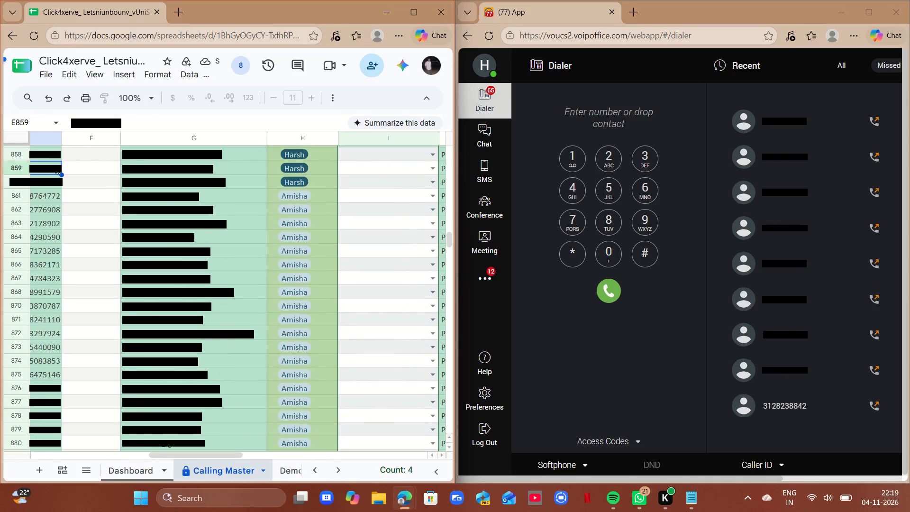
key(ctrl+c)
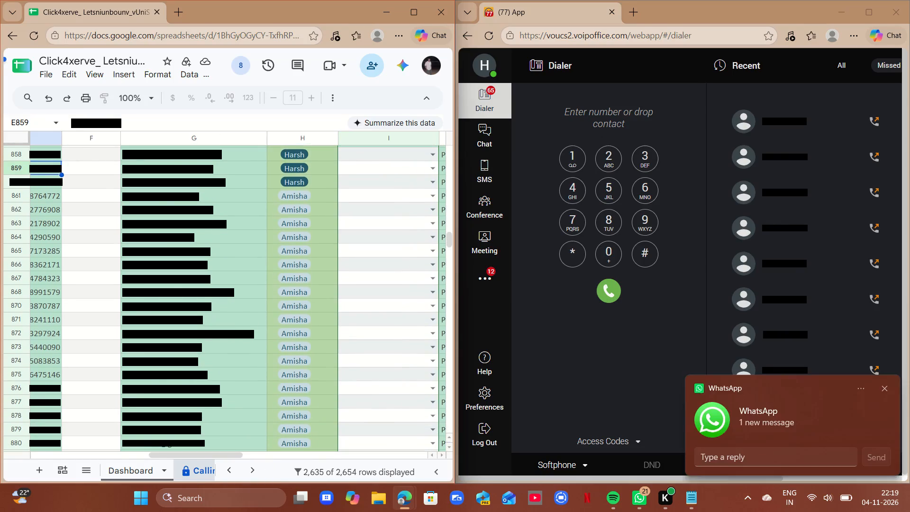
click(632, 117)
key(ctrl+v)
key(Return)
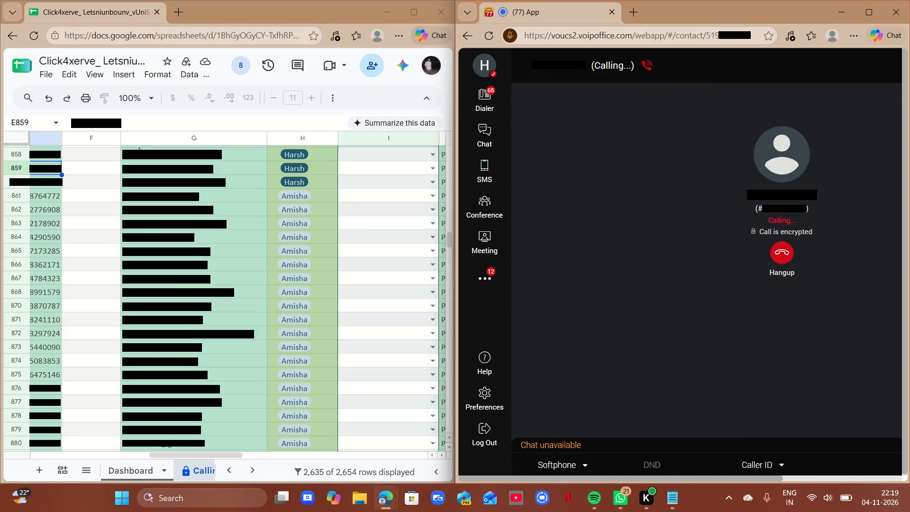
Select the phone number in row 860 of the calling sheet.
click(54, 185)
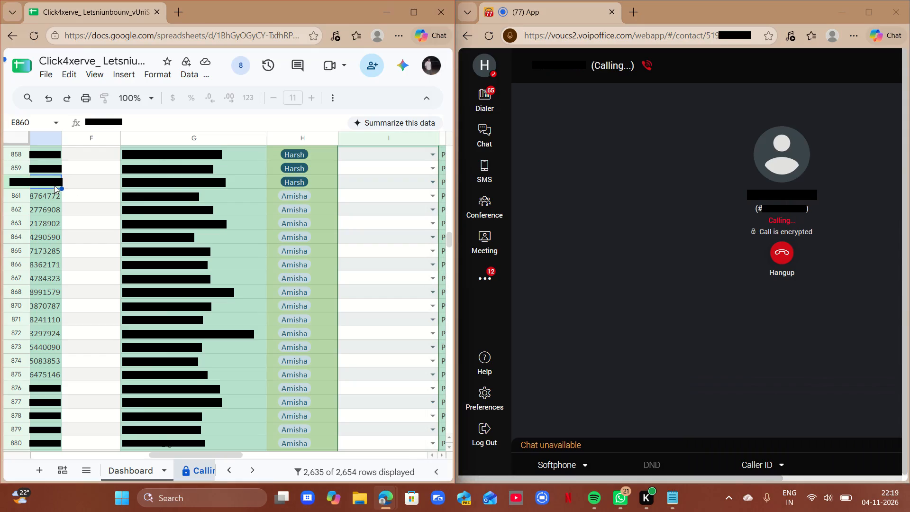
Copy the phone number from row 860 of the calling sheet and call it from the web dialer.
key(ctrl+c)
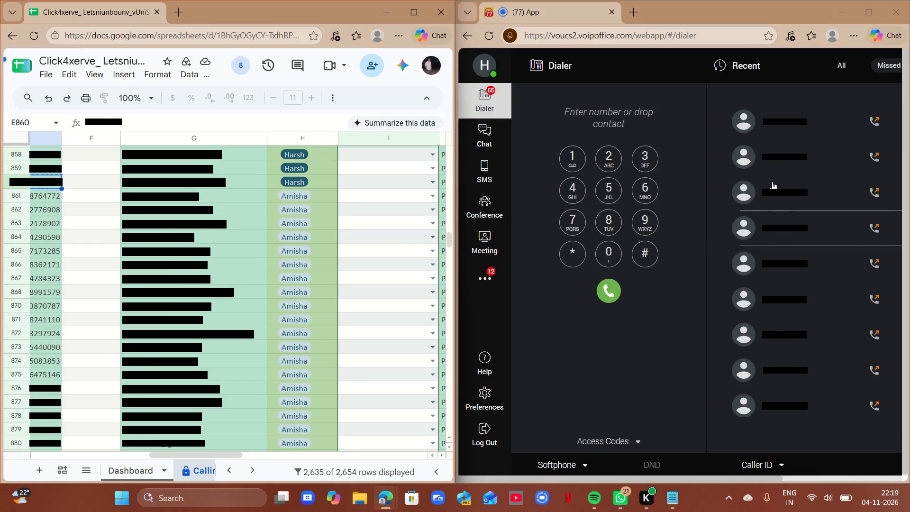
click(552, 135)
key(ctrl+v)
key(Return)
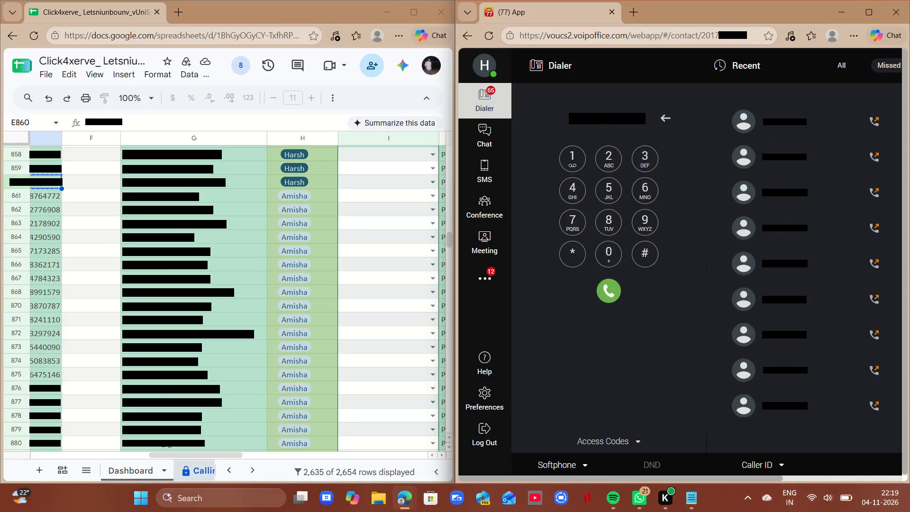
Set the call status in column I to Ni (Not Intersted) for row 859 and RNR for row 858.
click(368, 166)
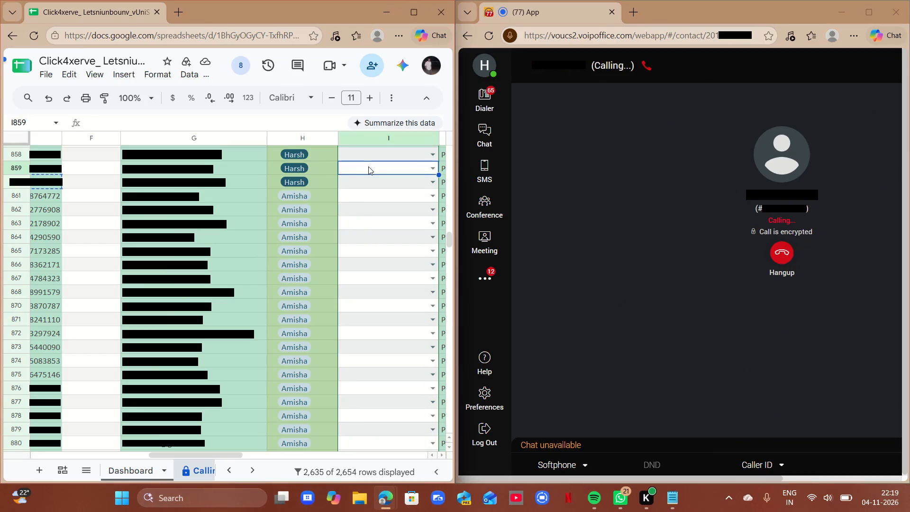
key(n)
key(Return)
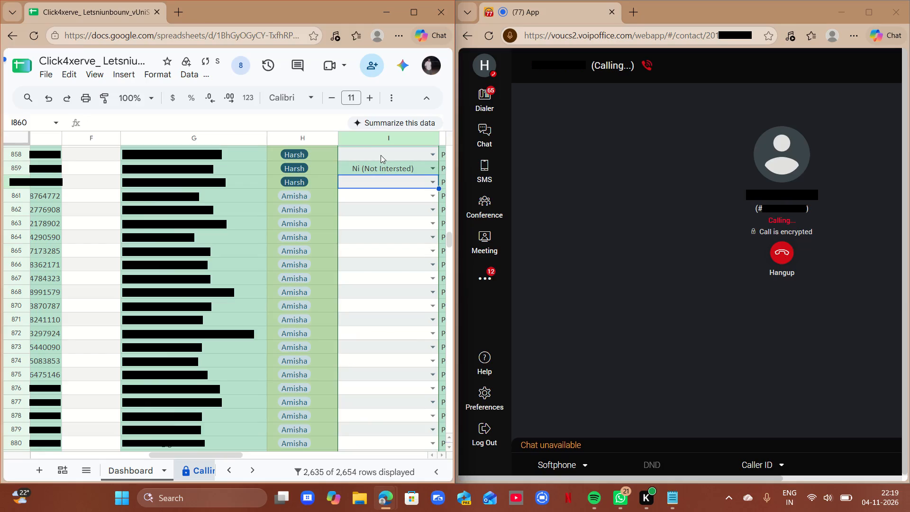
click(381, 155)
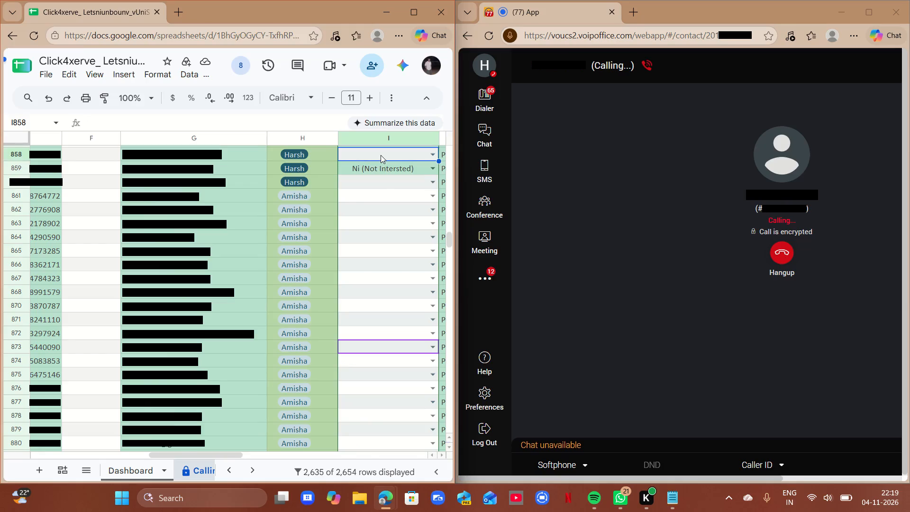
key(r)
key(Return)
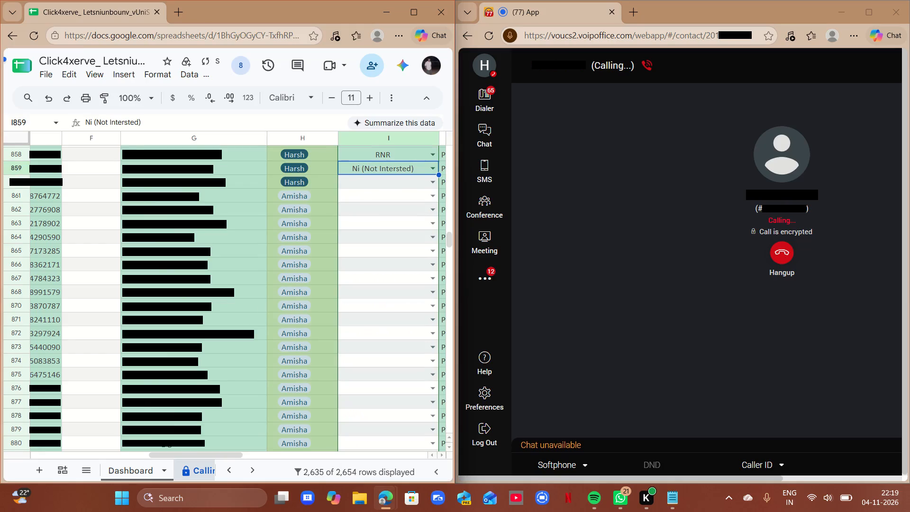
Hang up the call to the row 860 contact and select that row's status cell in column I.
scroll(381, 155, down, 1)
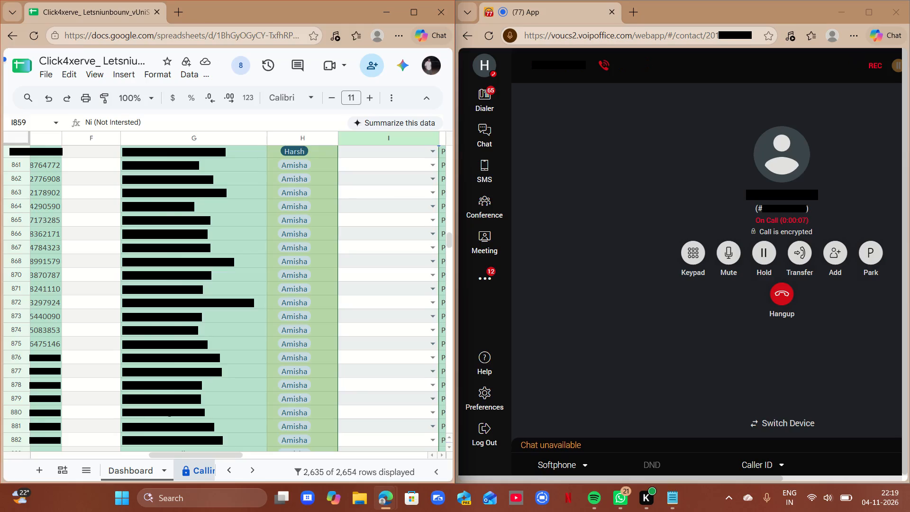
click(381, 155)
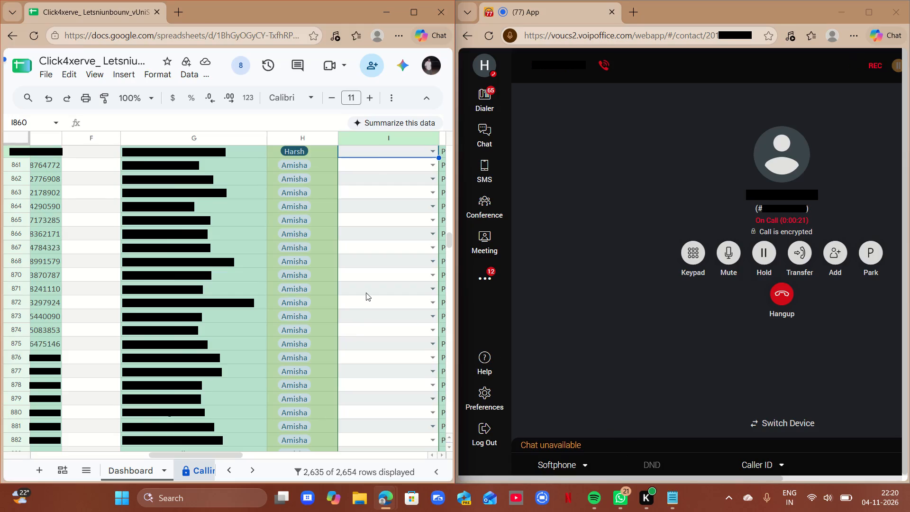
click(777, 286)
click(391, 152)
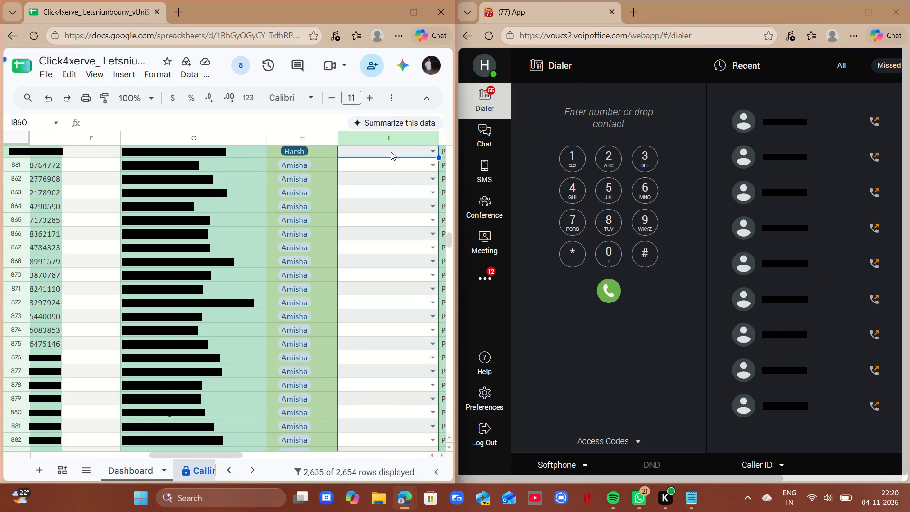
Set the call status in column I to In Valid (Child Is Too Young/Higher Grade) for row 860.
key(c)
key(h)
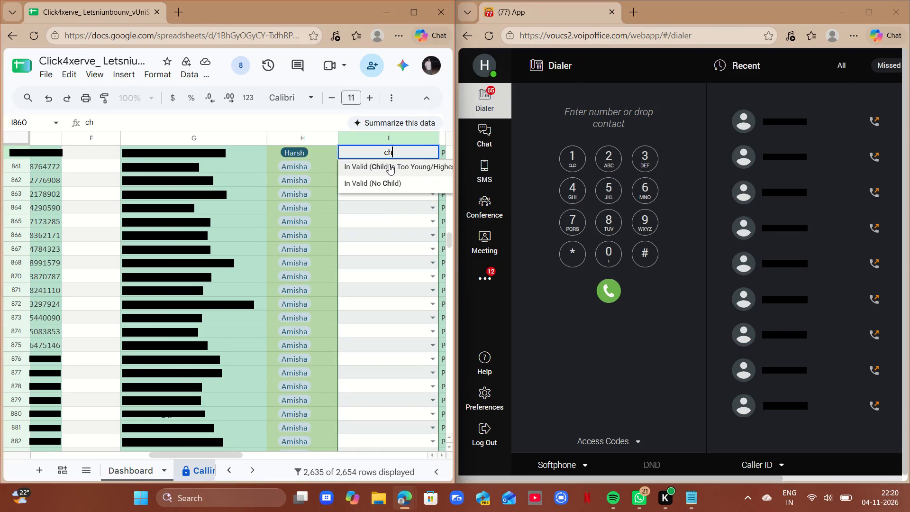
click(389, 165)
Copy the phone number from row 1160, the start of the next block assigned to Harsh, and call it from the web dialer.
scroll(389, 165, down, 8)
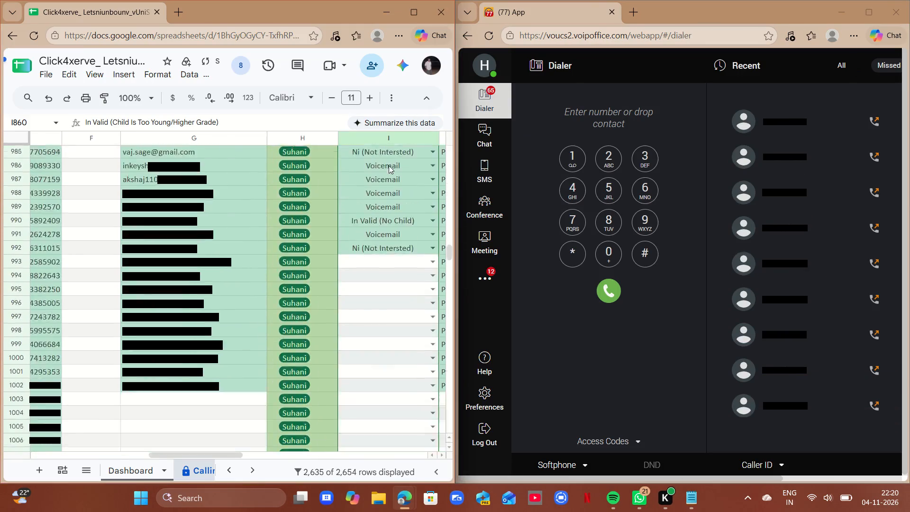
scroll(389, 165, down, 5)
scroll(389, 165, up, 3)
scroll(389, 165, down, 1)
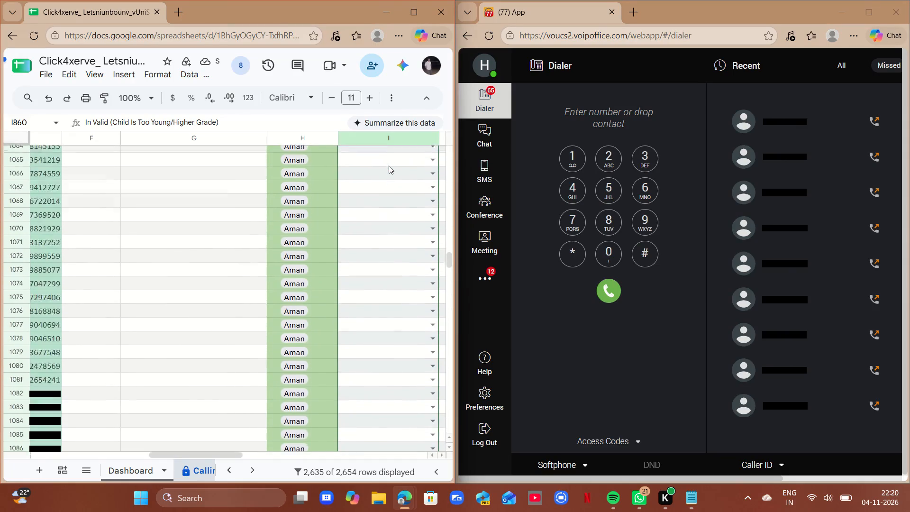
scroll(389, 165, down, 7)
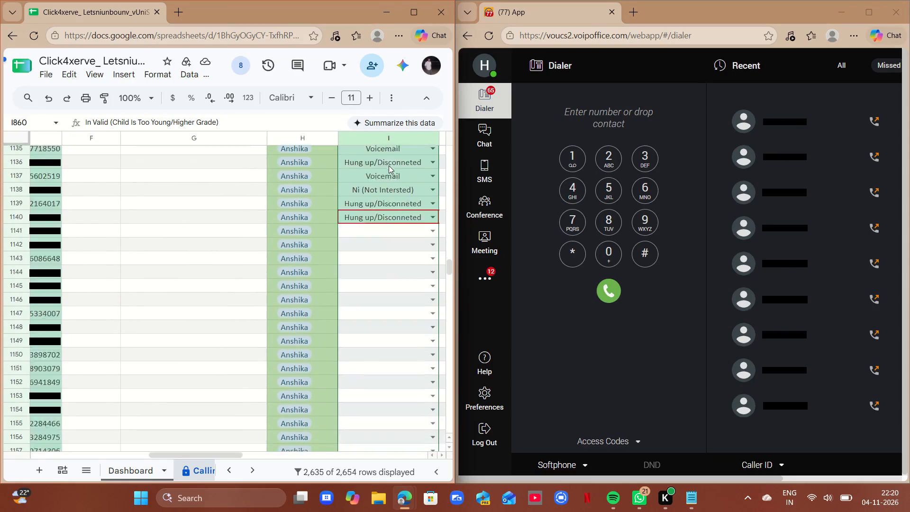
scroll(389, 165, down, 1)
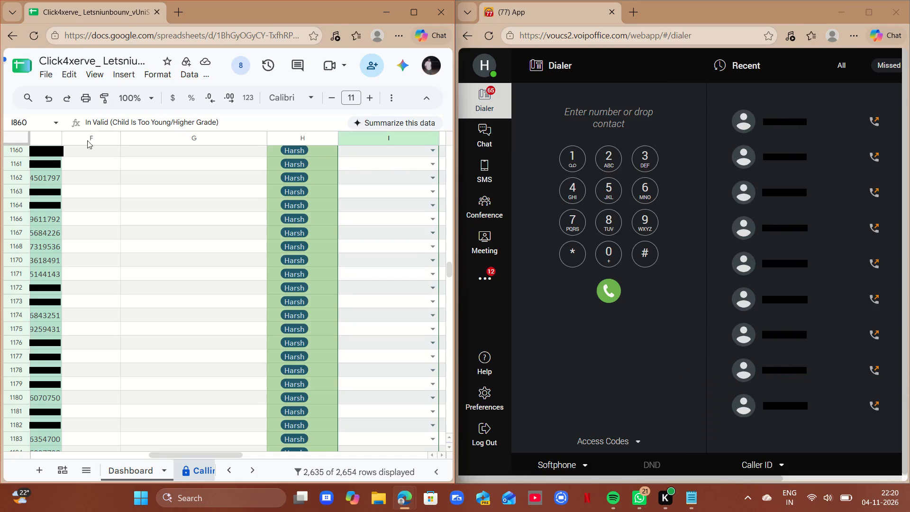
click(52, 146)
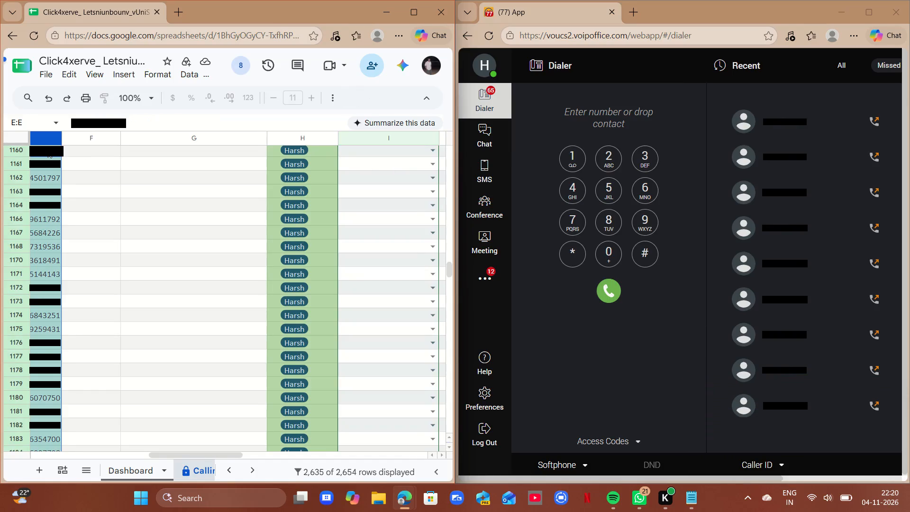
click(47, 149)
key(ctrl+c)
scroll(47, 149, up, 1)
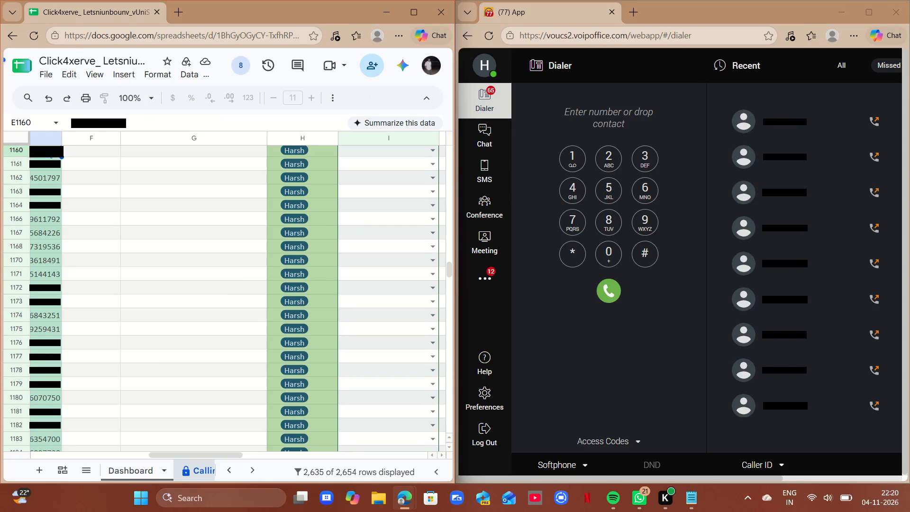
scroll(47, 149, up, 1)
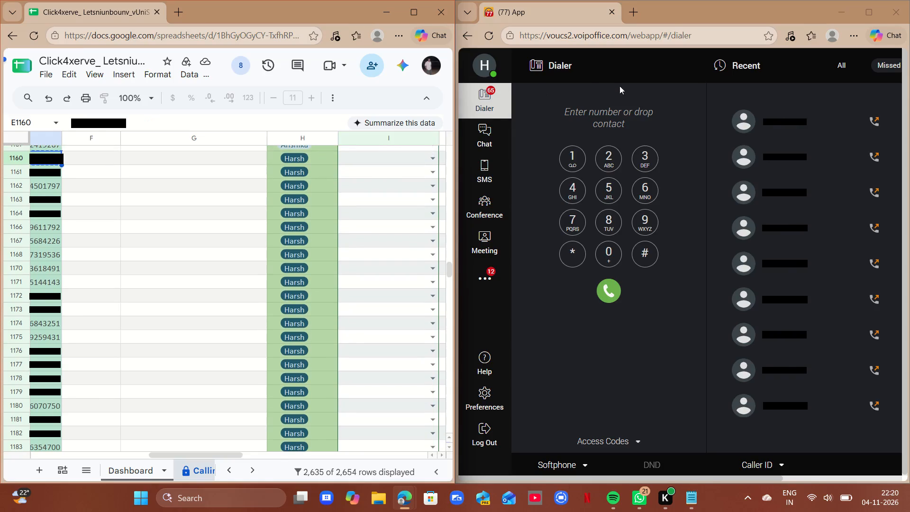
click(587, 126)
key(ctrl+v)
key(Return)
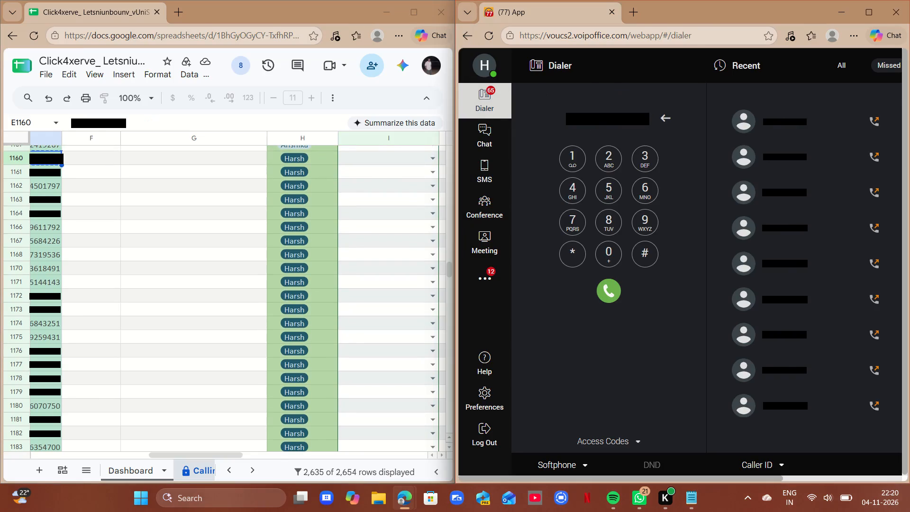
Copy the phone number from row 1161 and hang up the ongoing call to the row 1160 contact.
click(49, 168)
key(ctrl+c)
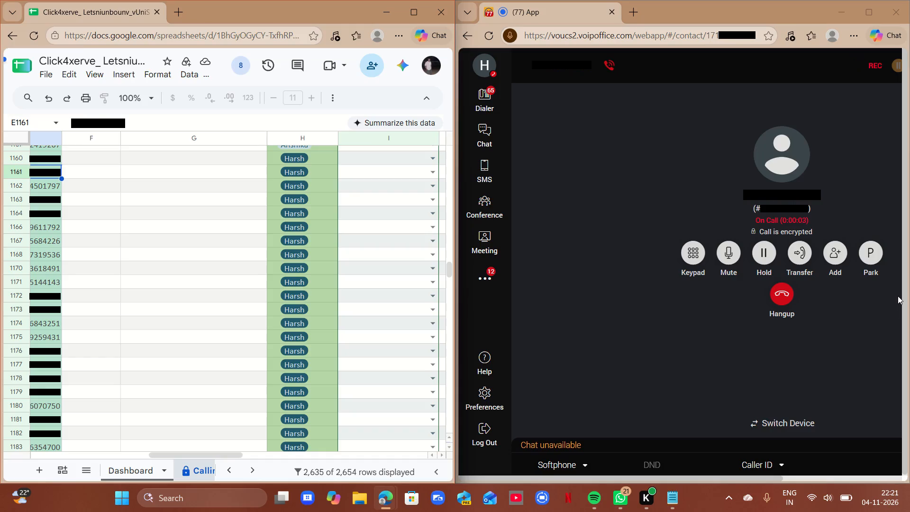
click(784, 292)
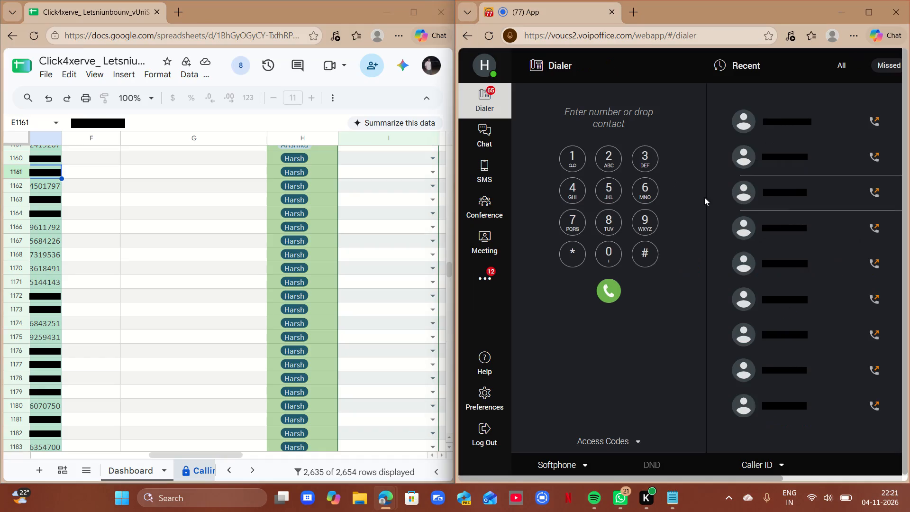
Paste the phone number from row 1161 into the dialer and place the call.
click(620, 138)
key(ctrl+v)
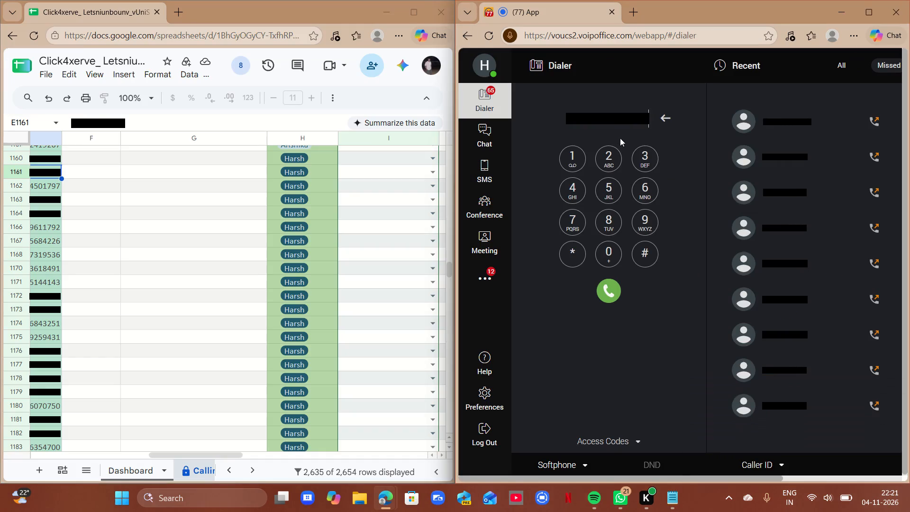
key(Return)
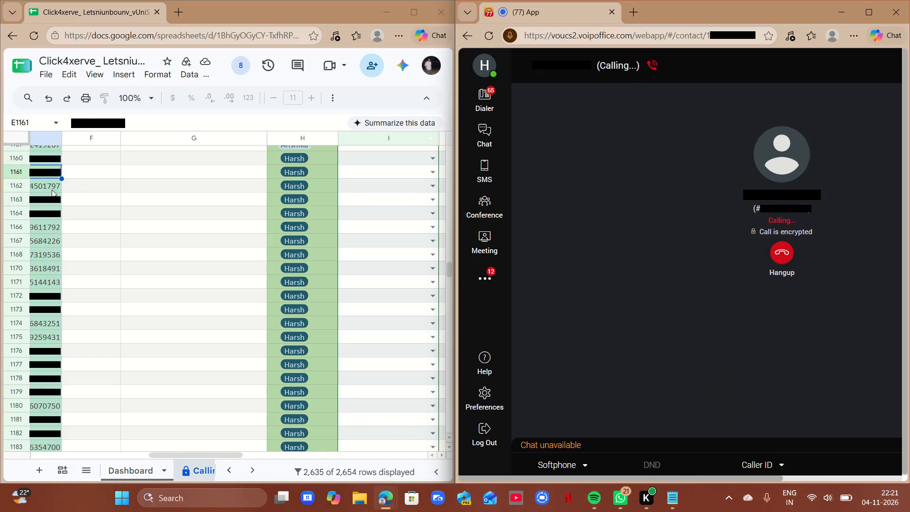
Copy the phone number from row 1162 of the calling sheet.
click(51, 184)
key(ctrl+c)
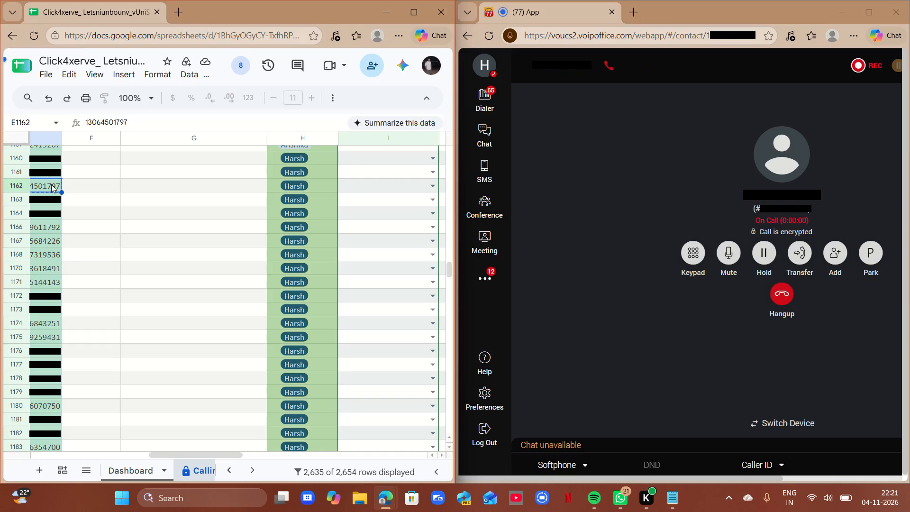
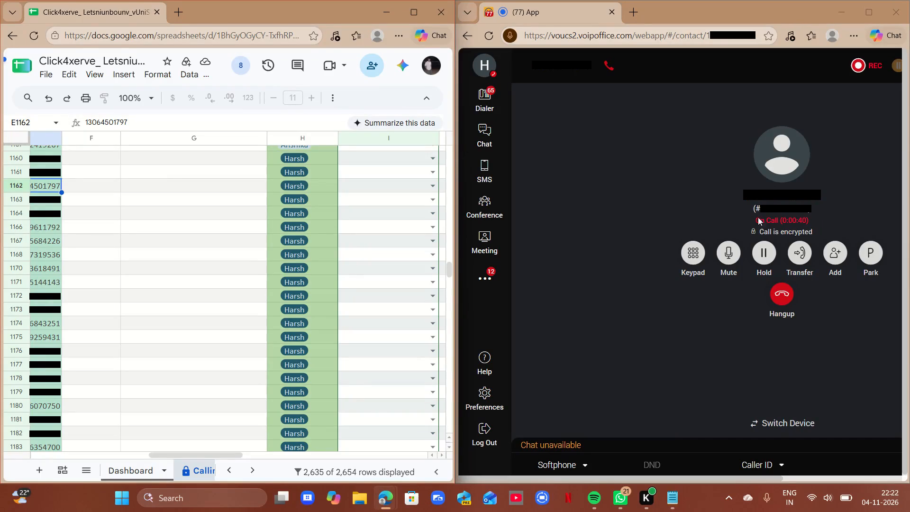
Hang up the current call, paste the phone number copied from row 1162 into the dialer and place the call.
click(778, 293)
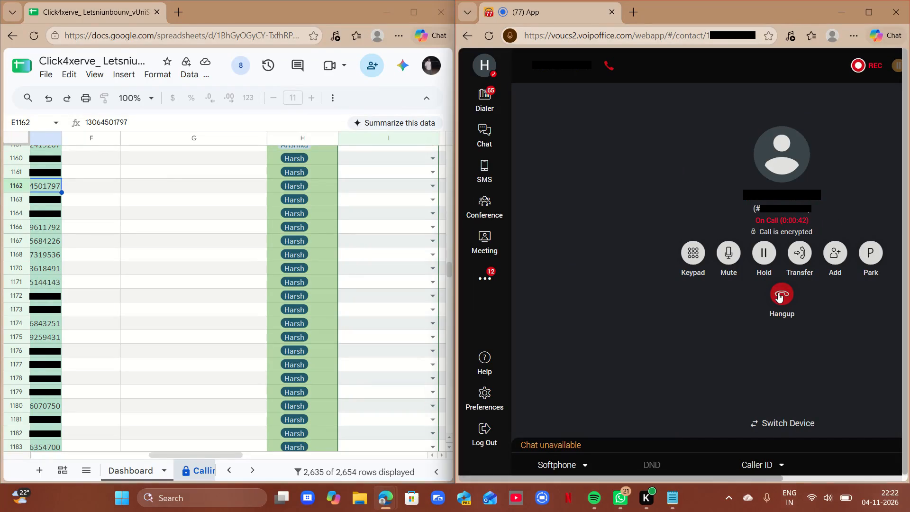
click(598, 105)
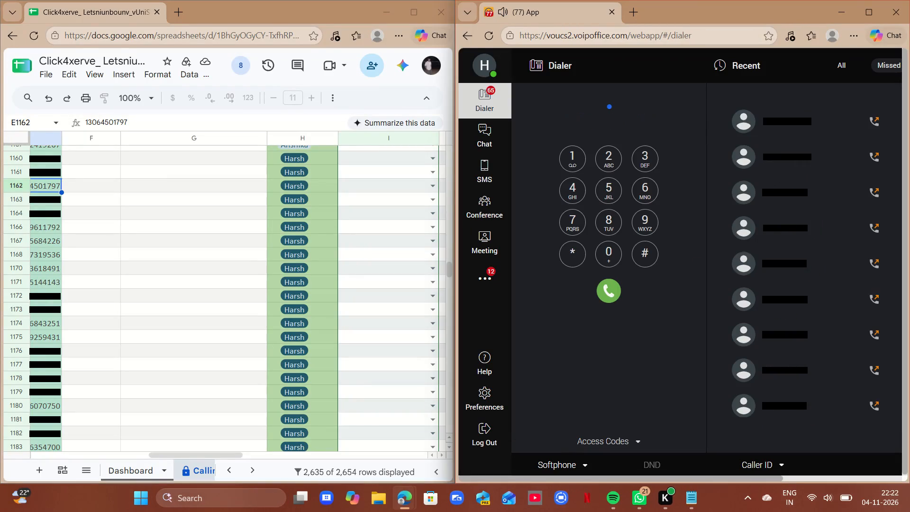
key(ctrl+v)
key(Return)
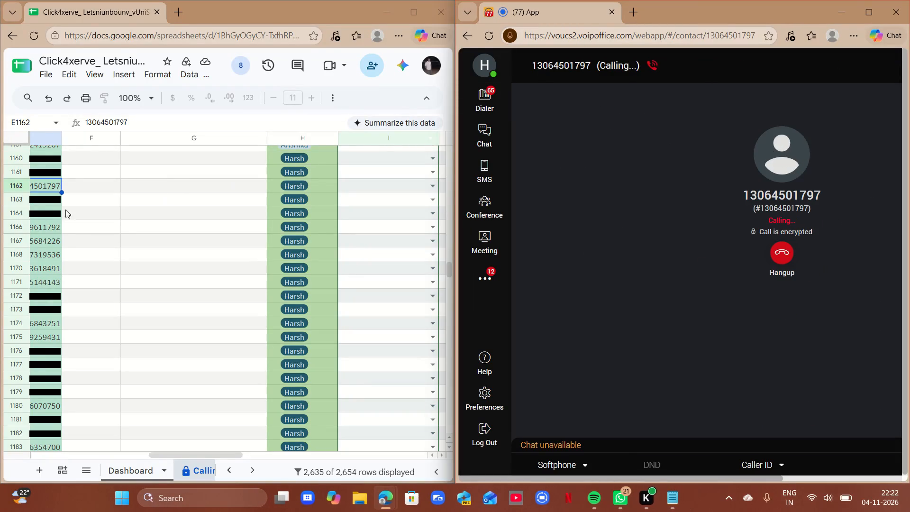
Copy the phone number from row 1163 of the calling sheet.
click(49, 196)
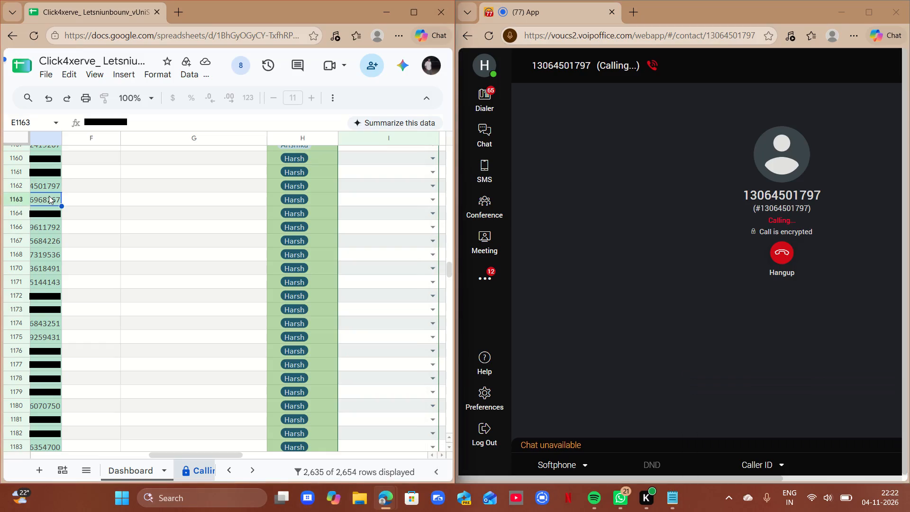
key(ctrl+c)
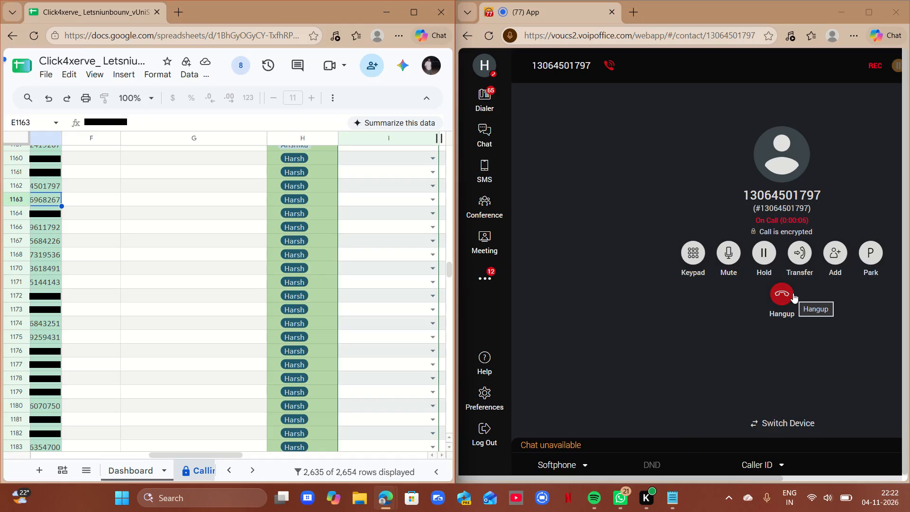
Mute the microphone on the ongoing call to the row 1162 contact.
click(732, 251)
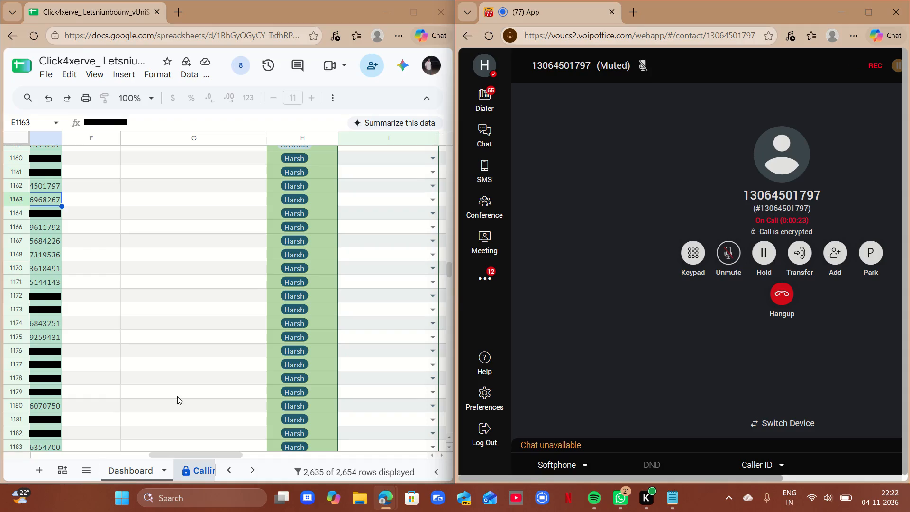
Check the agents' lead figures on the Dashboard sheet and return to the Calling Master sheet.
click(118, 474)
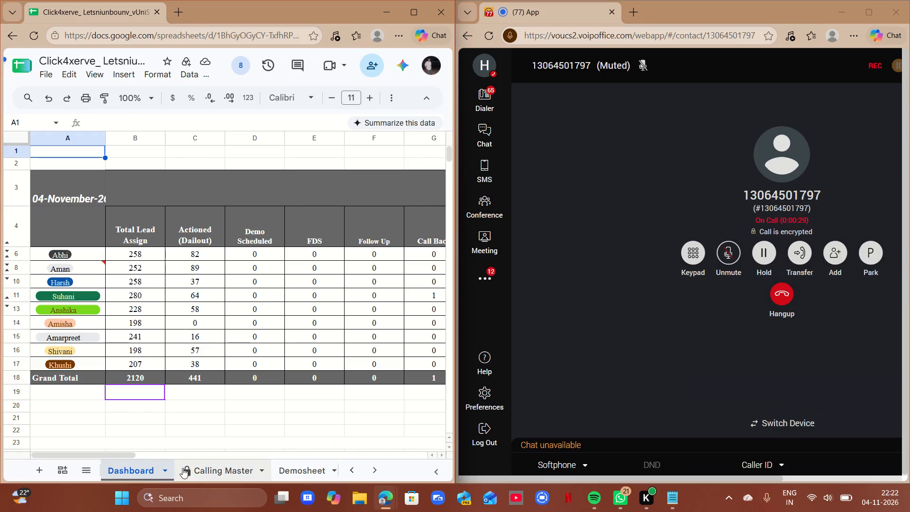
click(197, 468)
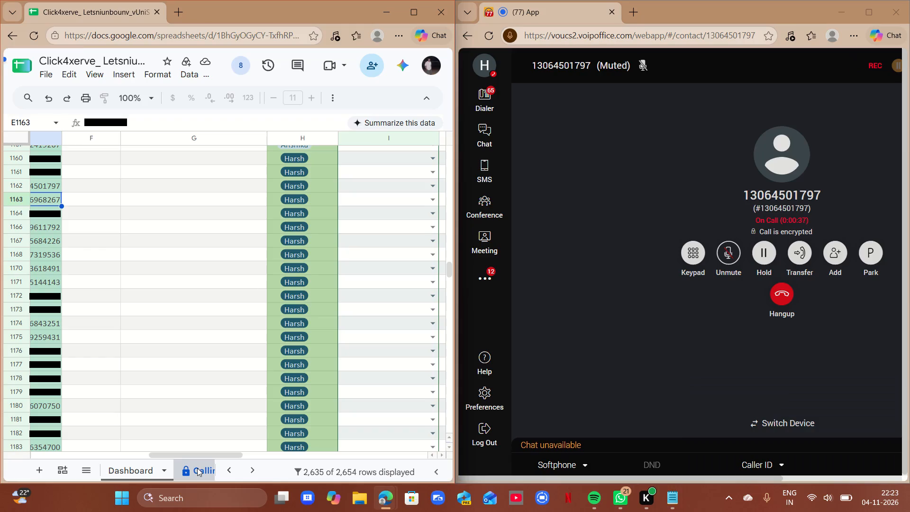
Hang up the row 1162 call, paste the phone number copied from row 1163 into the dialer and place the call.
click(779, 304)
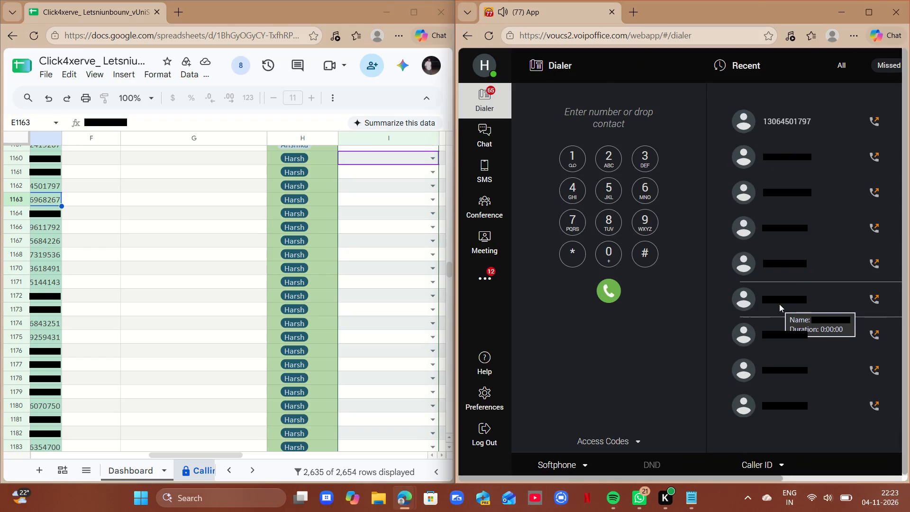
click(574, 98)
key(ctrl+v)
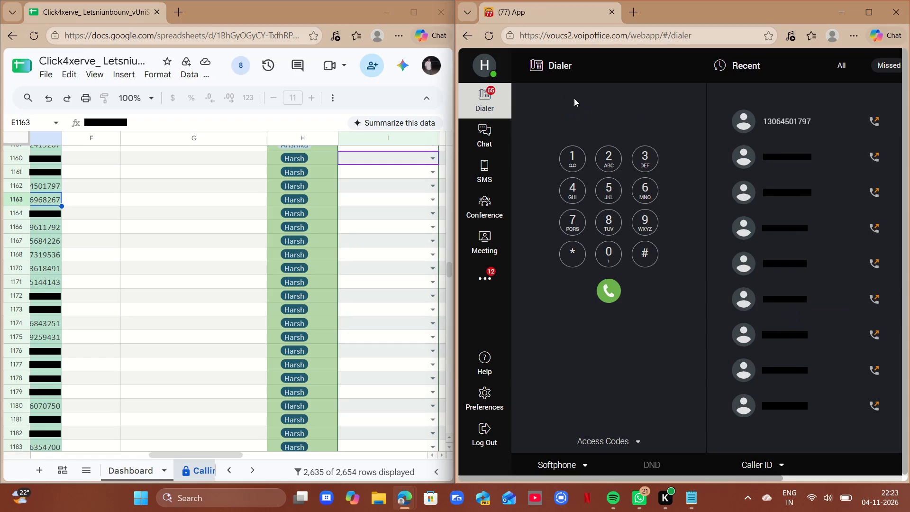
key(Return)
Copy the phone number from row 1164 of the calling sheet.
scroll(396, 163, left, 1)
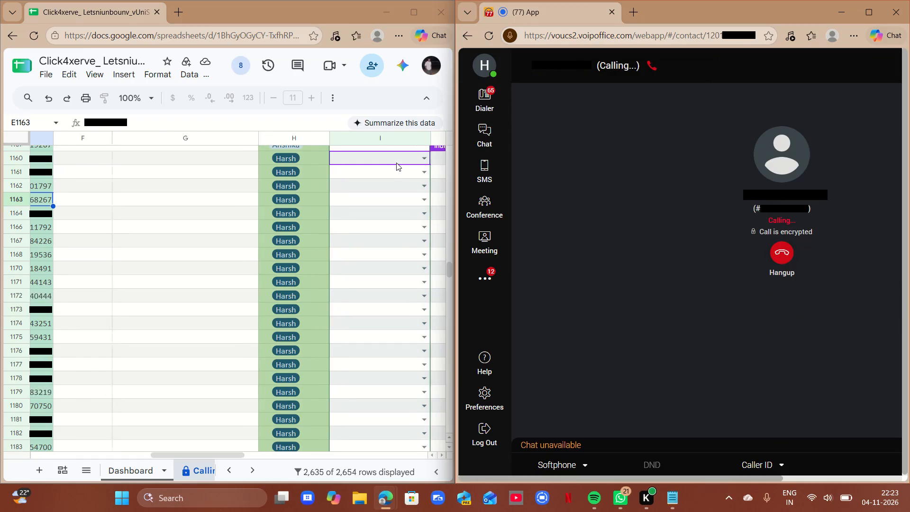
scroll(396, 163, left, 1)
scroll(396, 163, right, 1)
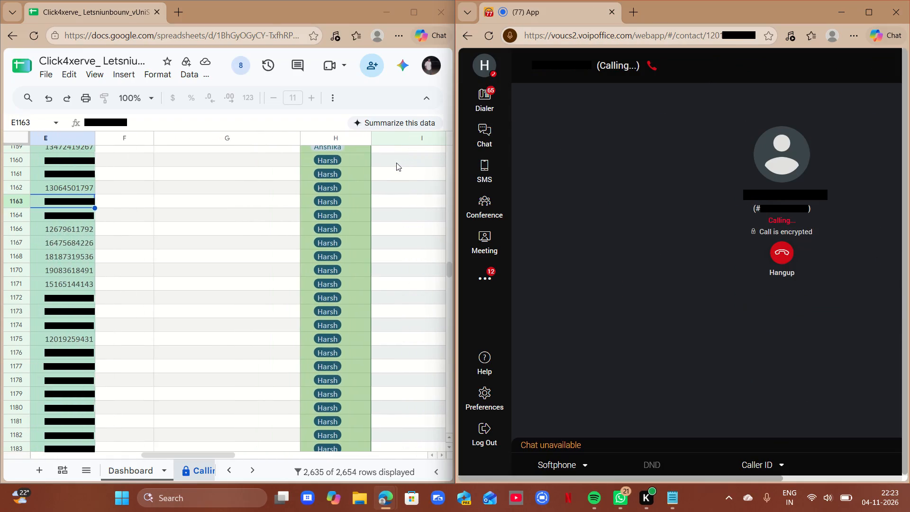
scroll(396, 163, right, 1)
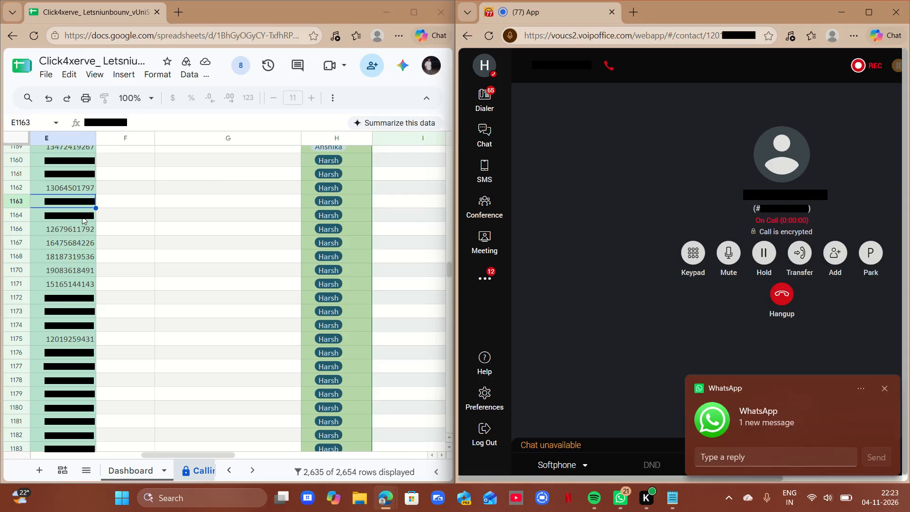
click(82, 216)
key(ctrl+c)
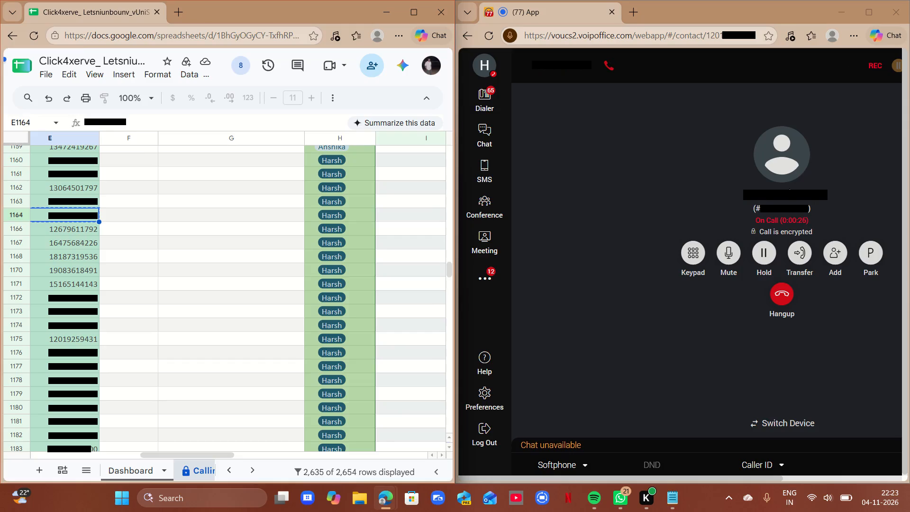
Hang up the row 1163 call, paste the phone number copied from row 1164 into the dialer and place the call.
click(785, 289)
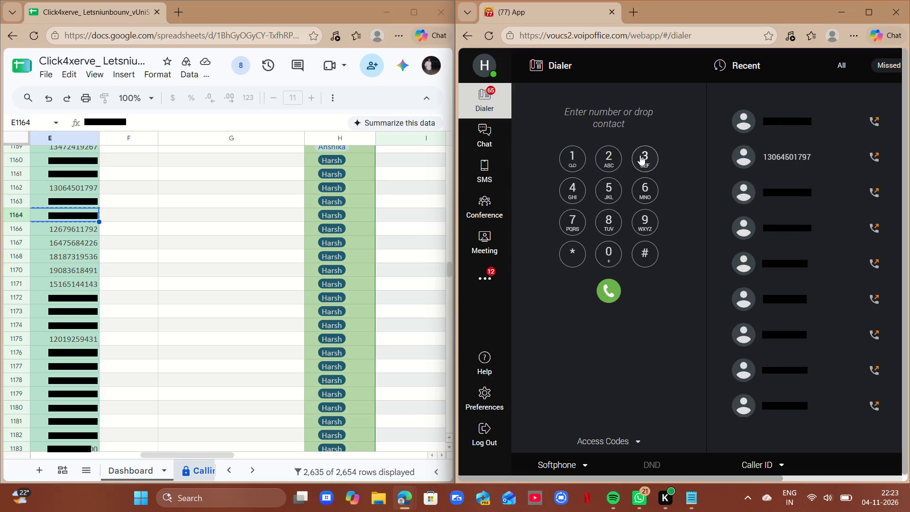
click(631, 113)
key(ctrl+v)
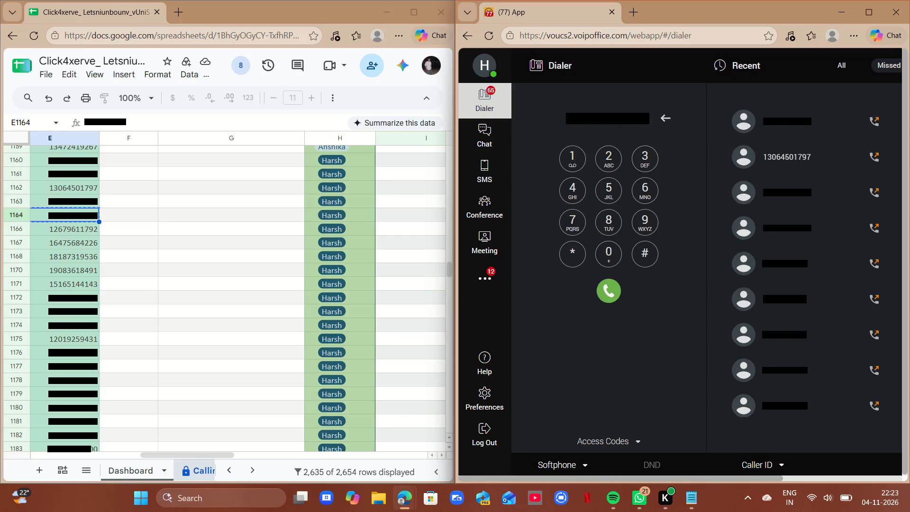
key(Return)
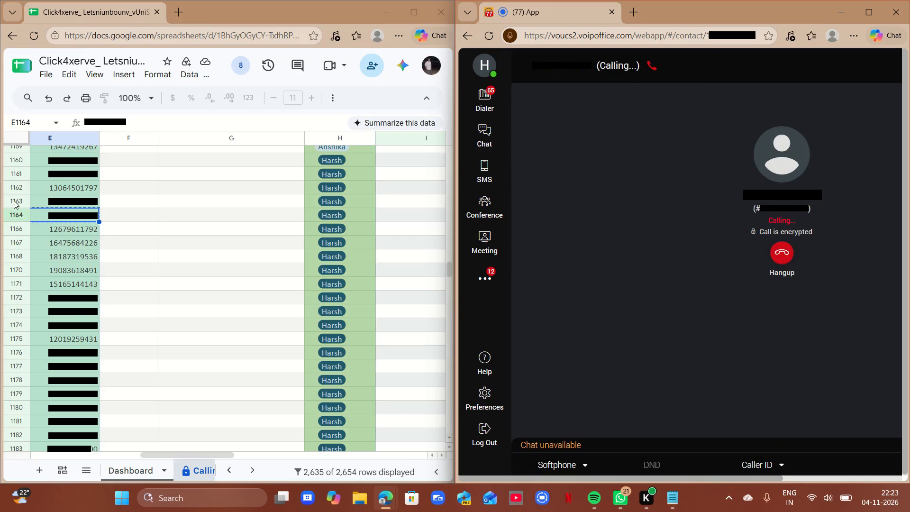
Set the call status in column I to Ni (Not Intersted) for row 1163.
click(14, 201)
click(397, 199)
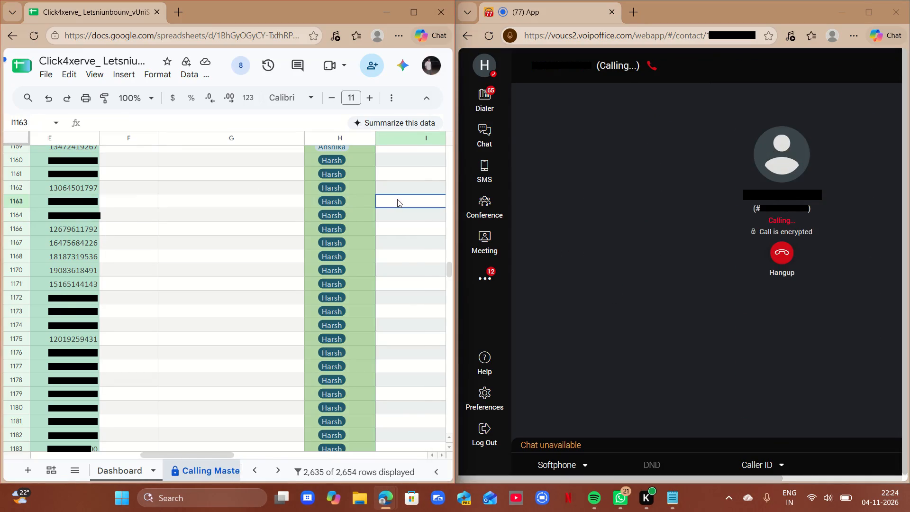
key(n)
key(Return)
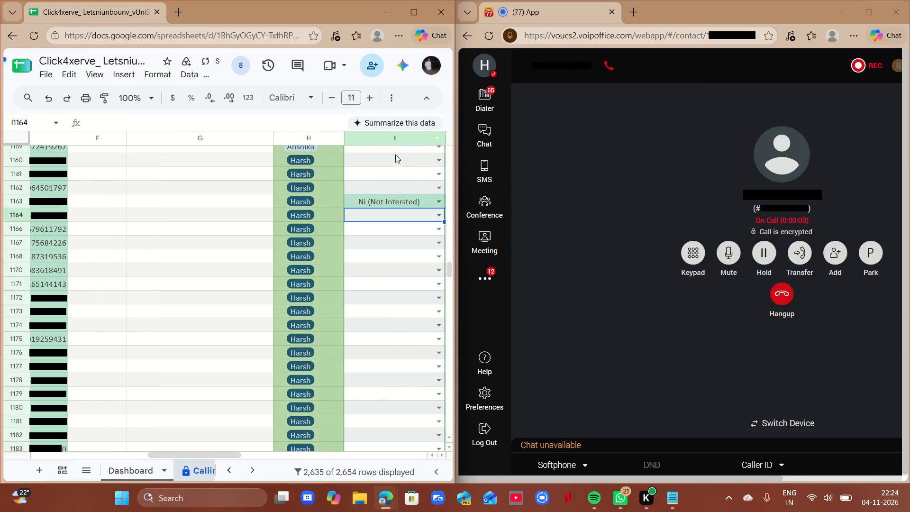
Set the call status in column I to Voicemail for row 1160 and fill it down through row 1162.
click(390, 157)
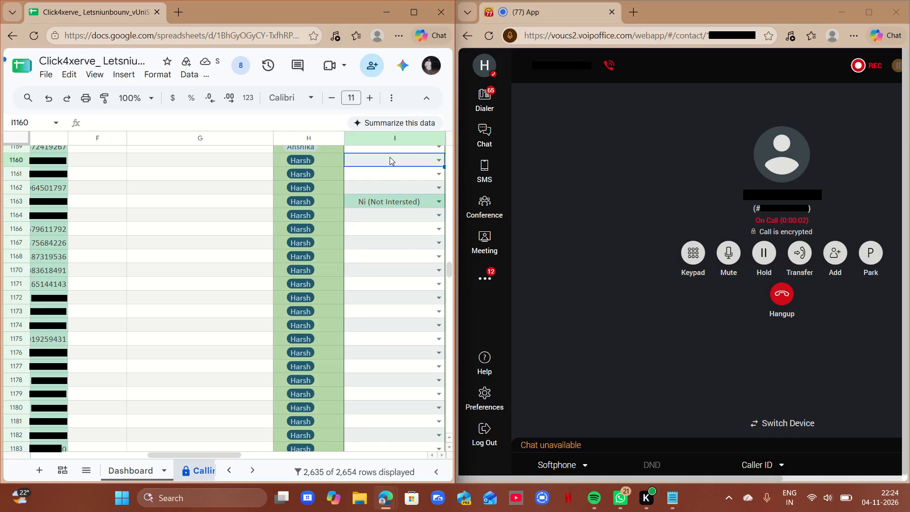
key(v)
key(Up)
key(Return)
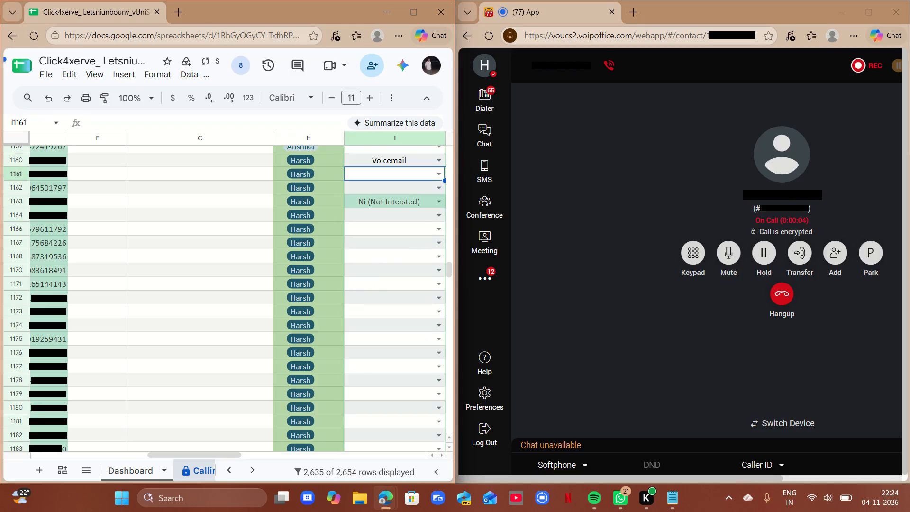
click(393, 157)
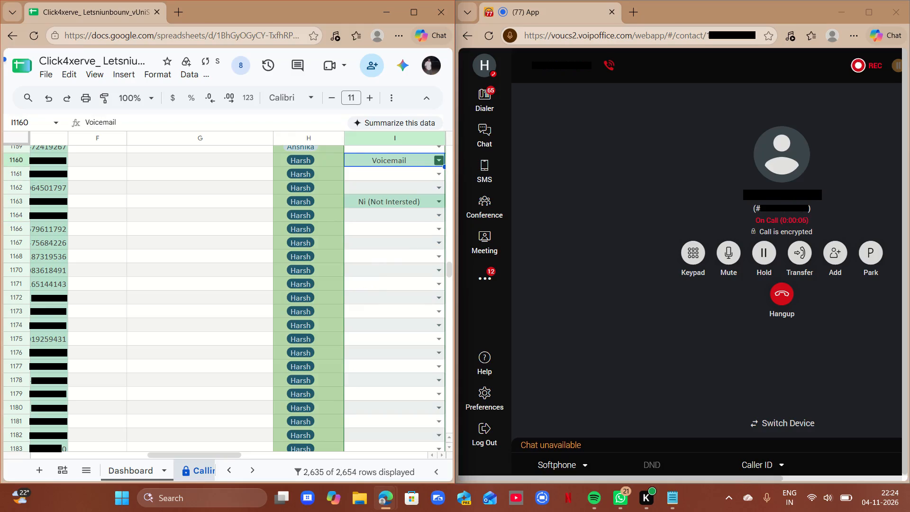
drag(443, 164, 427, 192)
scroll(427, 192, down, 1)
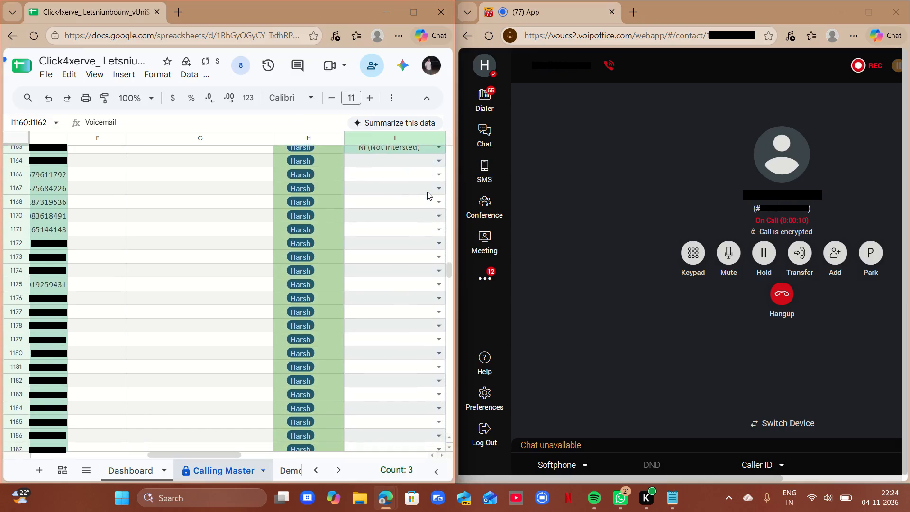
scroll(427, 192, down, 1)
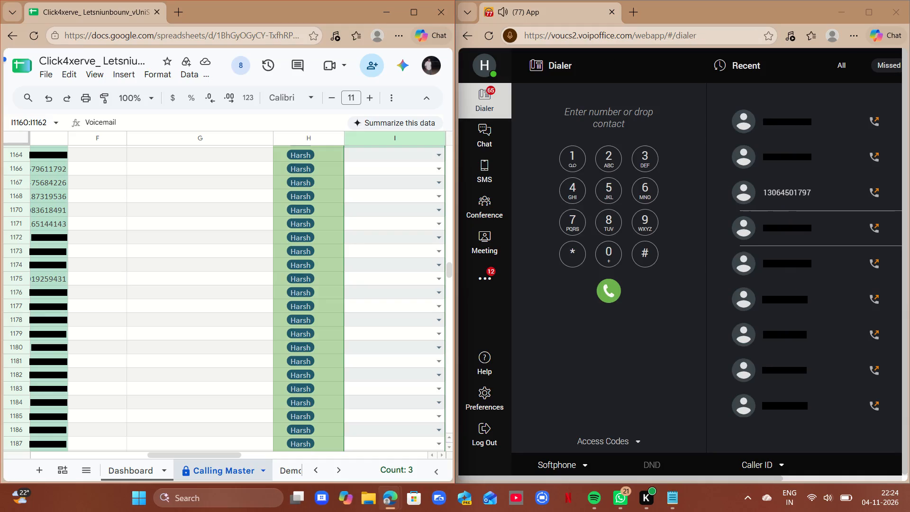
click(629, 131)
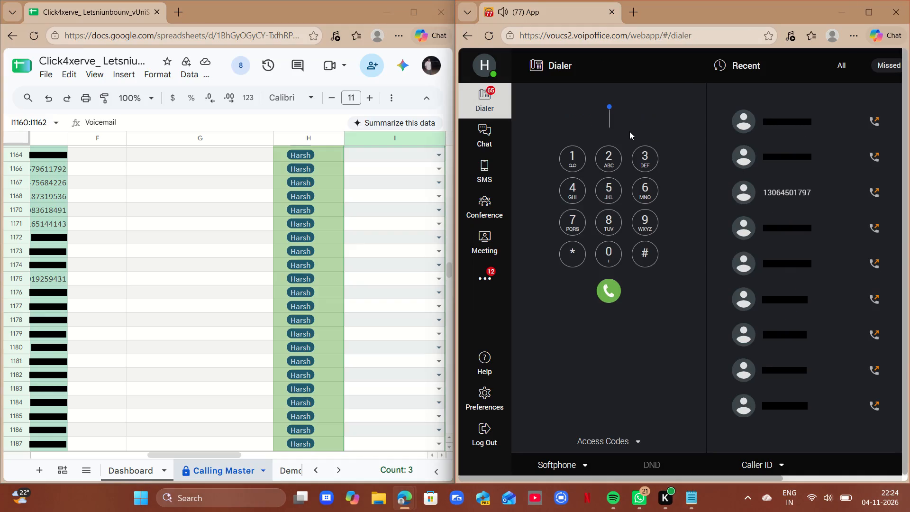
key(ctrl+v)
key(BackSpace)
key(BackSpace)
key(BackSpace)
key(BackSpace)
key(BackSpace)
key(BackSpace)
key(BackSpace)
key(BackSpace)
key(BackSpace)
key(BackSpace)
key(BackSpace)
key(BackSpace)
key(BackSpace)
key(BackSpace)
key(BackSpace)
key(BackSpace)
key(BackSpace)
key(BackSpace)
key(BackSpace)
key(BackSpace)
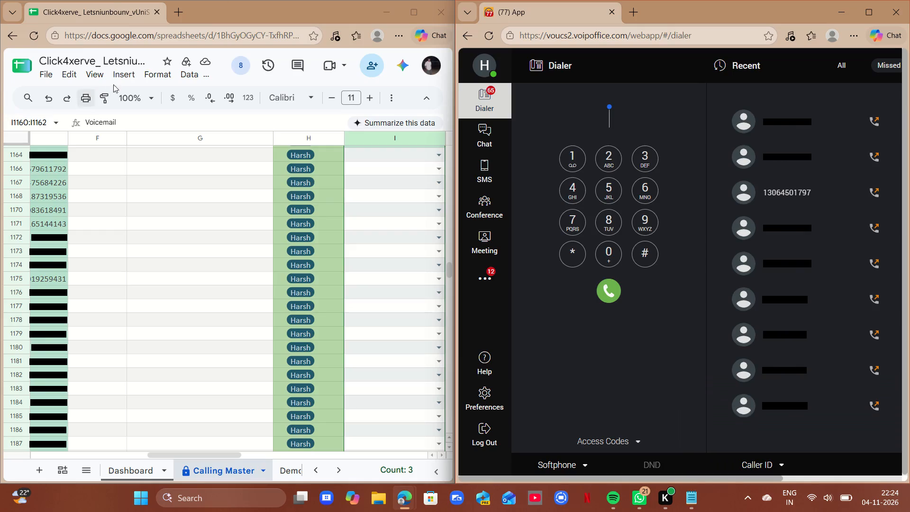
Copy the phone number from row 1166, paste it into the dialer and place the call.
click(58, 164)
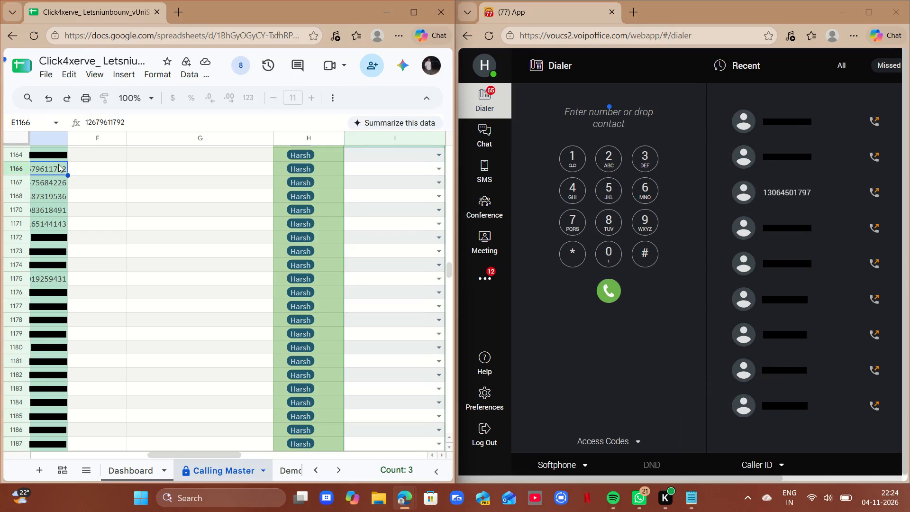
key(ctrl+c)
click(590, 106)
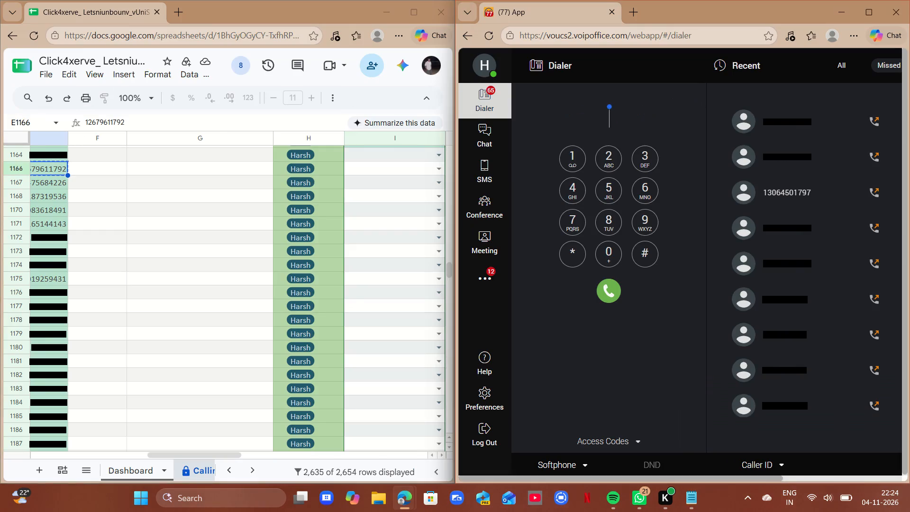
key(ctrl+v)
key(Return)
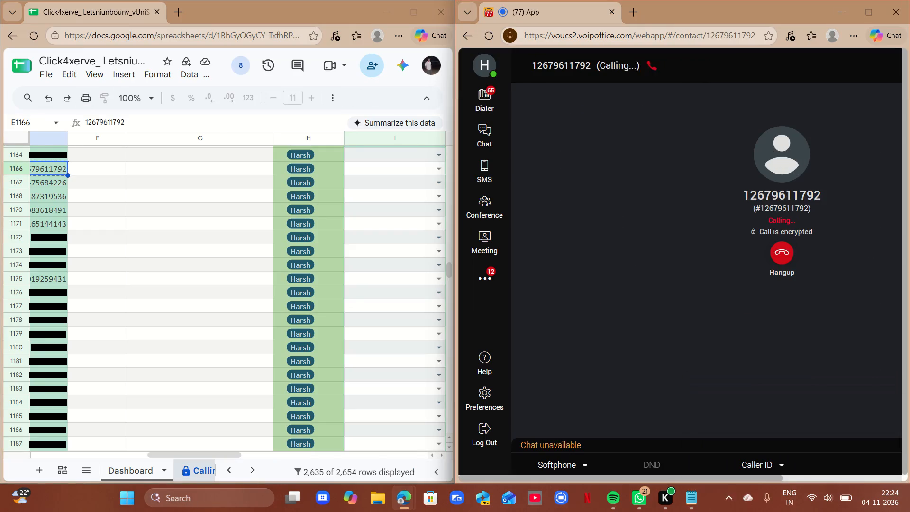
Copy the phone number from row 1167 of the calling sheet.
click(48, 184)
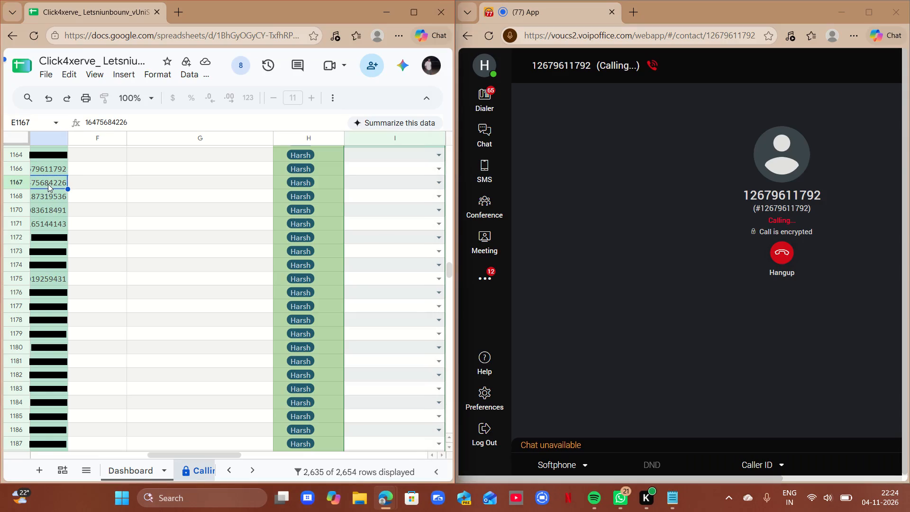
key(ctrl+c)
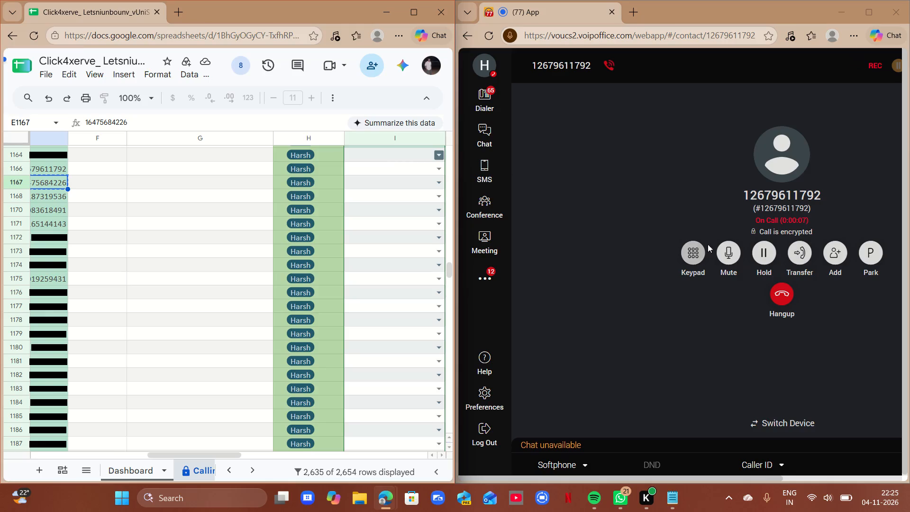
Mute the microphone on the ongoing call to the row 1166 contact.
click(723, 250)
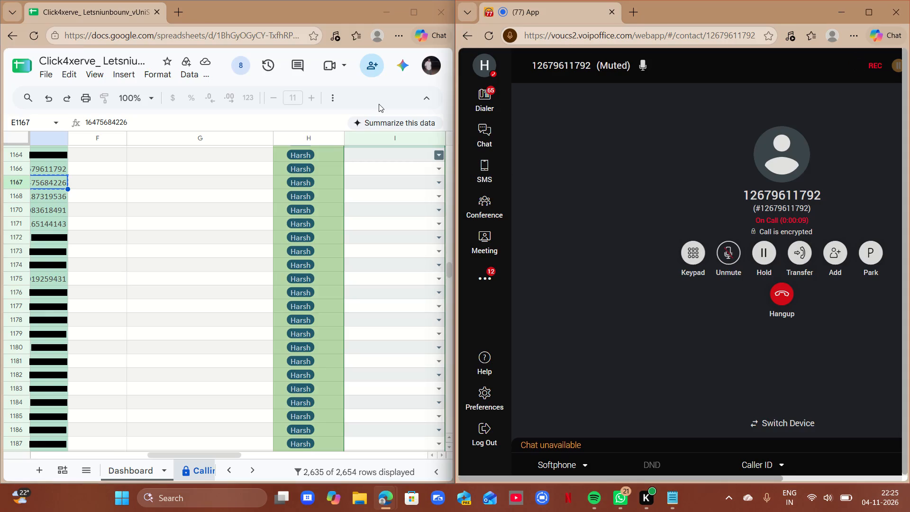
Set the call status in column I of row 1164 to Ni (Not Intersted).
click(359, 156)
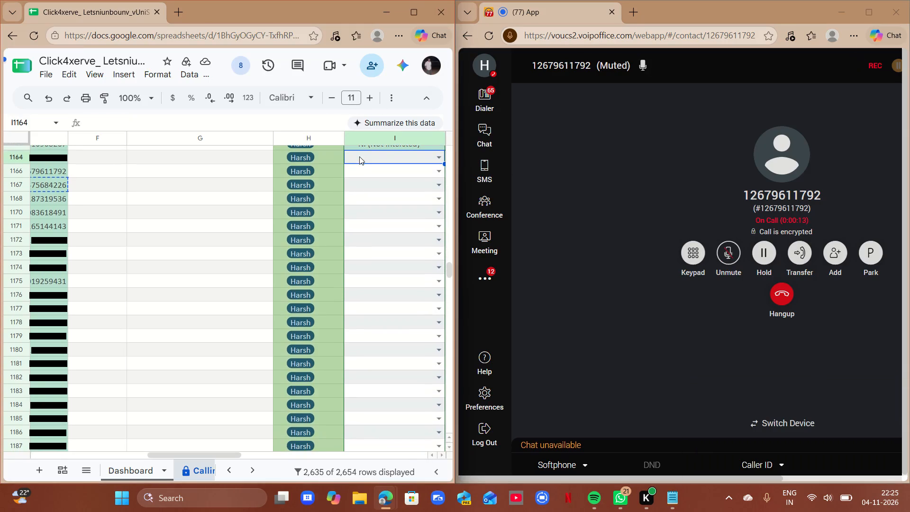
key(n)
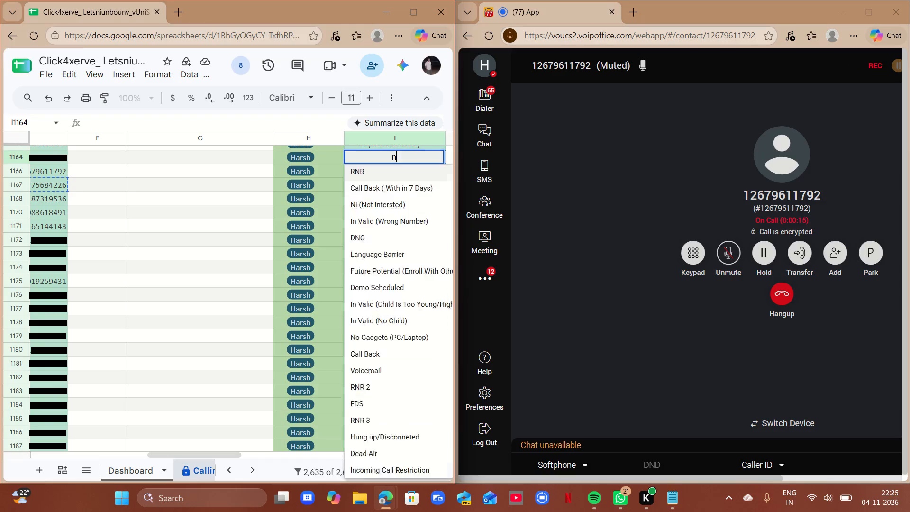
key(Return)
scroll(359, 156, down, 1)
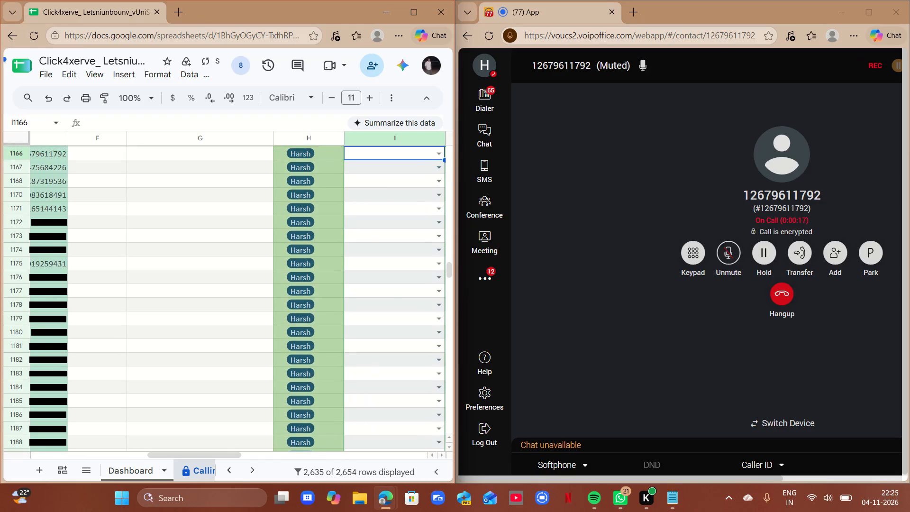
scroll(359, 156, down, 1)
Unmute the microphone on the ongoing call to the row 1166 contact.
click(734, 257)
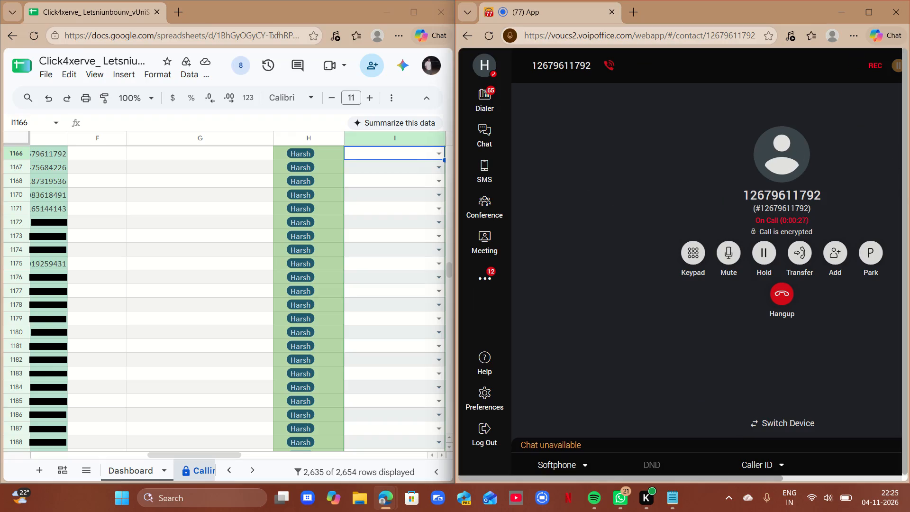
Switch to Notepad and consult the "Perfect Rebuttal (Natural + Confident)" call script, putting the window away when done.
click(667, 507)
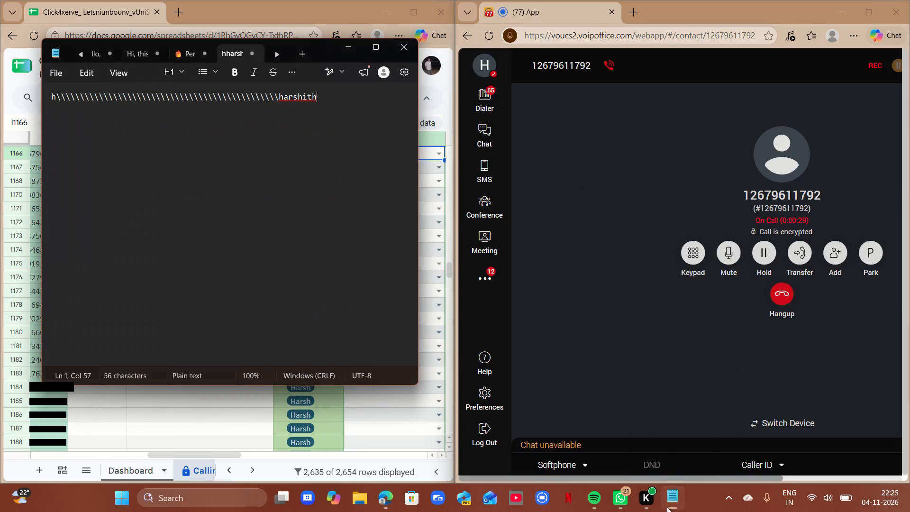
click(192, 55)
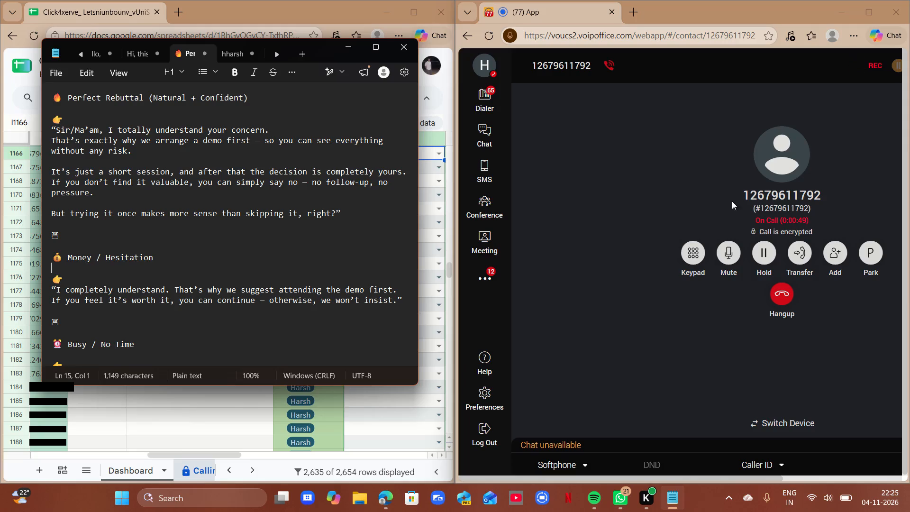
click(349, 48)
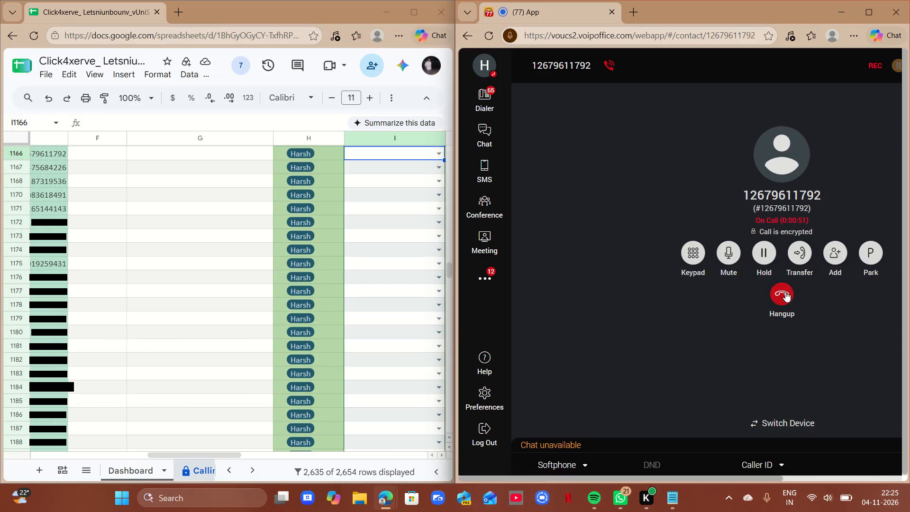
Hang up the ongoing call to the row 1166 contact in the web dialer.
click(781, 293)
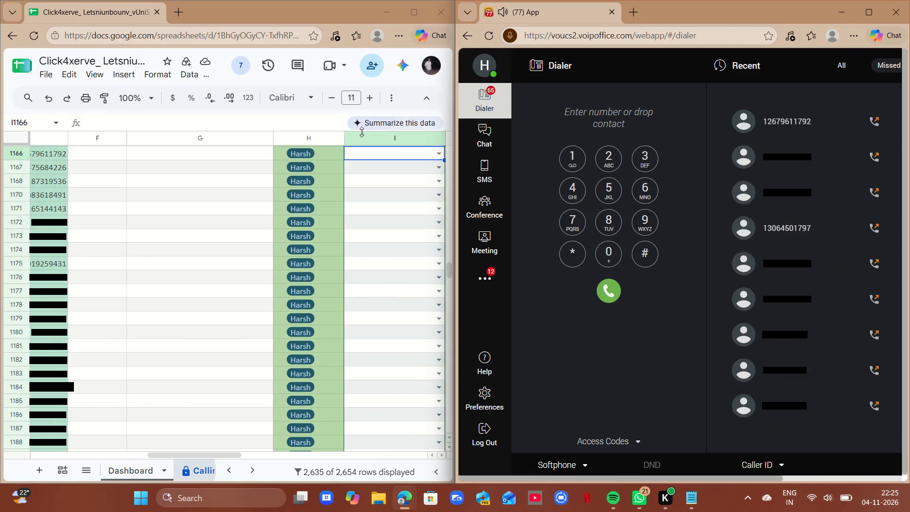
Set the call status in column I of row 1166 to Ni (Not Intersted).
click(364, 151)
key(n)
key(Return)
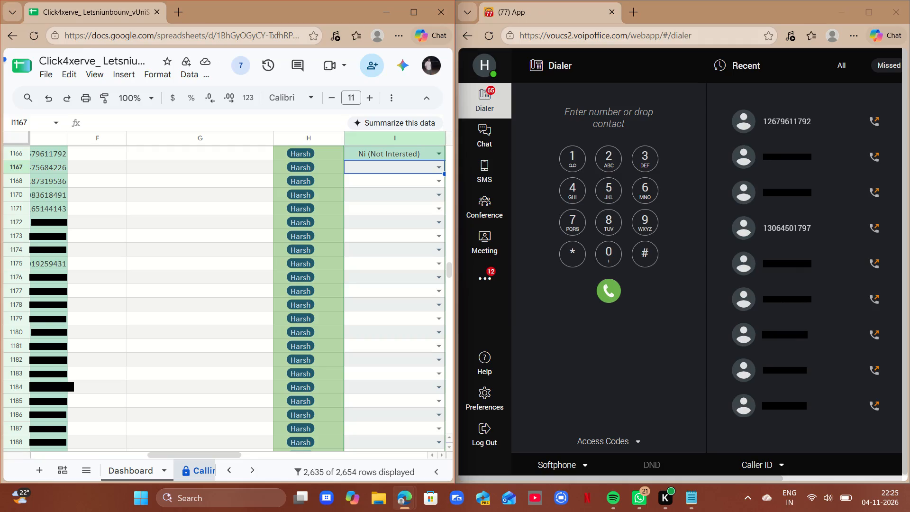
Paste the phone number copied from row 1167 into the dialer and place the call.
click(598, 131)
key(ctrl+v)
key(Return)
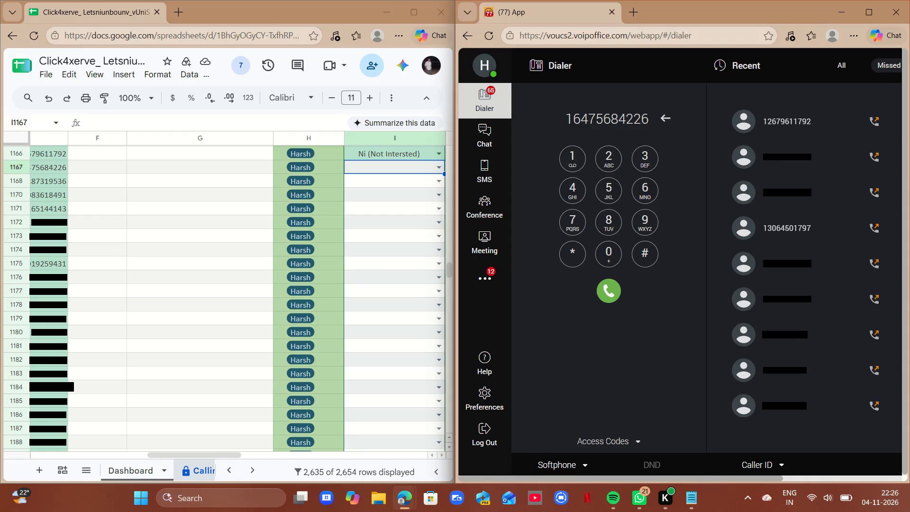
Copy the phone number from row 1168 of the calling sheet.
scroll(146, 206, down, 1)
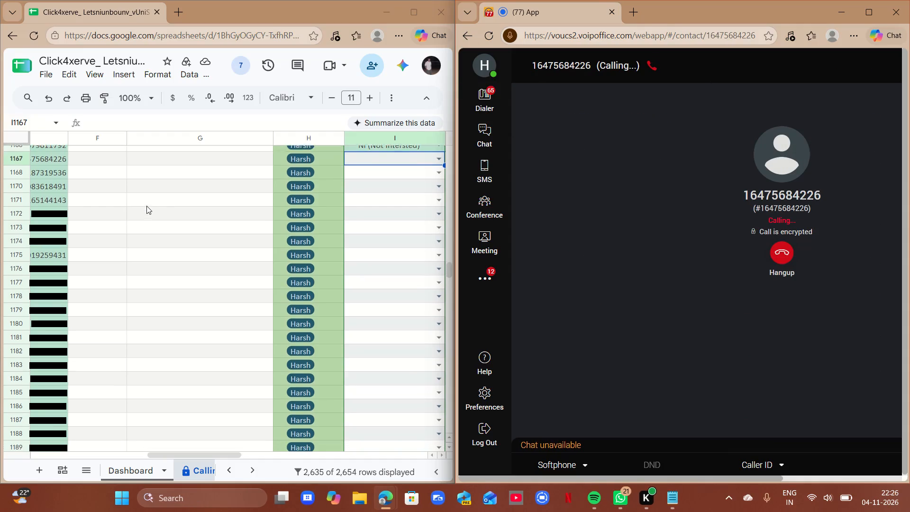
scroll(146, 206, down, 1)
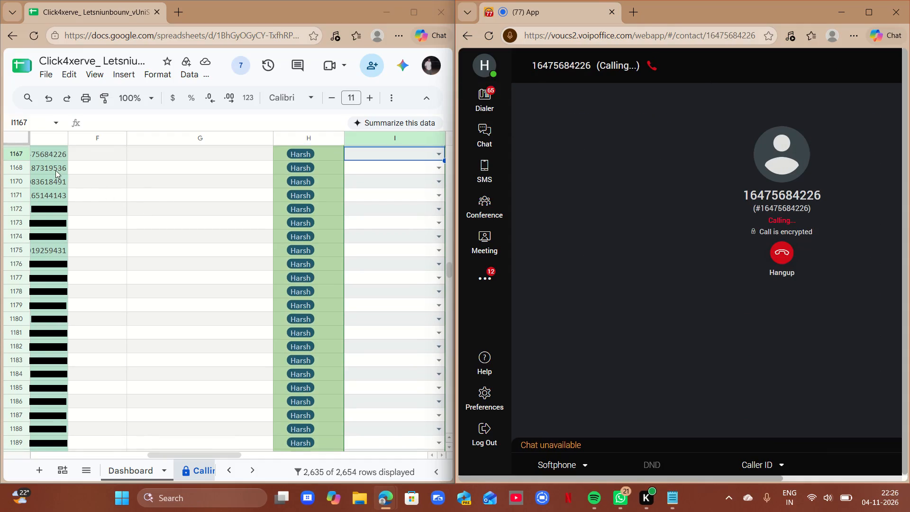
click(54, 170)
key(ctrl+c)
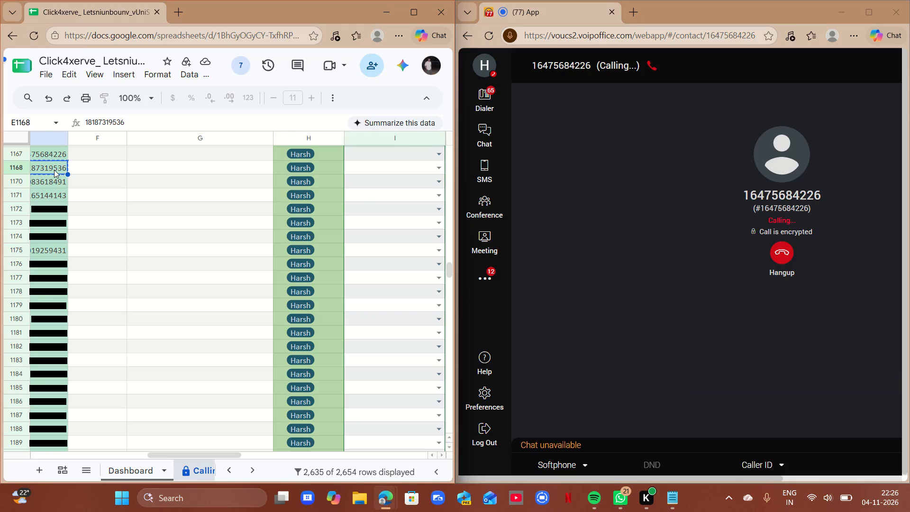
Check the agents' lead figures on the Dashboard sheet and return to the Calling Master sheet.
click(127, 473)
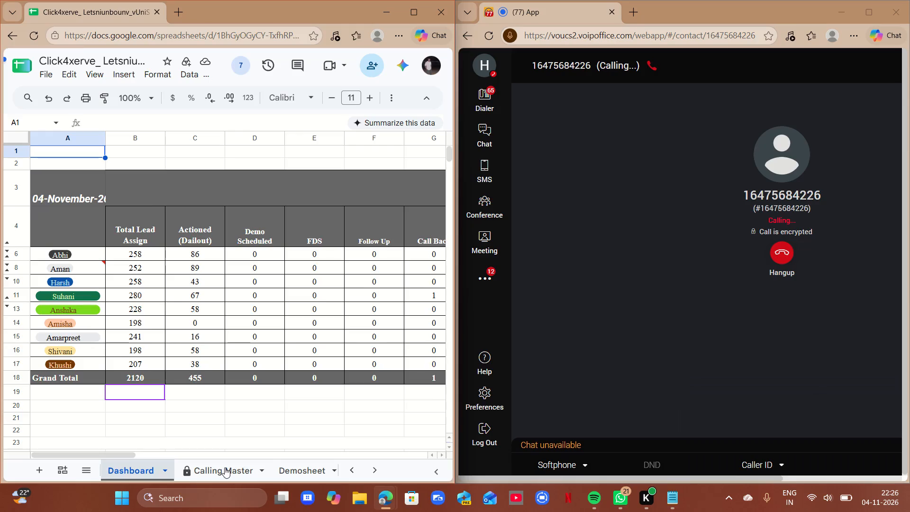
click(225, 467)
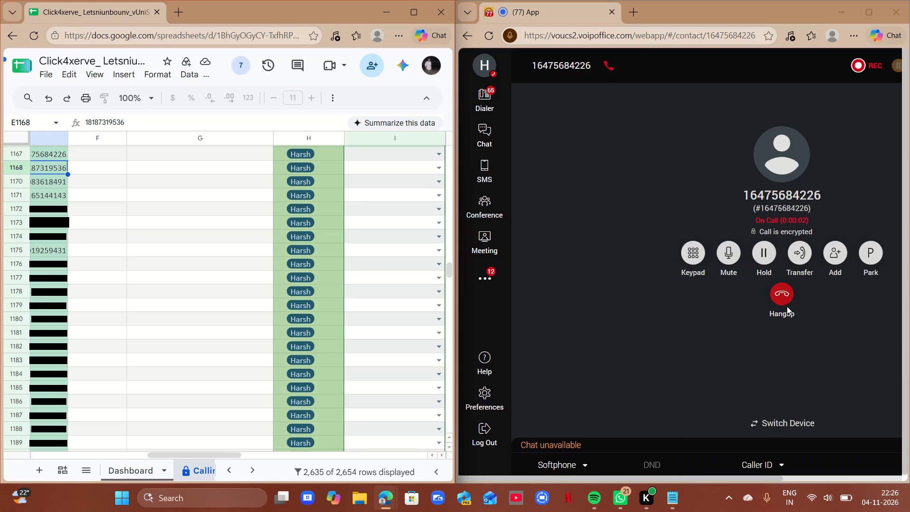
Hang up the row 1167 call and call the number copied from row 1168.
click(784, 288)
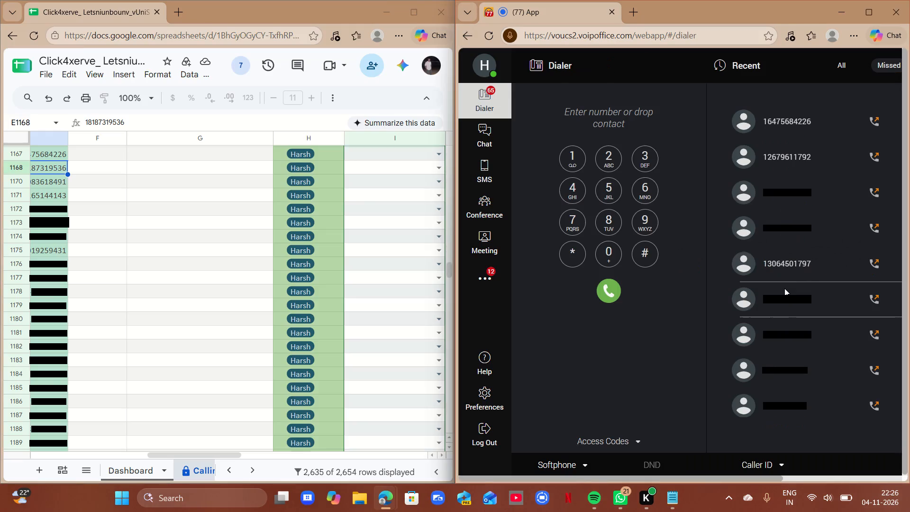
click(632, 121)
key(ctrl+v)
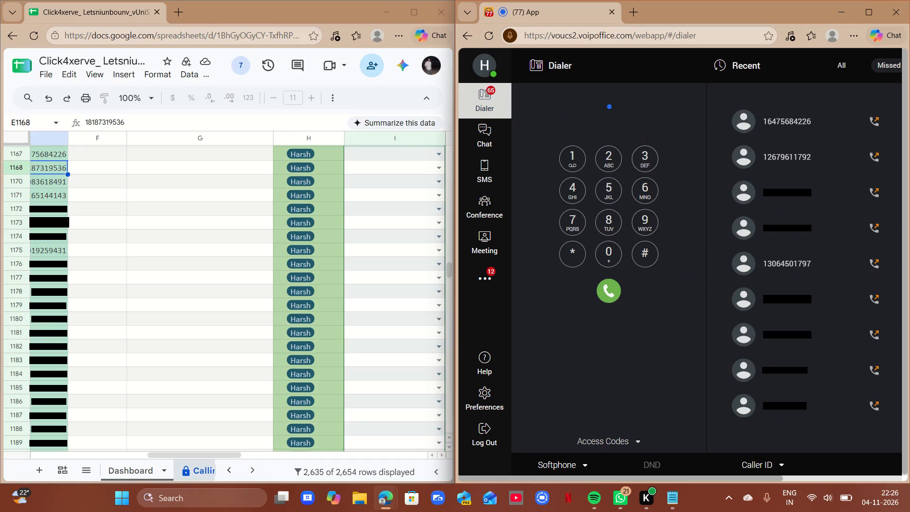
key(Return)
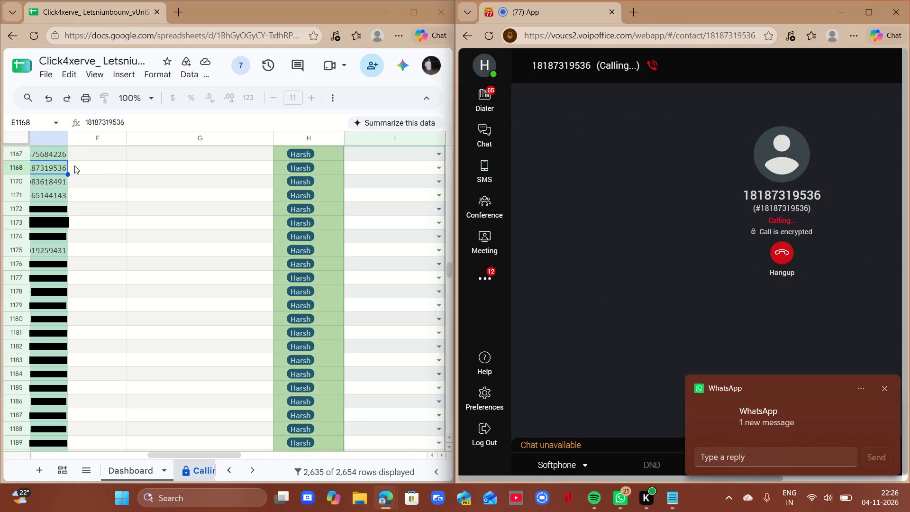
Copy the phone number from row 1170, hang up the row 1168 call and call the copied number.
click(54, 184)
key(ctrl+c)
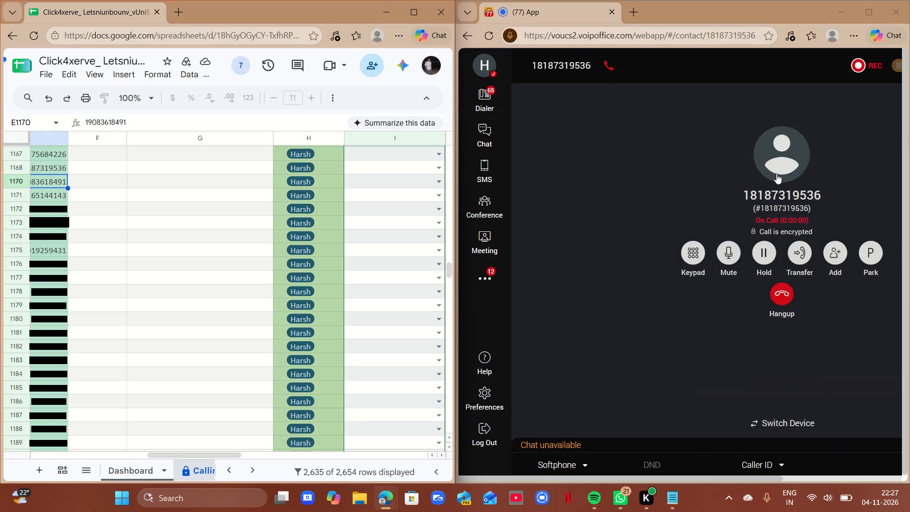
click(779, 292)
click(584, 102)
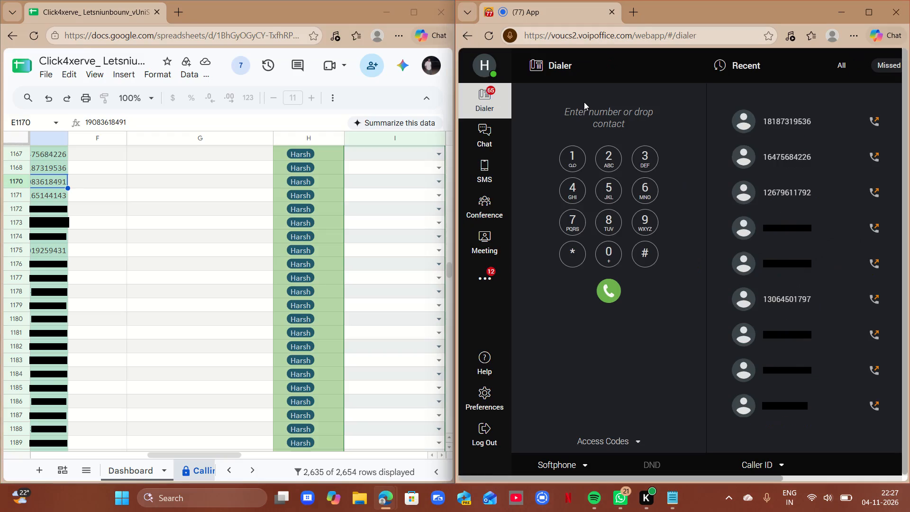
key(ctrl+v)
key(Return)
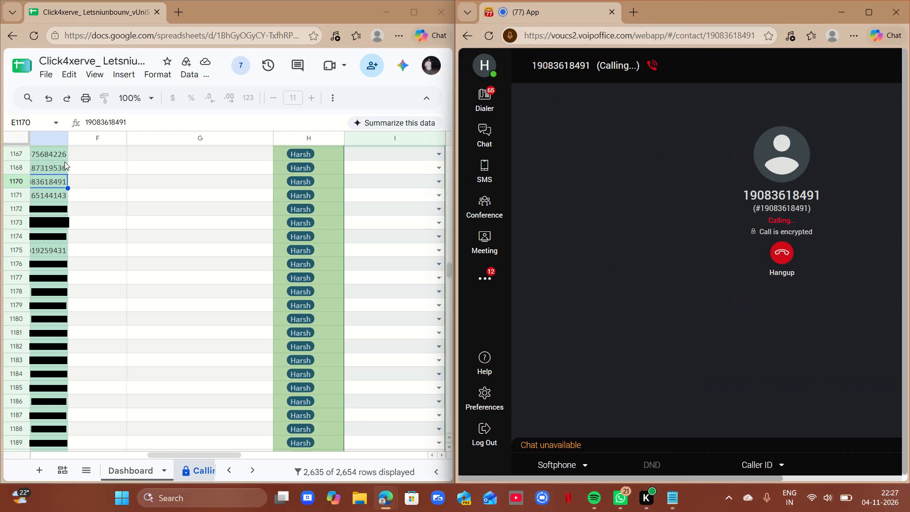
Copy the phone number from row 1171 of the calling sheet.
click(43, 199)
key(ctrl+c)
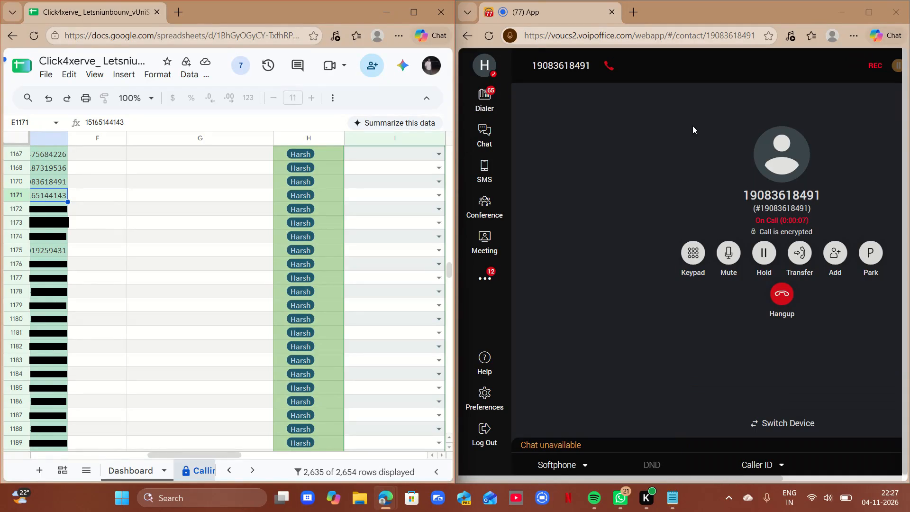
Mute the microphone on the ongoing call to the row 1170 contact.
click(723, 248)
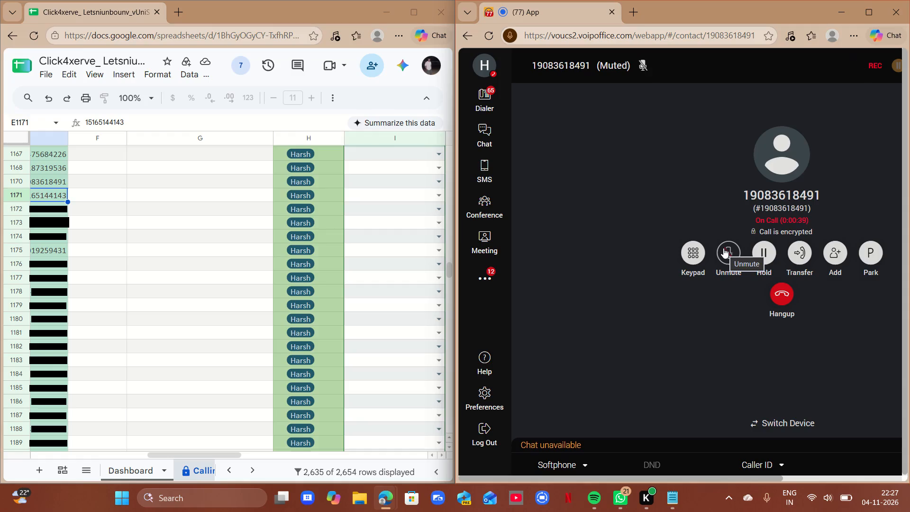
Hang up the row 1170 call and call the number copied from row 1171.
click(784, 285)
click(591, 108)
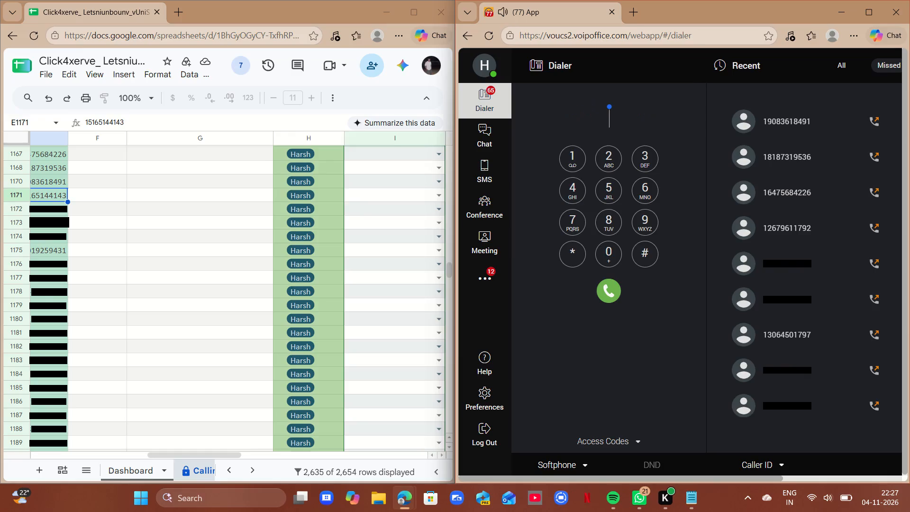
key(ctrl+v)
key(Return)
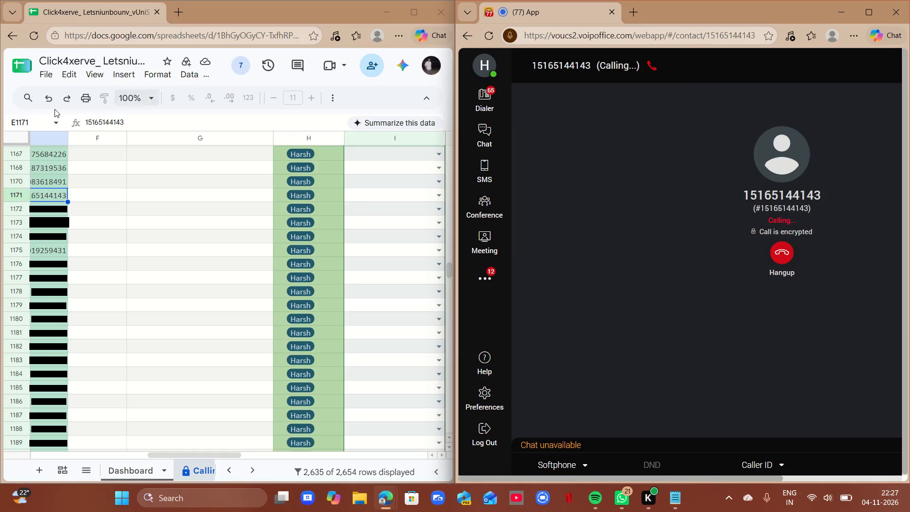
Copy the phone number from row 1172, hang up the row 1171 call and call the copied number.
click(44, 207)
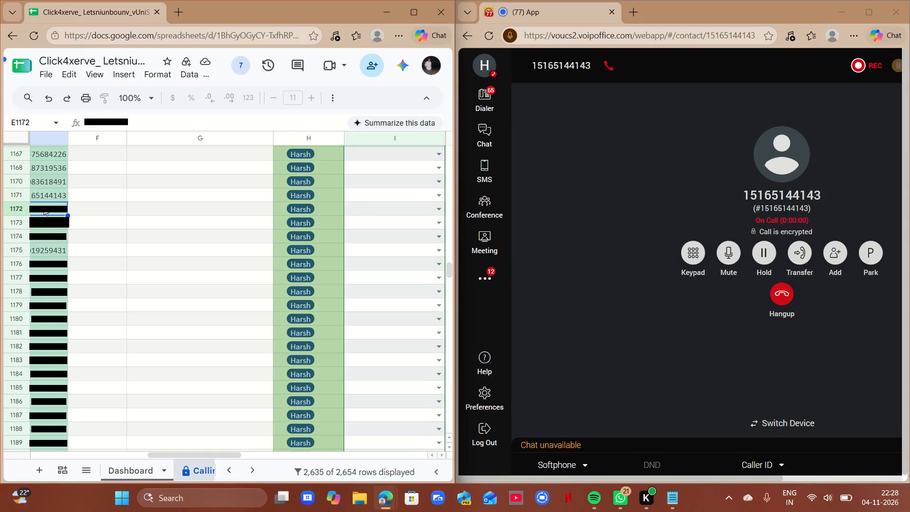
key(ctrl+c)
click(779, 293)
click(583, 119)
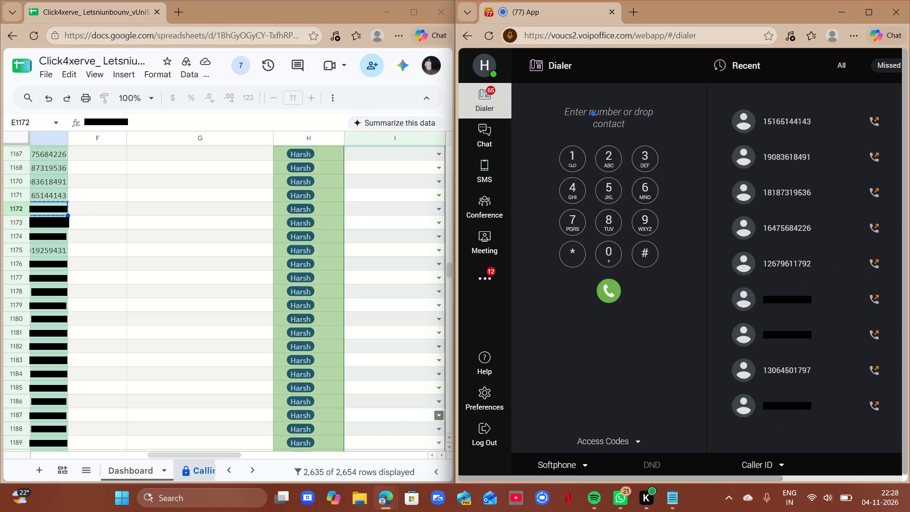
key(ctrl+v)
key(Return)
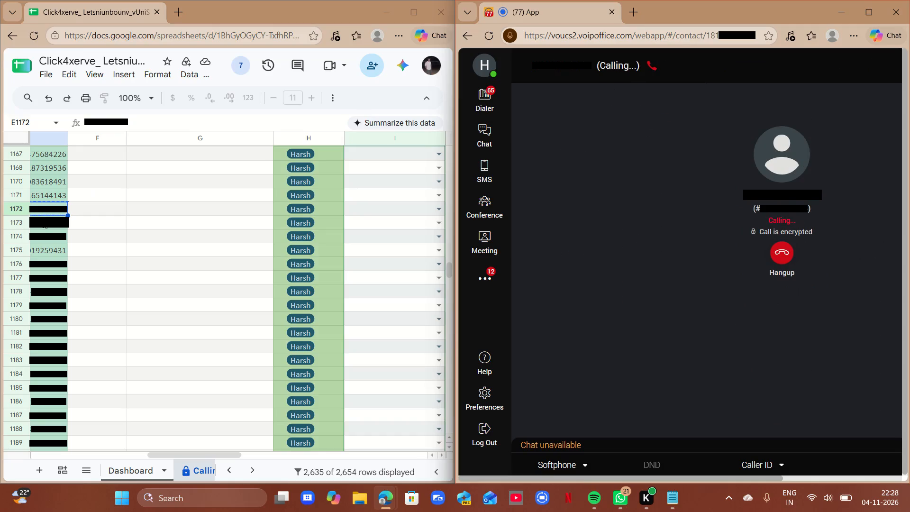
Copy the phone number from row 1173 of the calling sheet.
click(42, 222)
key(ctrl+c)
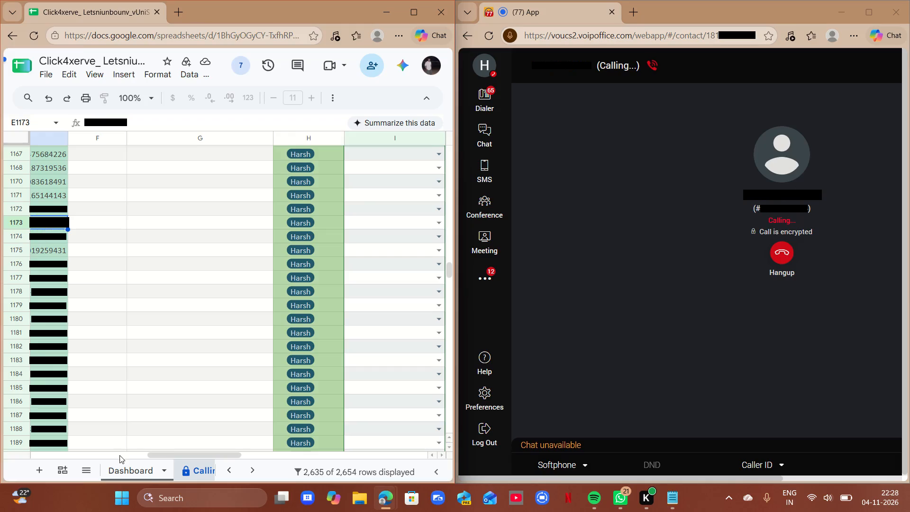
Check the agent figures on the Dashboard and Agent Report sheets.
click(128, 470)
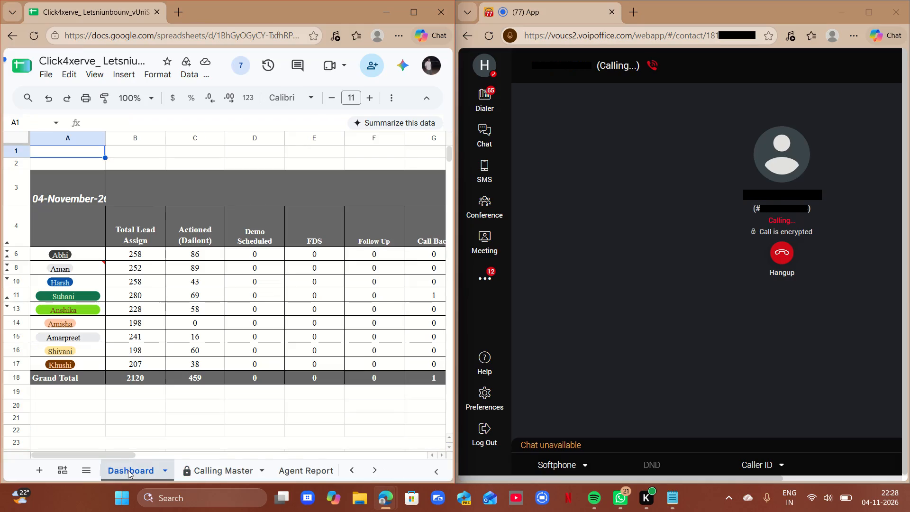
click(293, 470)
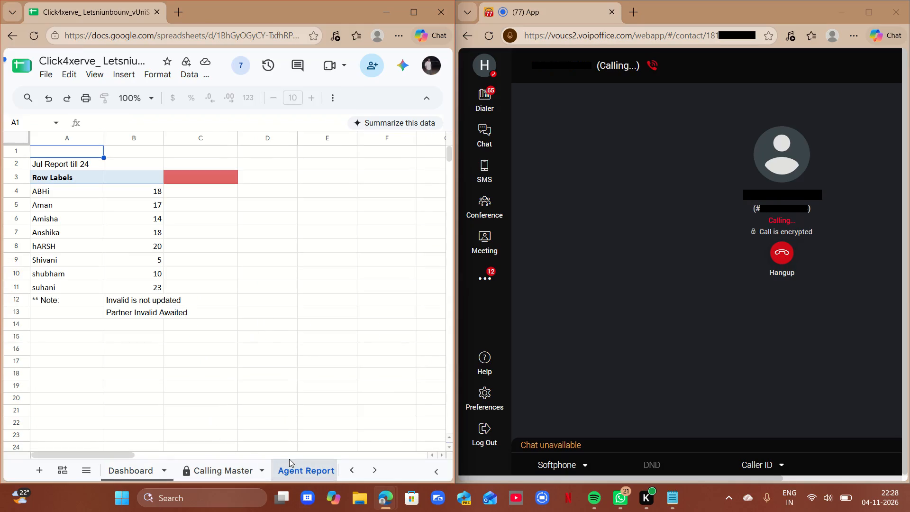
Open Demosheet and move it ahead of Agent Report in the sheet order.
scroll(289, 459, left, 2)
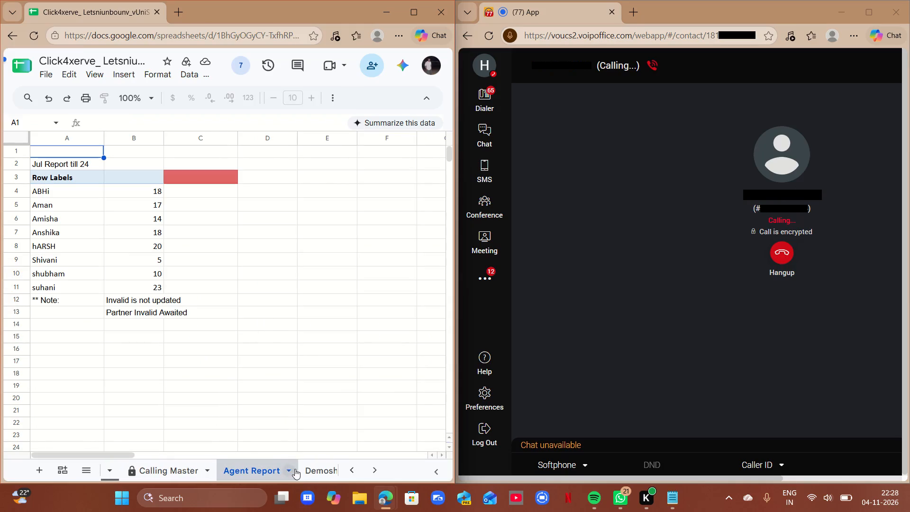
drag(323, 467, 318, 467)
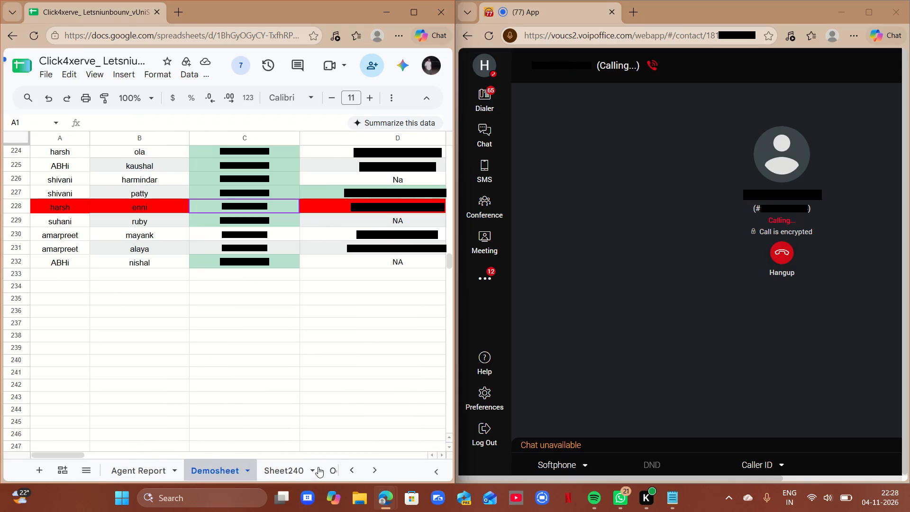
drag(318, 467, 166, 468)
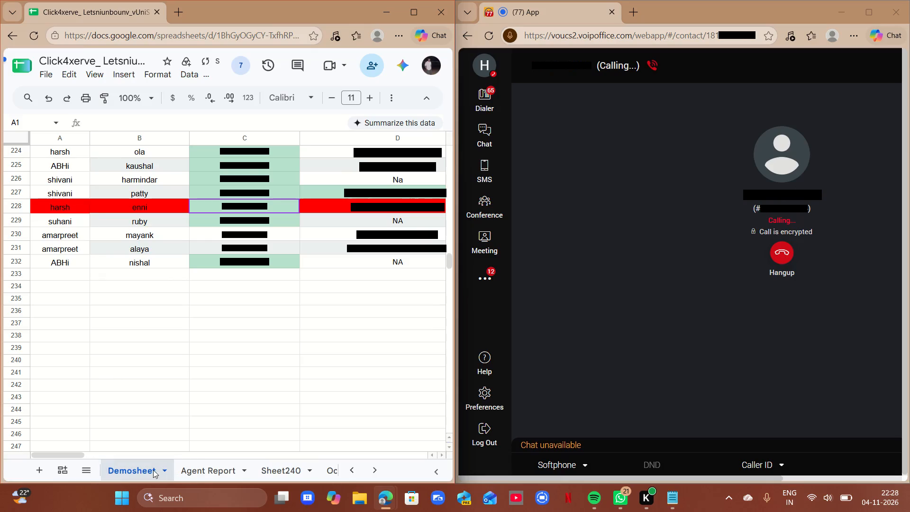
Look across the columns of the latest demo entries in Demosheet.
scroll(269, 334, left, 5)
scroll(269, 334, right, 3)
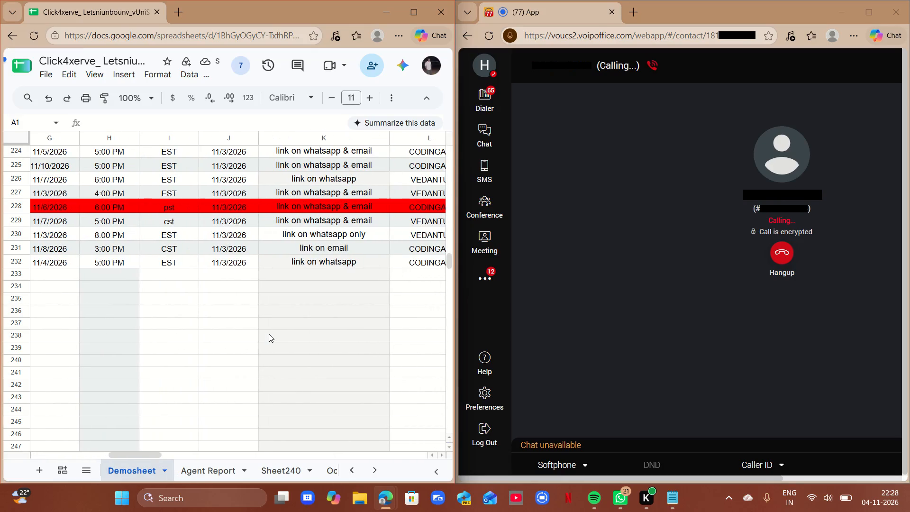
scroll(269, 334, right, 1)
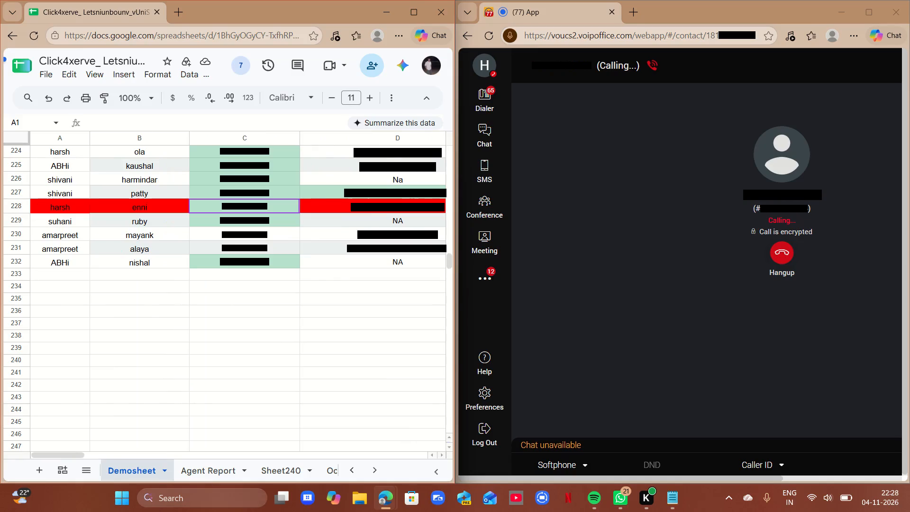
Go back to the Calling Master sheet.
scroll(150, 472, right, 1)
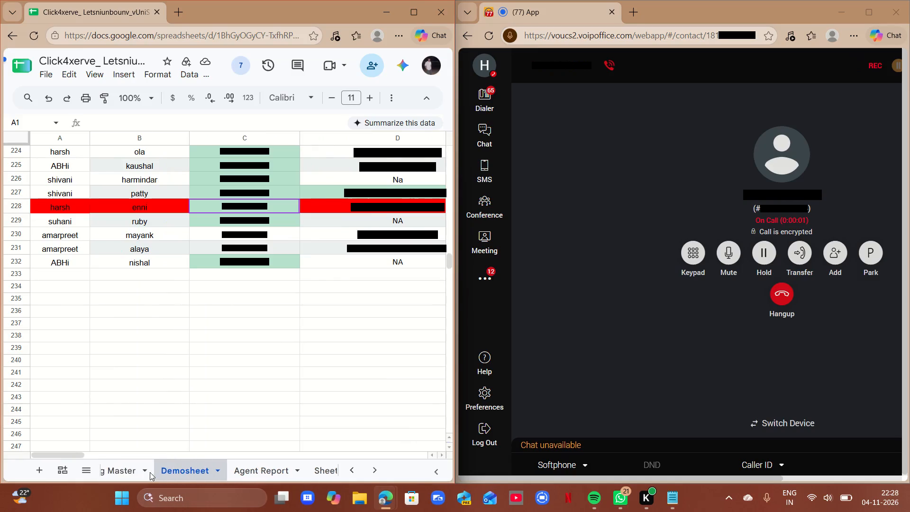
scroll(150, 472, right, 1)
click(150, 472)
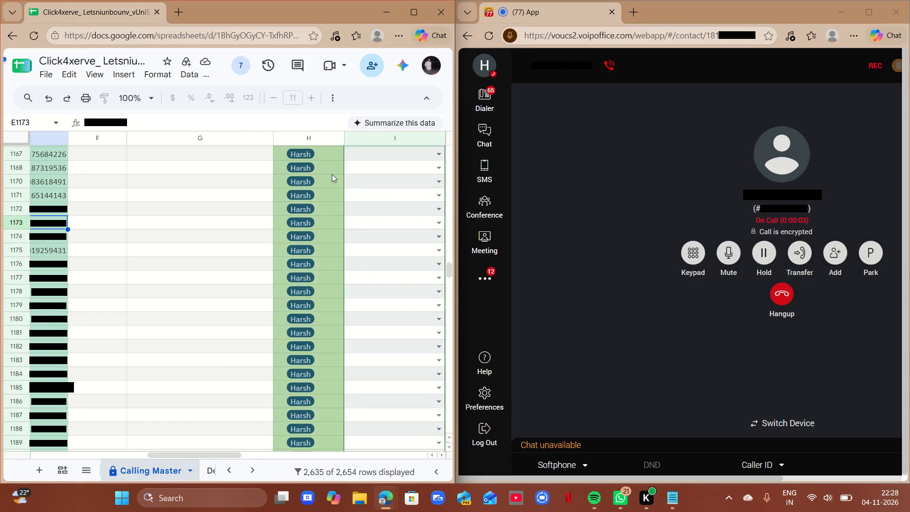
End the current call and dial the phone number copied from row 1173.
click(793, 293)
click(654, 146)
key(ctrl+v)
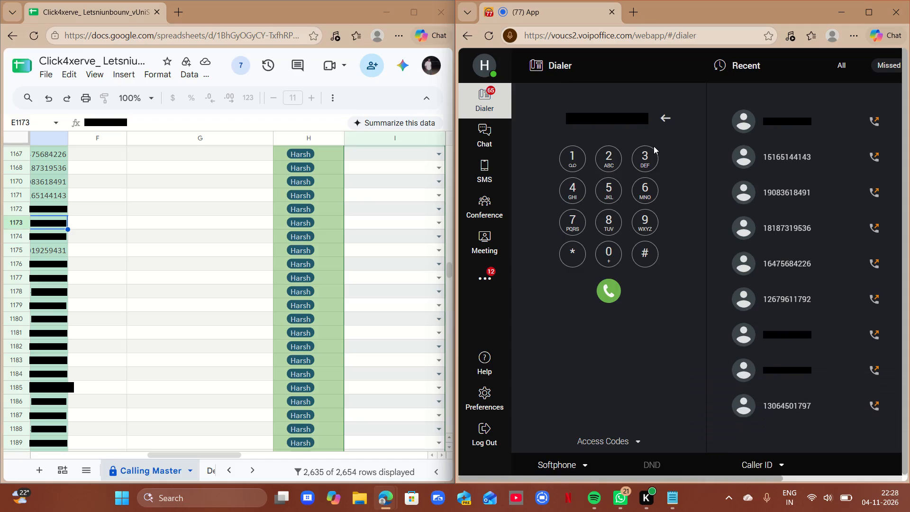
Place the call to the phone number entered from row 1173.
key(Return)
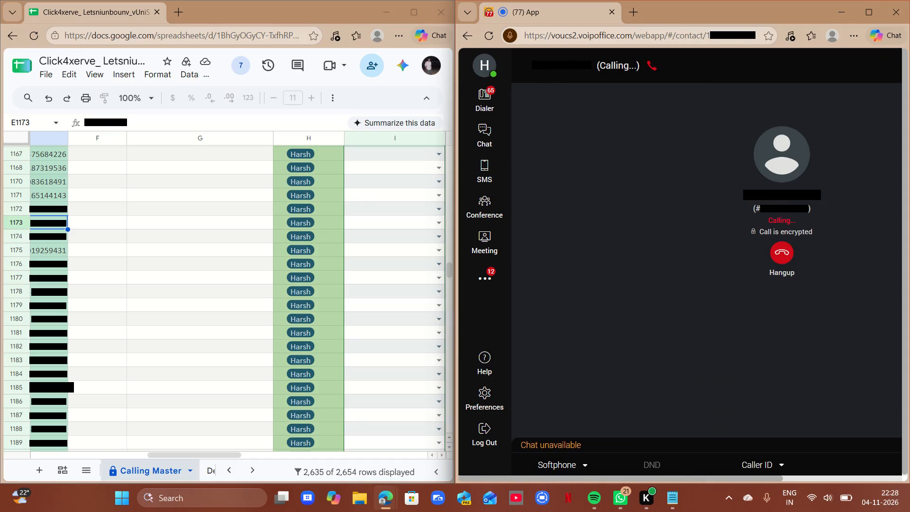
Copy the phone number from column E of row 1174 in the Calling Master sheet.
click(60, 234)
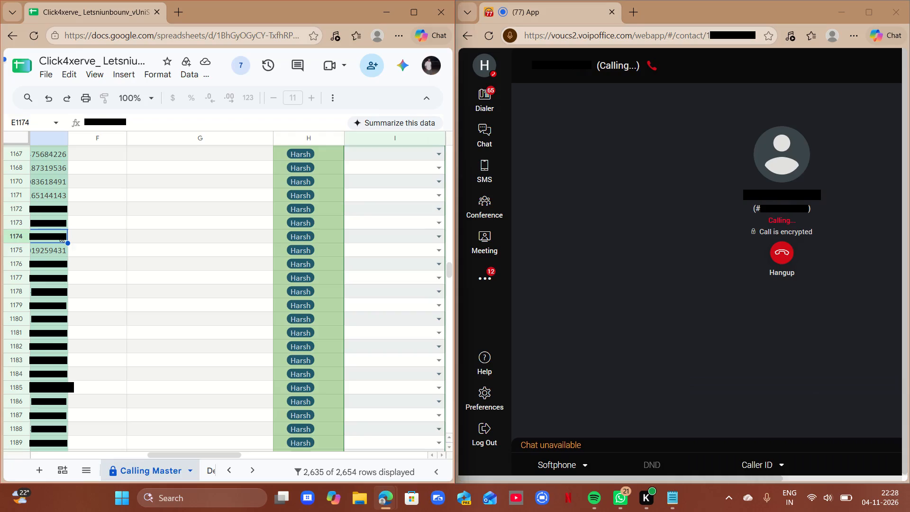
key(ctrl+c)
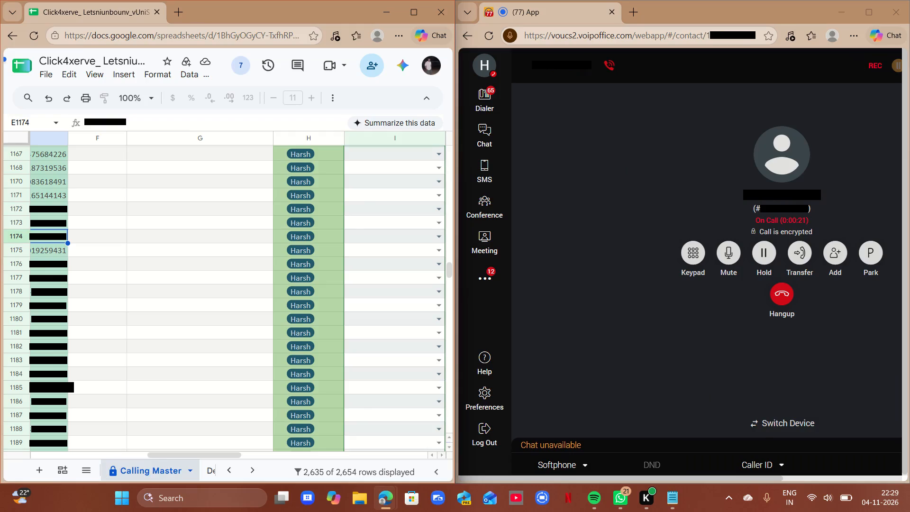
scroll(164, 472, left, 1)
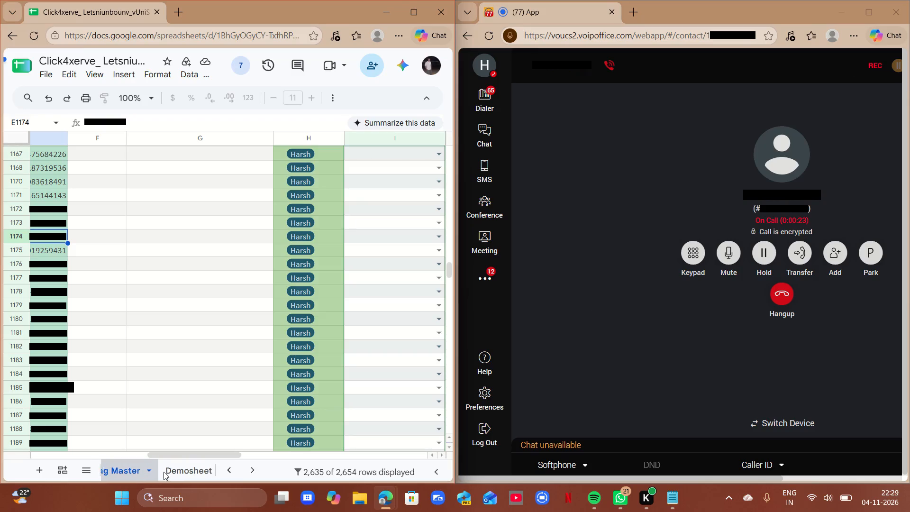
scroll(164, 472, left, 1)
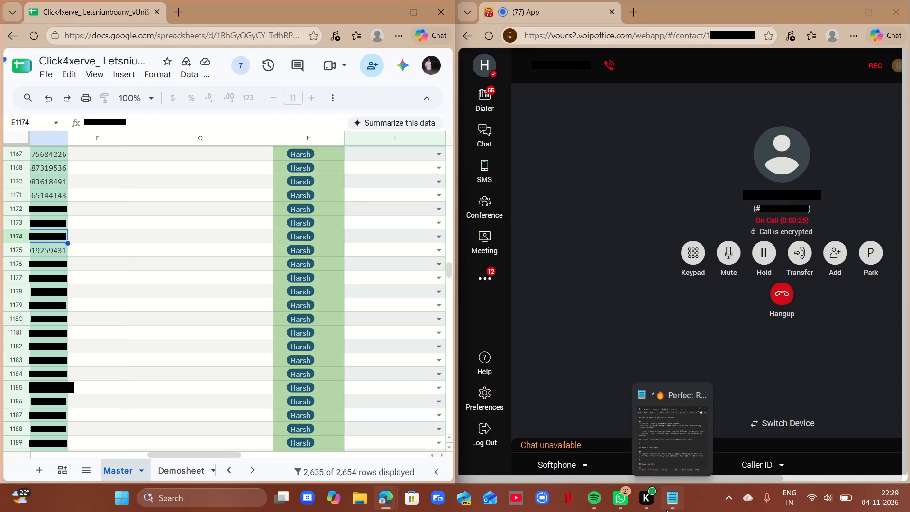
Switch to Notepad to consult the Perfect Rebuttal call script during the active call.
click(666, 510)
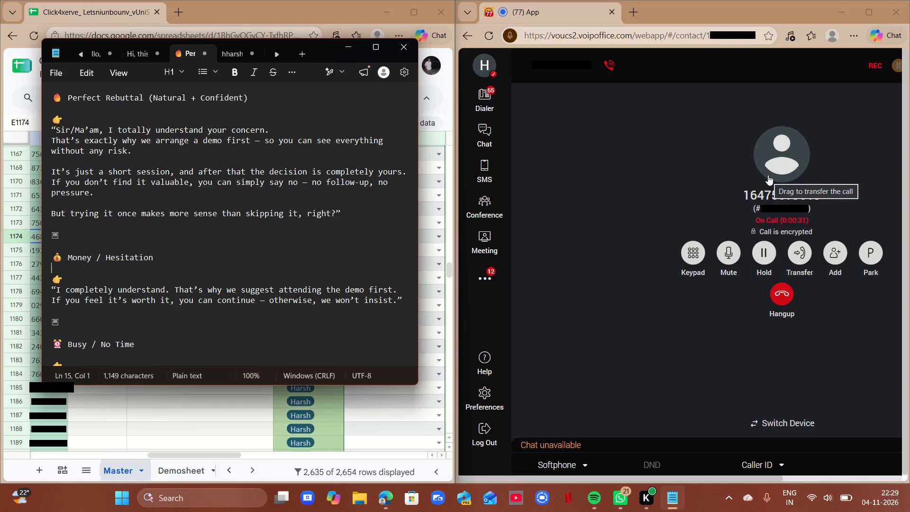
Put away the rebuttal script notes and check the dates and times of the latest demo entries in Demosheet.
click(343, 45)
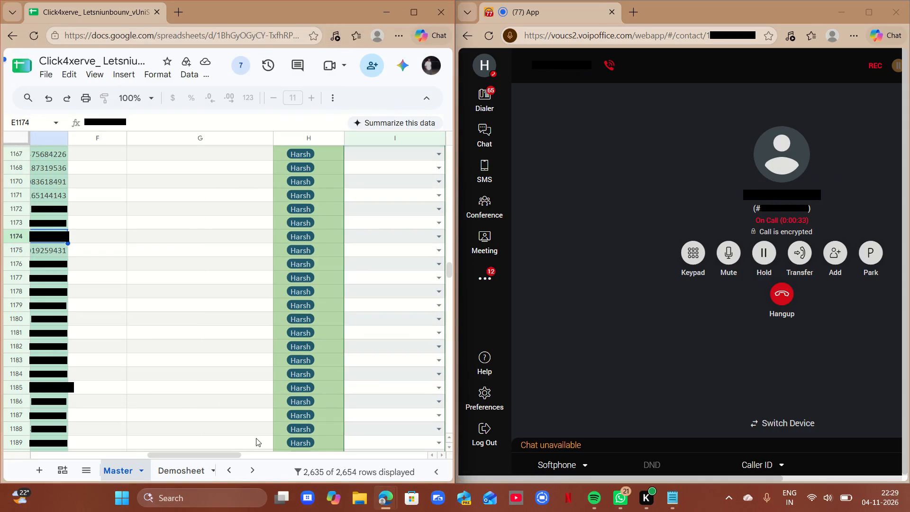
click(184, 474)
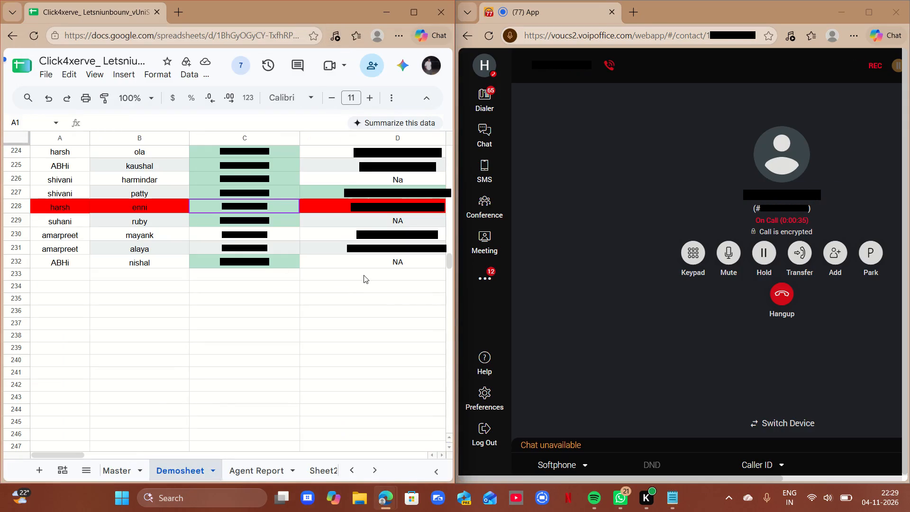
scroll(364, 275, left, 6)
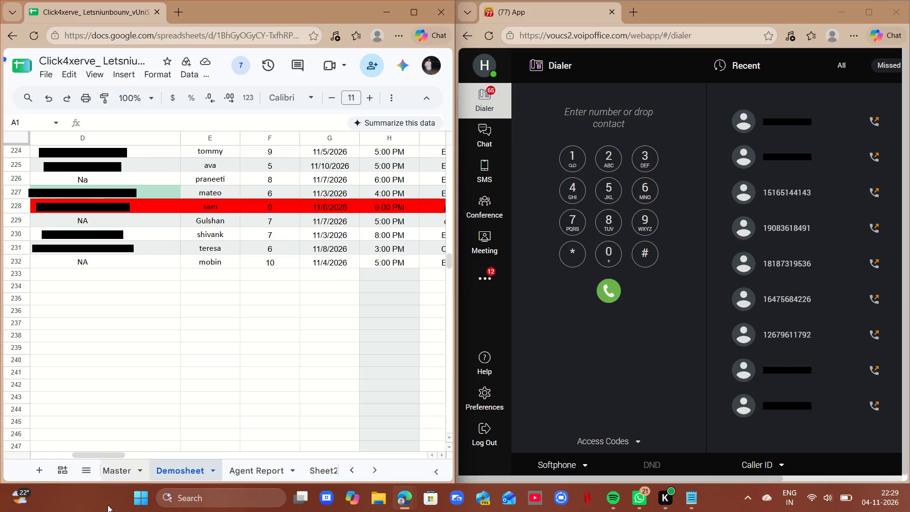
In Calling Master, set the call status of row 1173 to Follow Up.
click(127, 472)
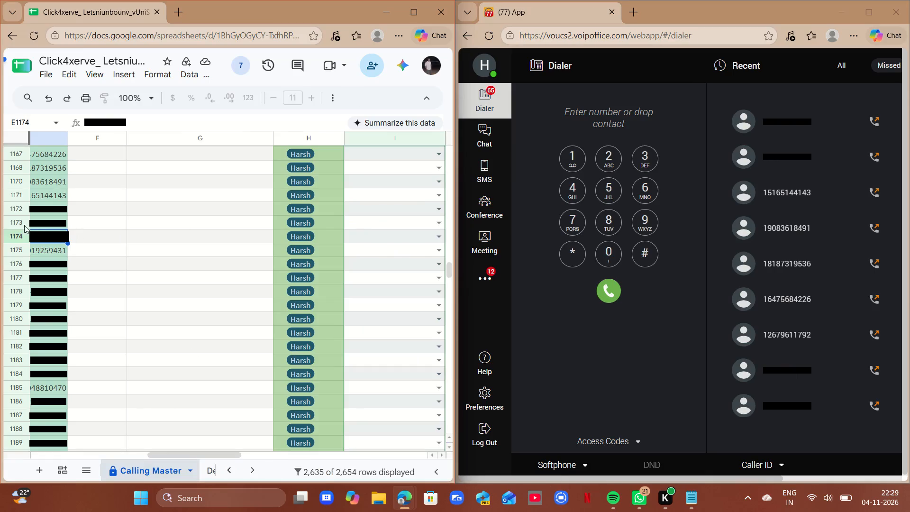
click(20, 222)
click(373, 221)
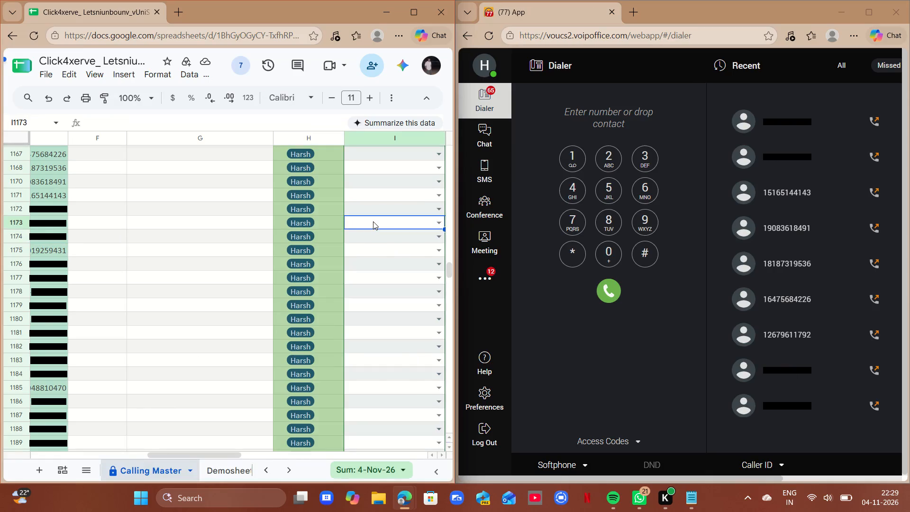
text(fol)
key(Return)
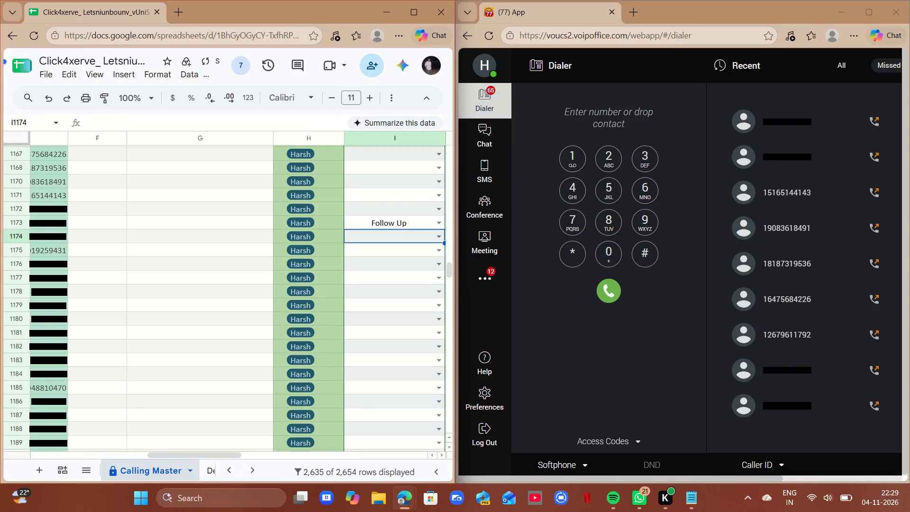
Add the remark "tom codngl" next to the status in row 1173.
scroll(373, 221, left, 2)
click(391, 222)
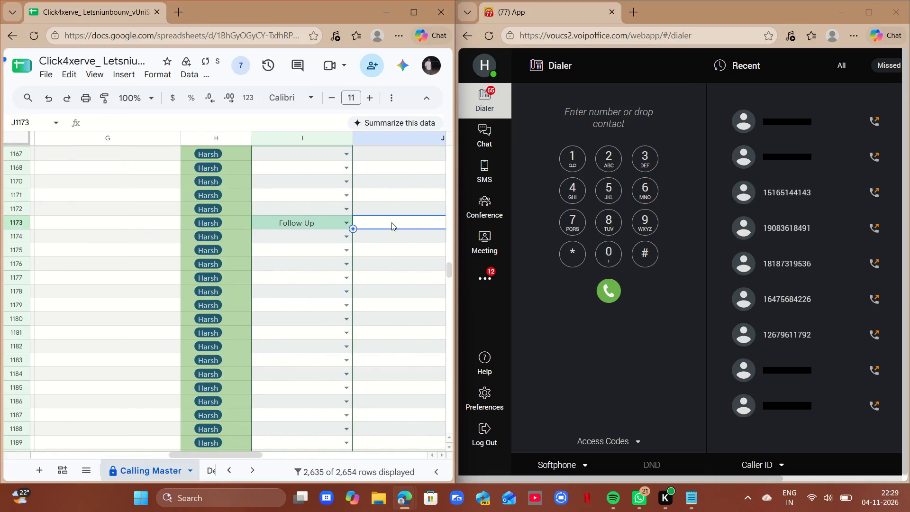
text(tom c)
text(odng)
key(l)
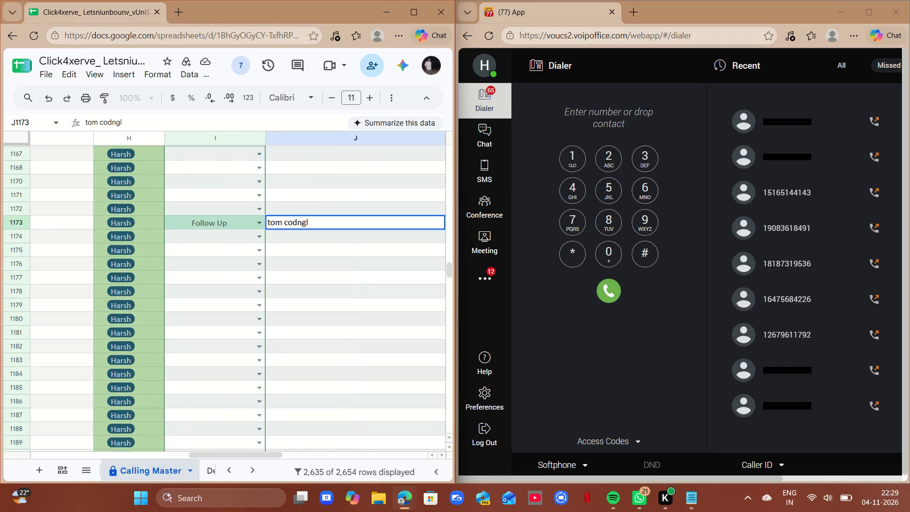
Set the call status of rows 1167 to 1172 to Voicemail, filling it down from row 1167.
click(234, 152)
key(v)
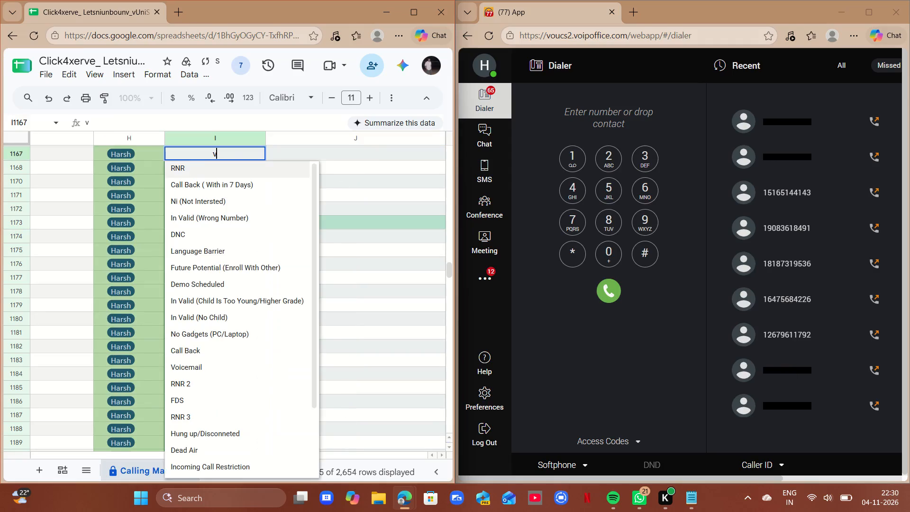
key(Up)
key(Return)
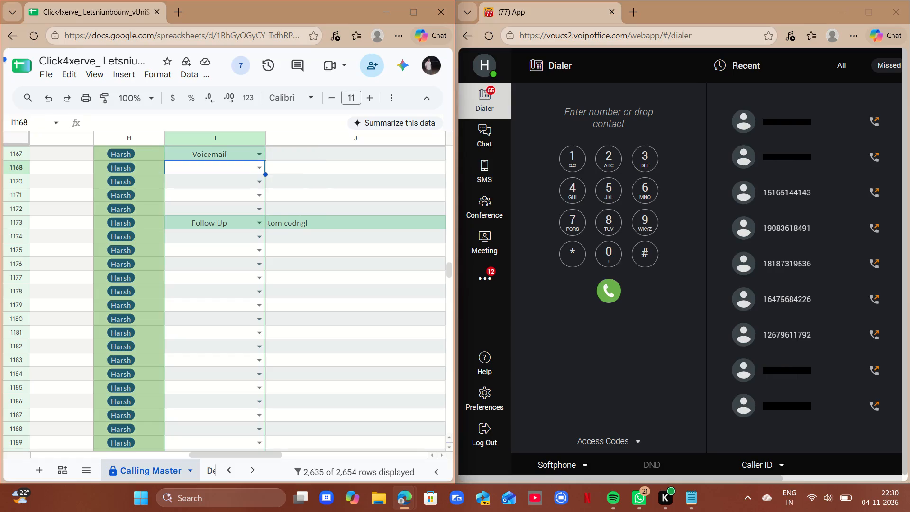
click(201, 157)
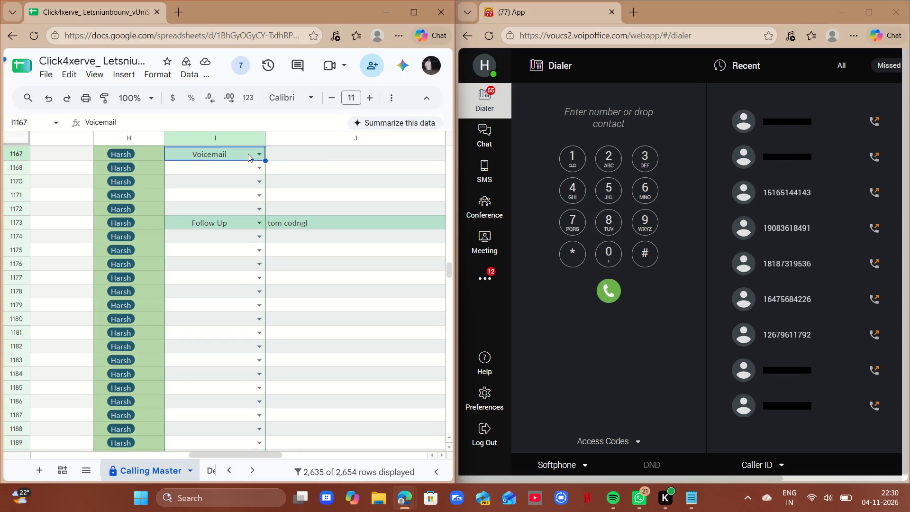
drag(264, 160, 227, 213)
Copy the phone number from row 1174 and call it with the dialer.
scroll(227, 213, down, 1)
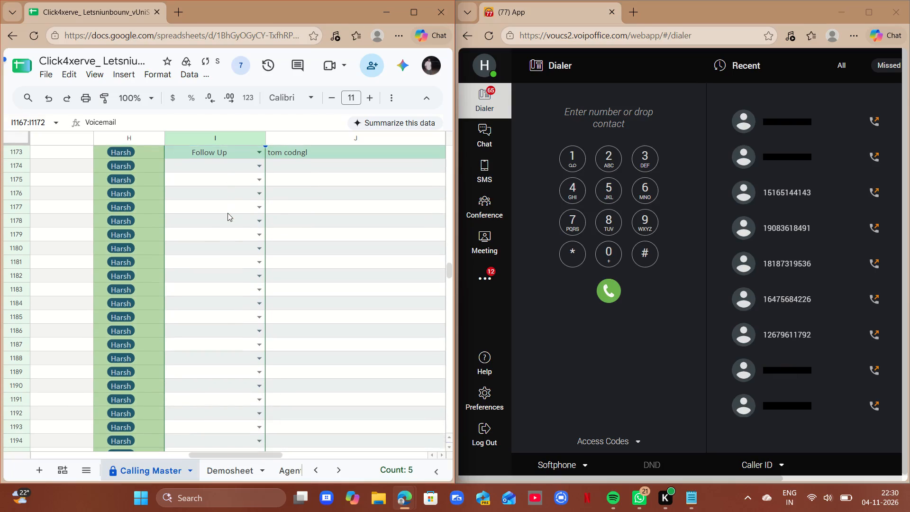
scroll(227, 213, down, 1)
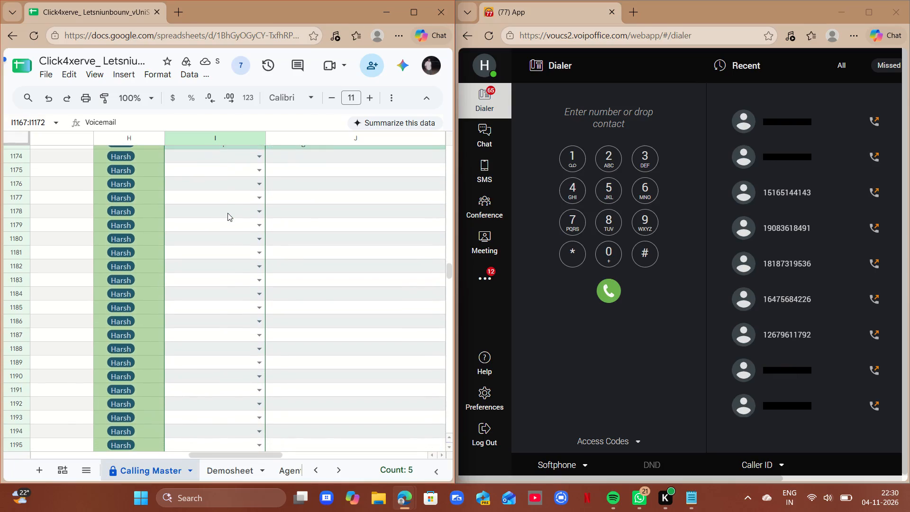
scroll(227, 213, right, 3)
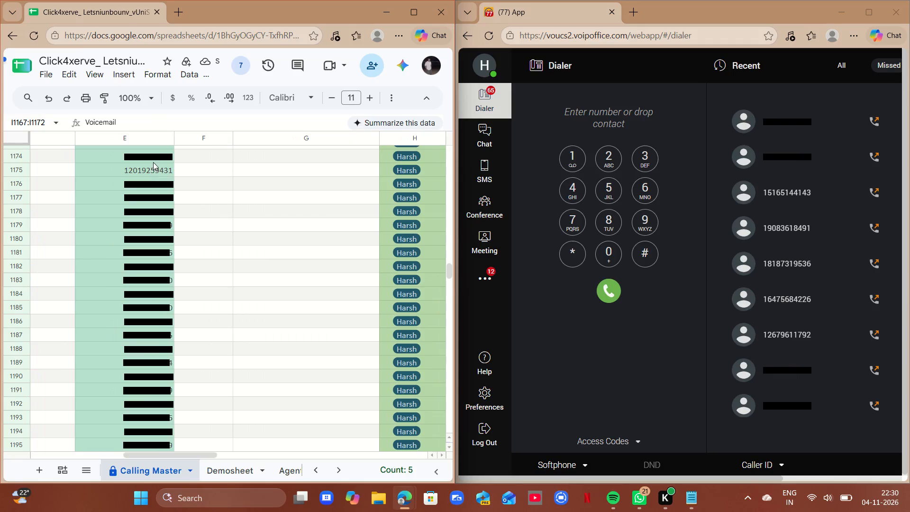
click(155, 161)
scroll(155, 161, up, 1)
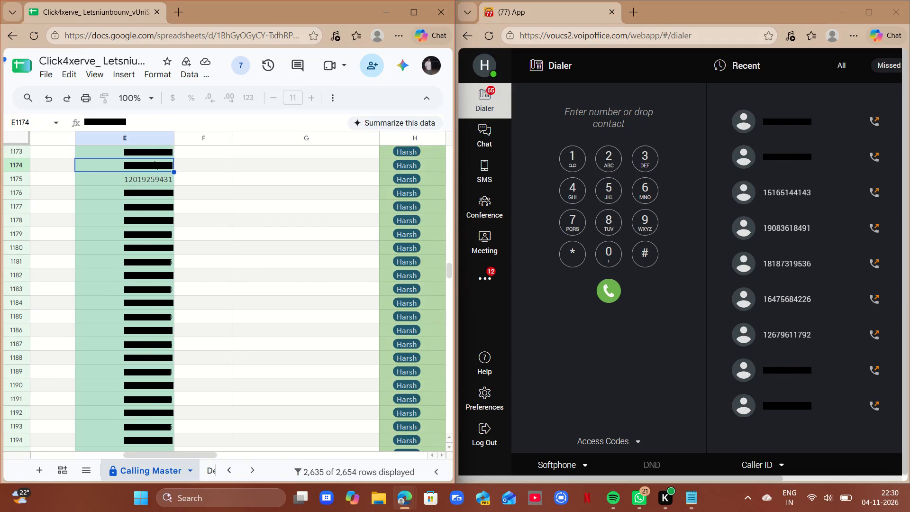
key(ctrl+c)
click(608, 120)
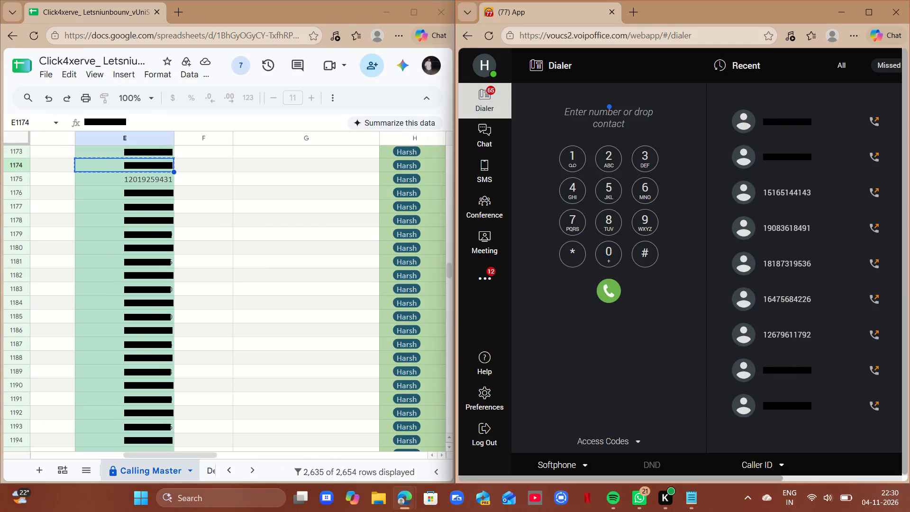
key(ctrl+v)
key(Return)
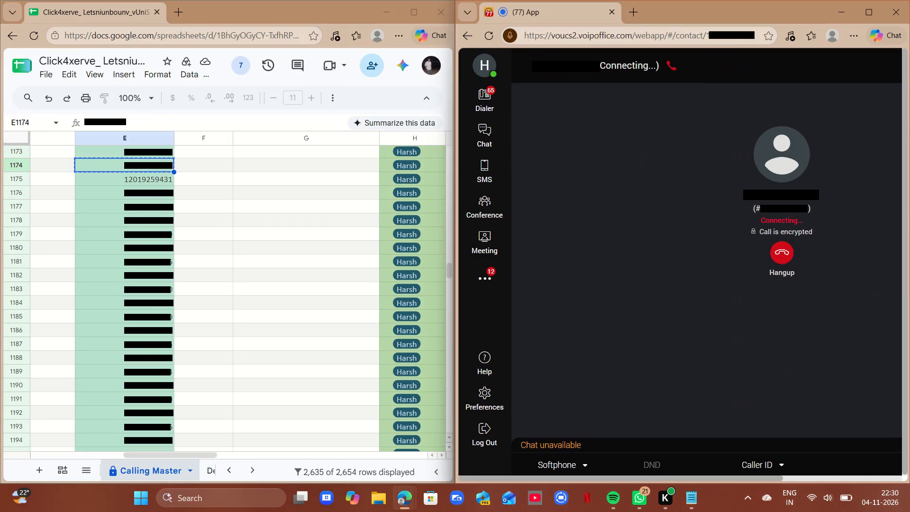
Copy the phone number from row 1175, end the current call, and call the copied number.
click(161, 178)
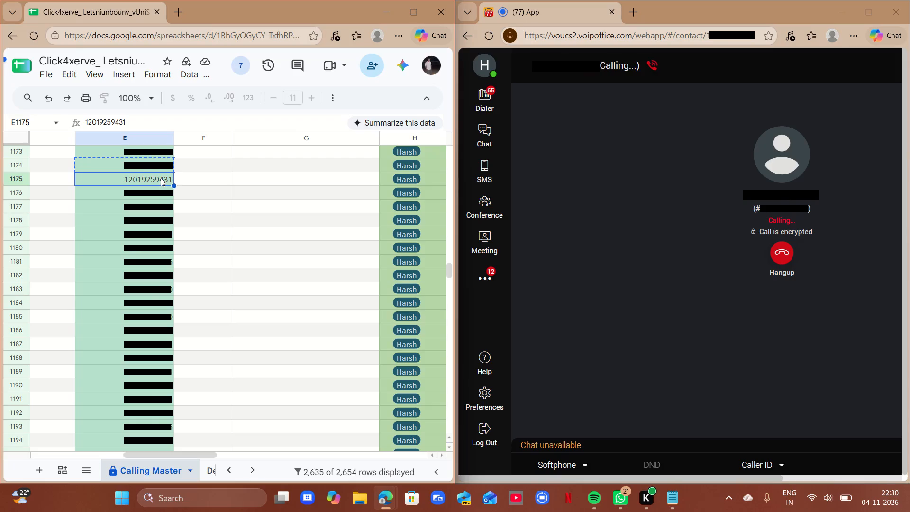
key(ctrl+c)
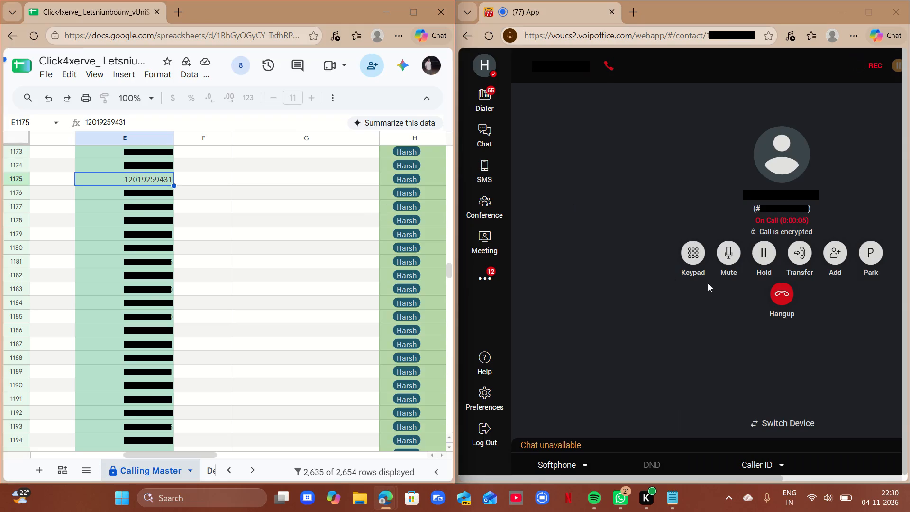
click(782, 292)
click(597, 116)
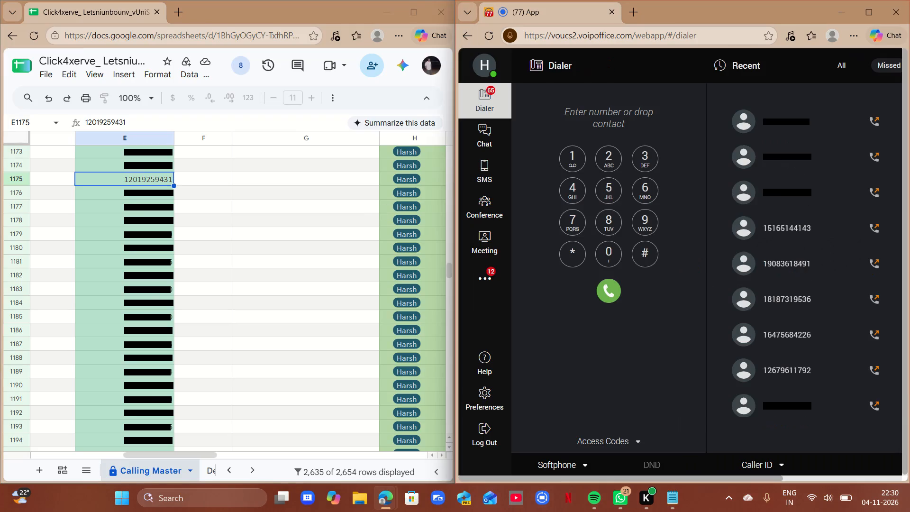
key(ctrl+v)
key(Return)
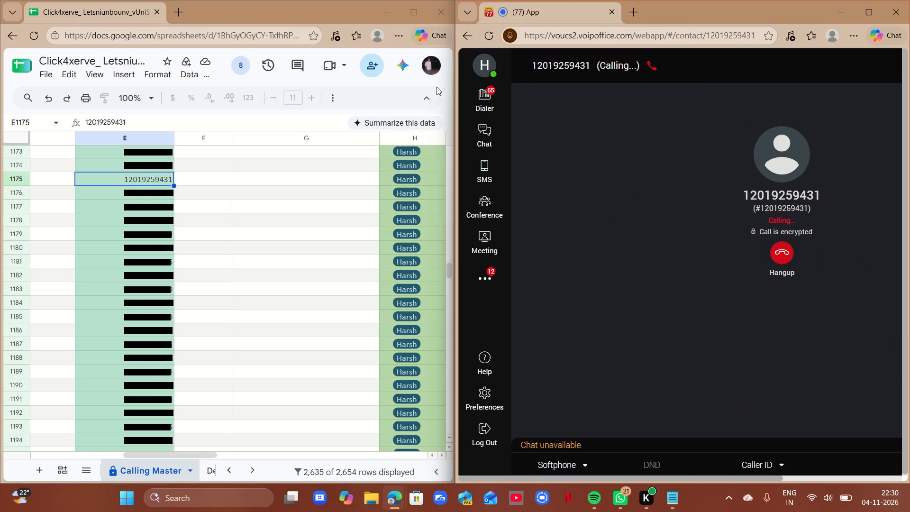
Copy the phone number from row 1176 and call it once the dialer is free.
click(155, 191)
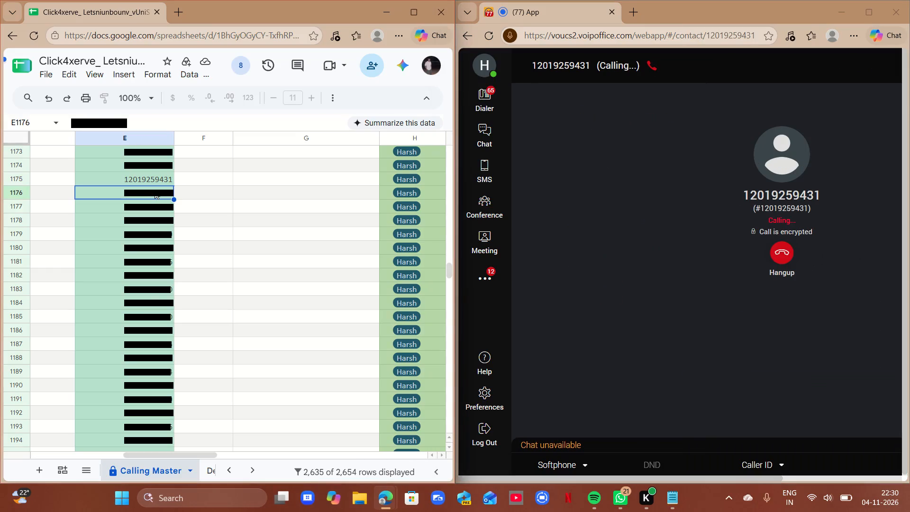
key(ctrl+c)
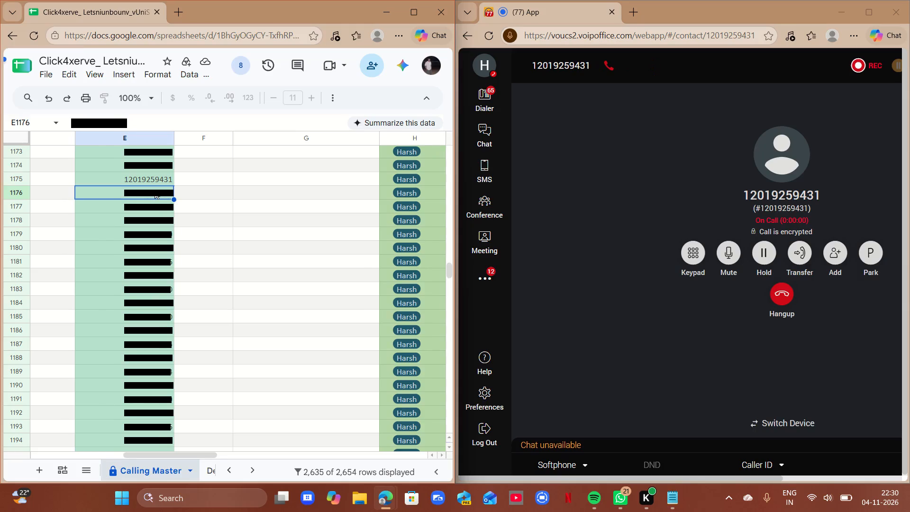
scroll(155, 191, left, 1)
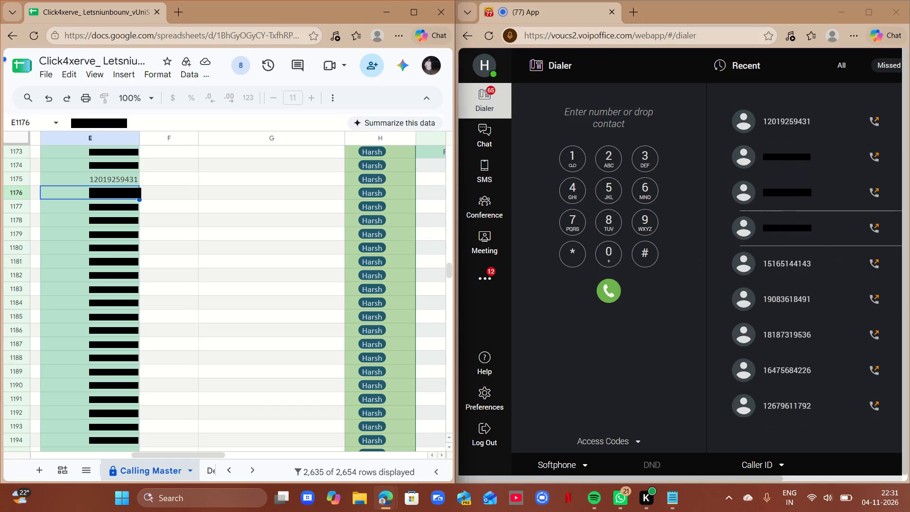
click(608, 113)
key(ctrl+v)
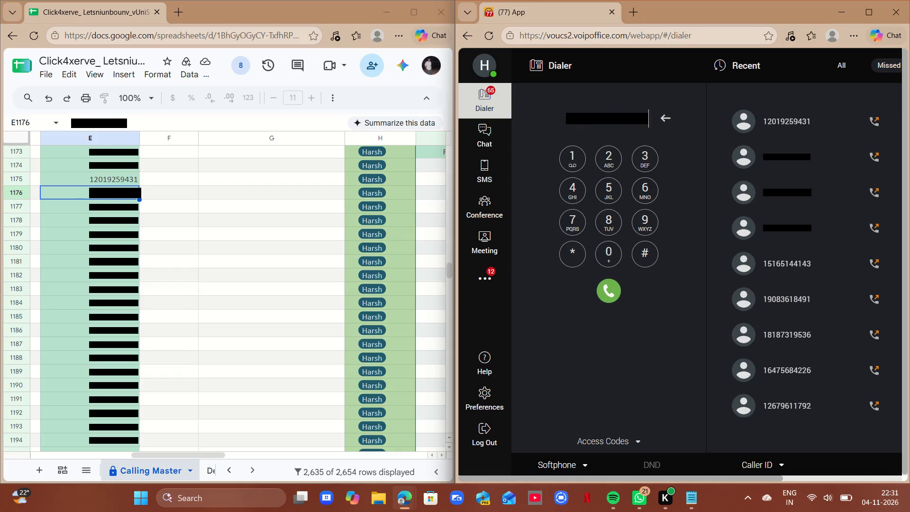
key(Return)
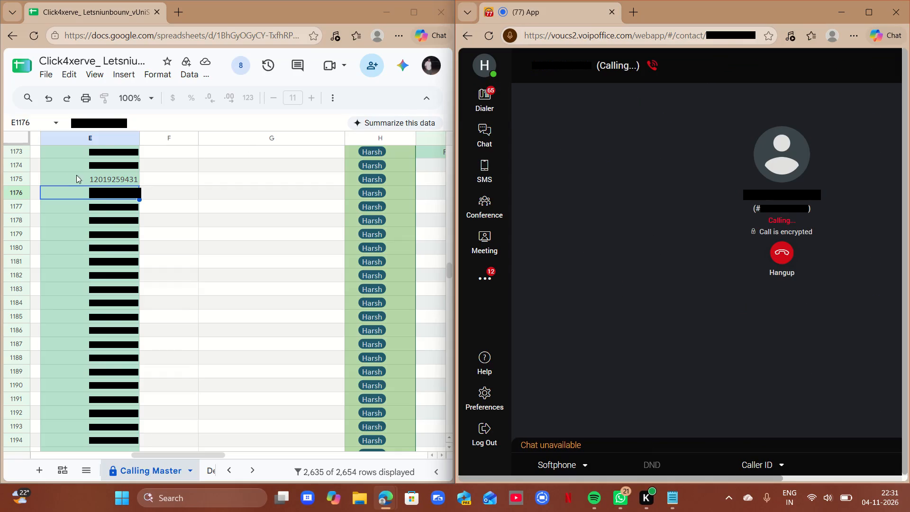
Set the call status of row 1175 to Hung up/Disconneted.
click(16, 177)
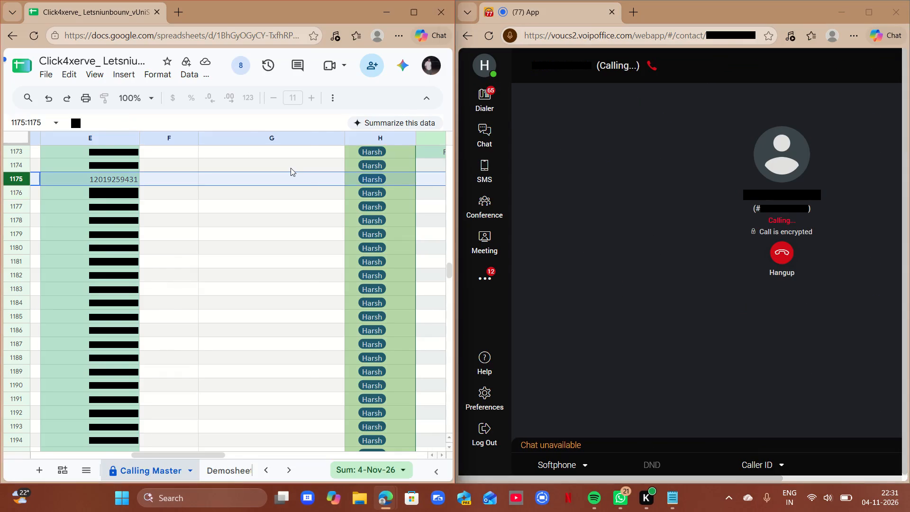
scroll(291, 168, left, 2)
click(337, 178)
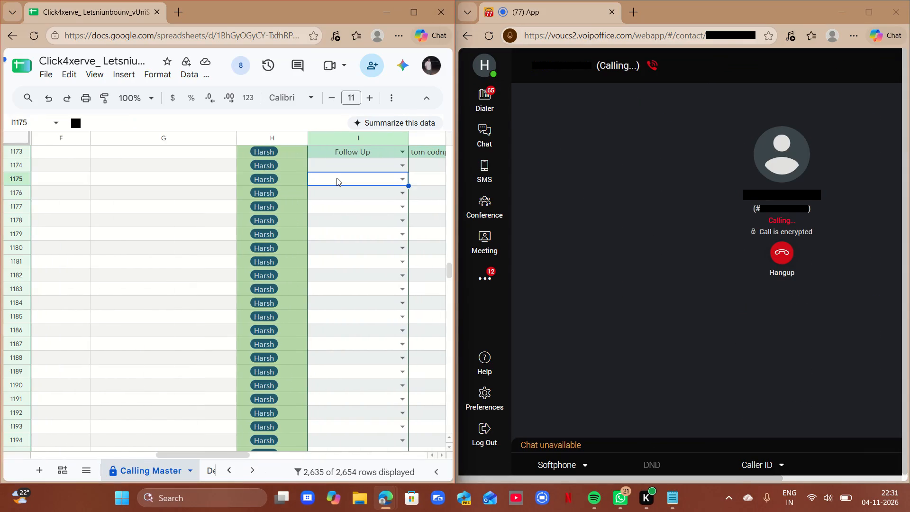
key(h)
key(Up)
key(Return)
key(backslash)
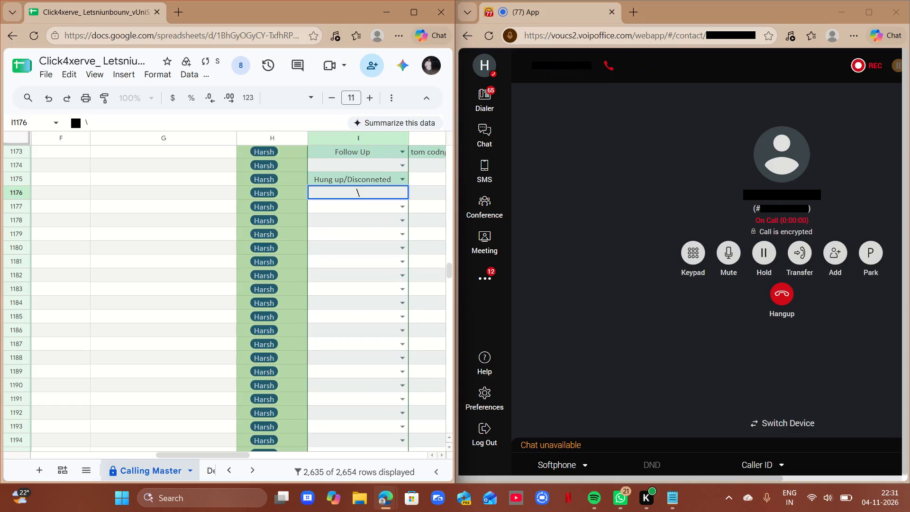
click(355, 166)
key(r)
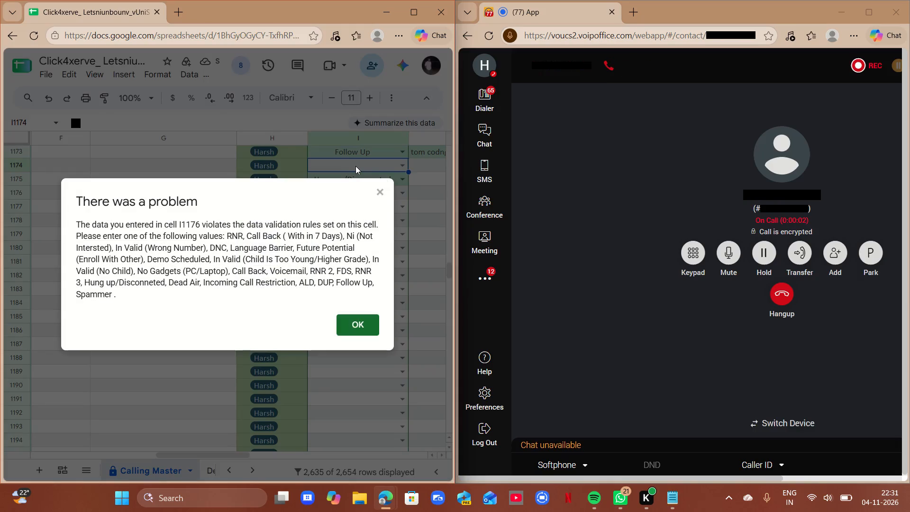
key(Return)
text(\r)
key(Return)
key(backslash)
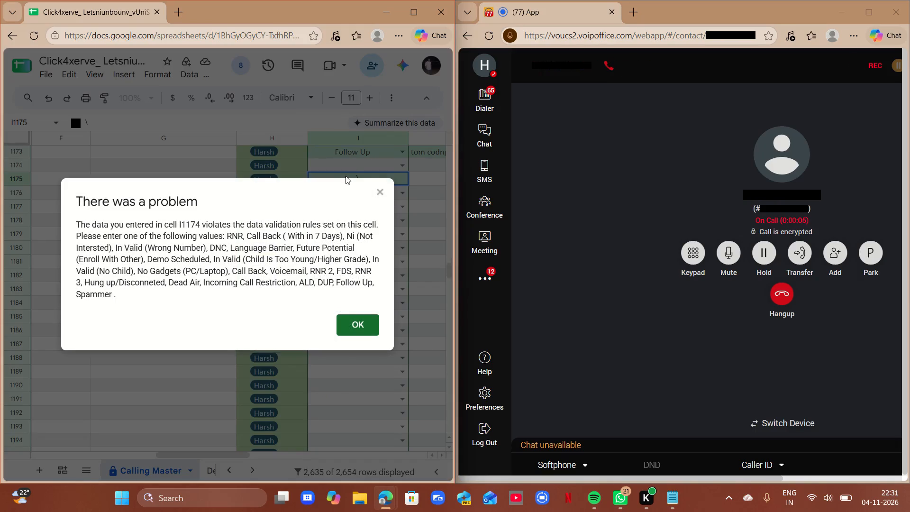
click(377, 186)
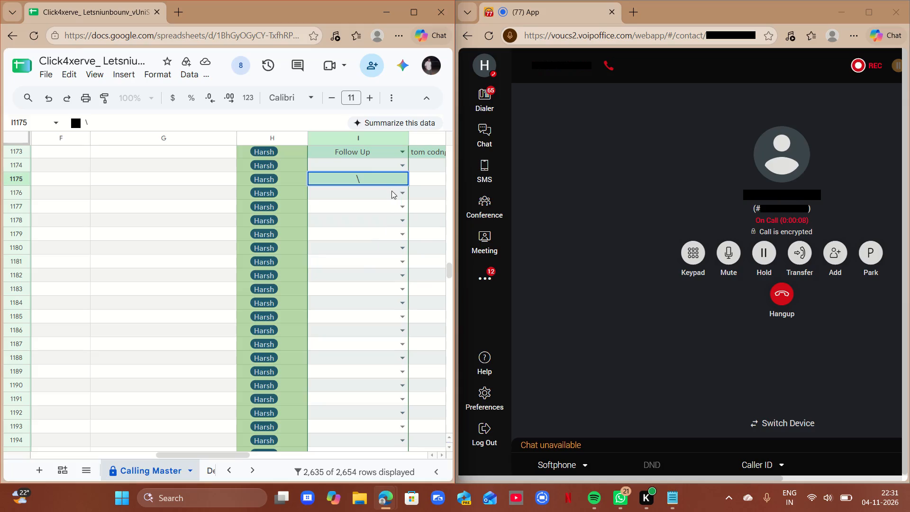
Set the call status of row 1174 to RNR.
click(364, 168)
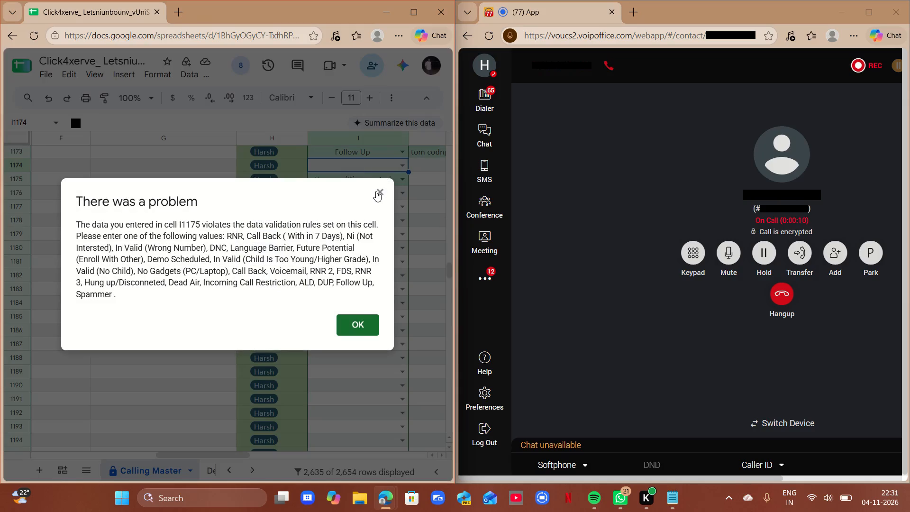
click(380, 190)
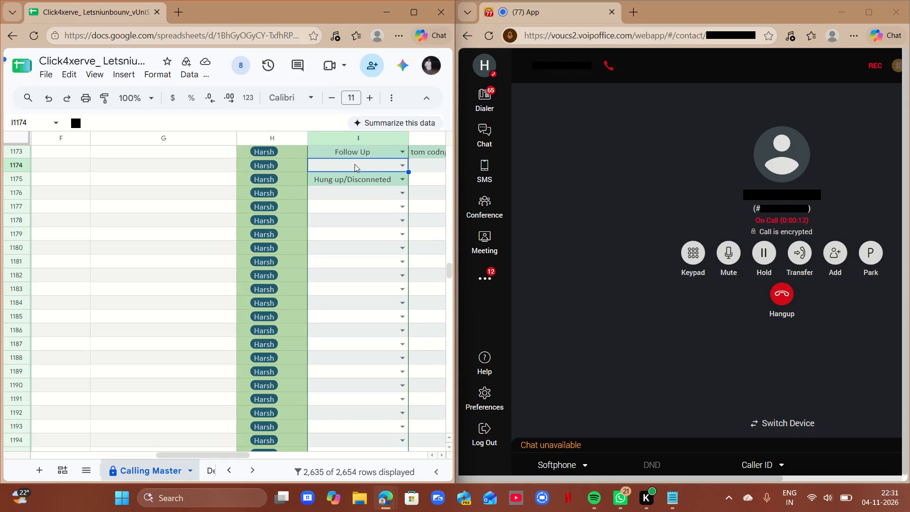
key(r)
key(Return)
End the current call, copy the phone number from row 1177, and call it with the dialer.
scroll(355, 164, down, 1)
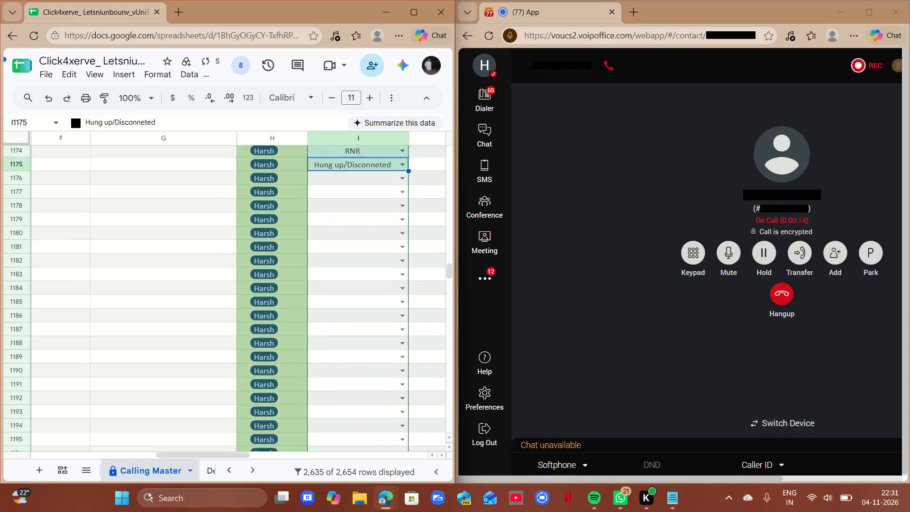
scroll(355, 164, down, 1)
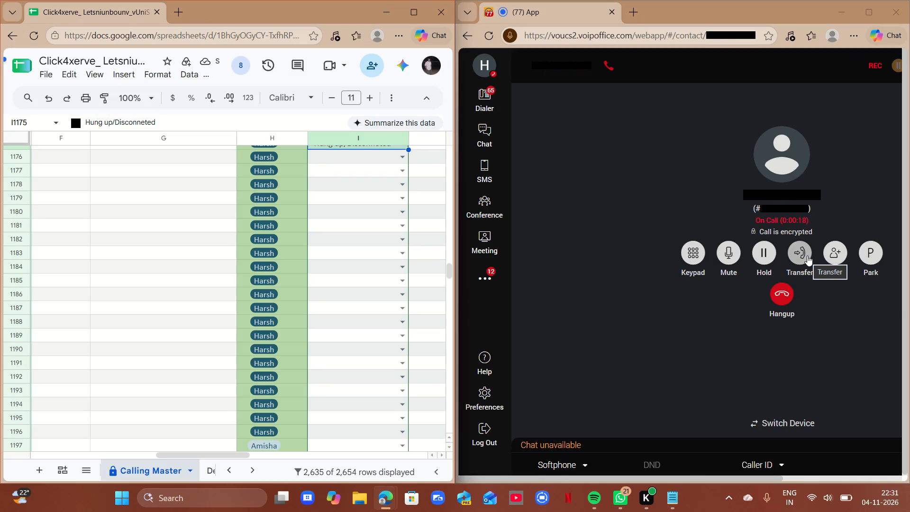
click(789, 301)
scroll(319, 217, right, 1)
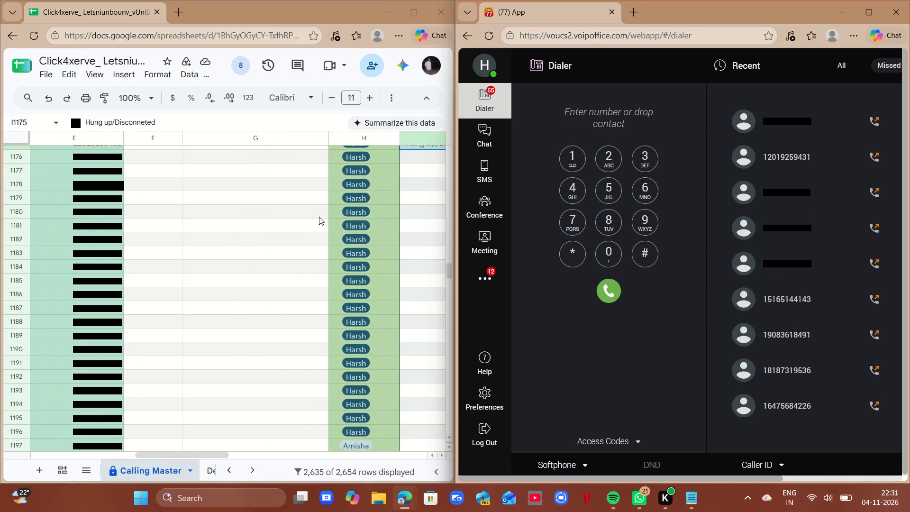
scroll(319, 217, right, 1)
scroll(319, 217, down, 1)
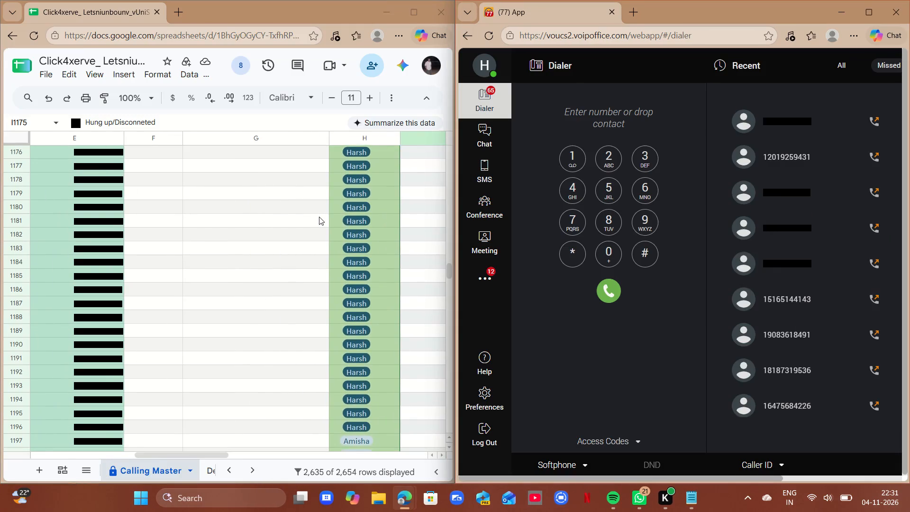
click(109, 167)
key(ctrl+c)
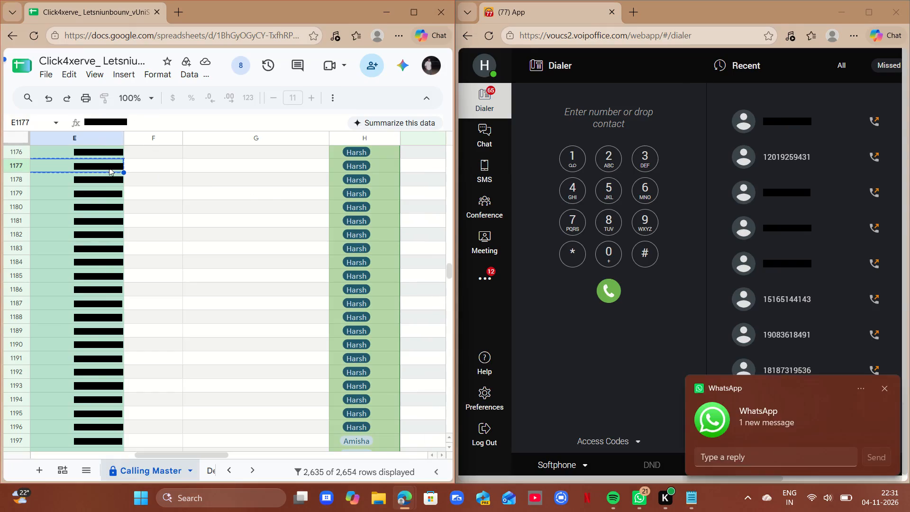
click(597, 108)
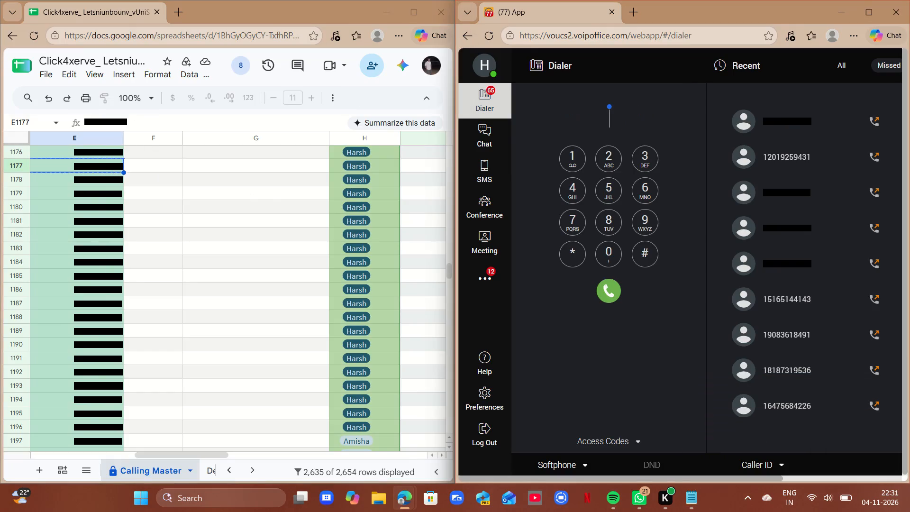
key(ctrl+v)
key(Return)
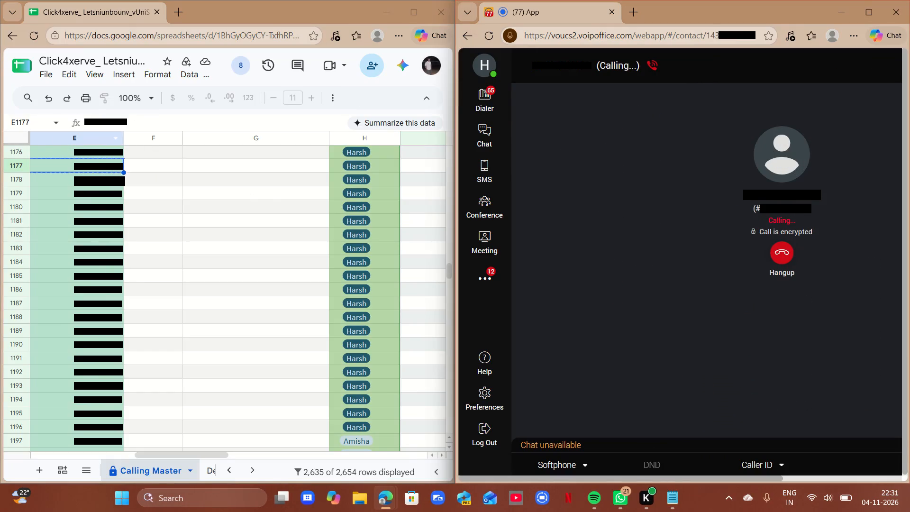
Copy the phone number from row 1178 of the Calling Master sheet.
click(118, 178)
key(ctrl+c)
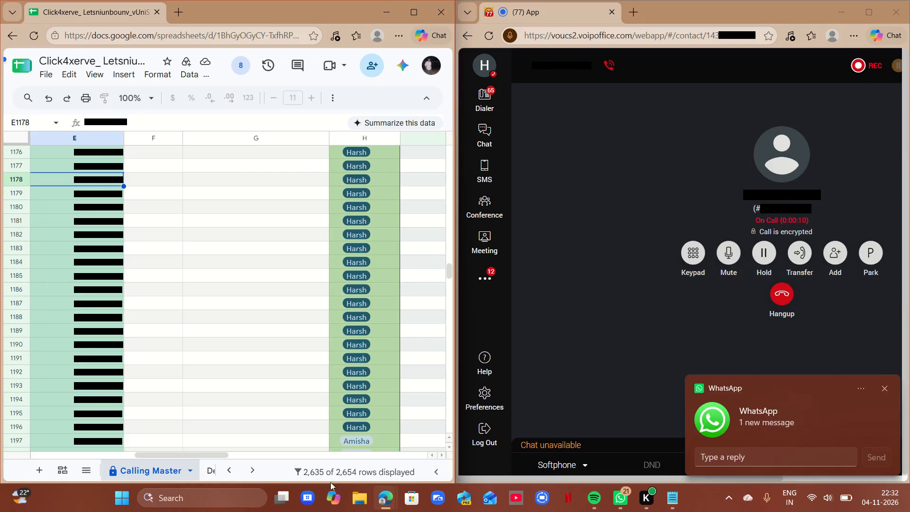
Check the team's lead figures on the Dashboard sheet and the file's current viewers, returning to the Calling Master sheet.
scroll(146, 476, right, 1)
click(146, 476)
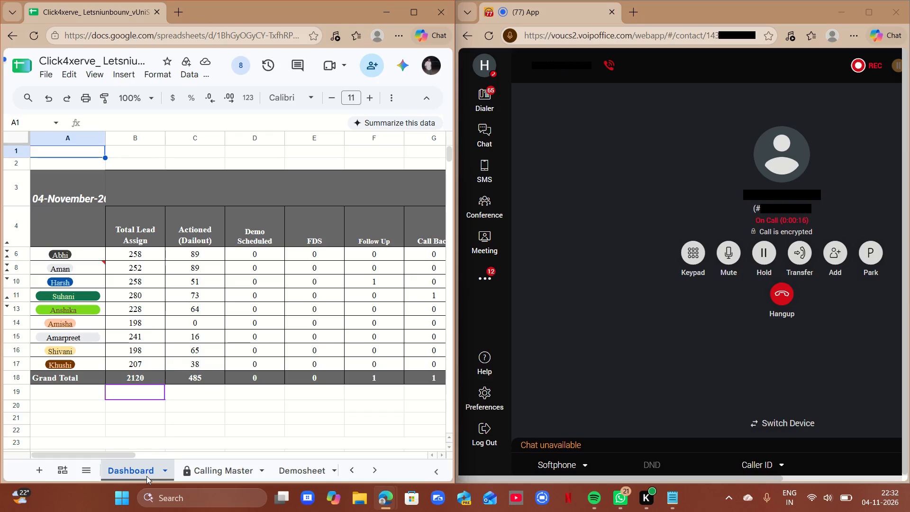
click(240, 68)
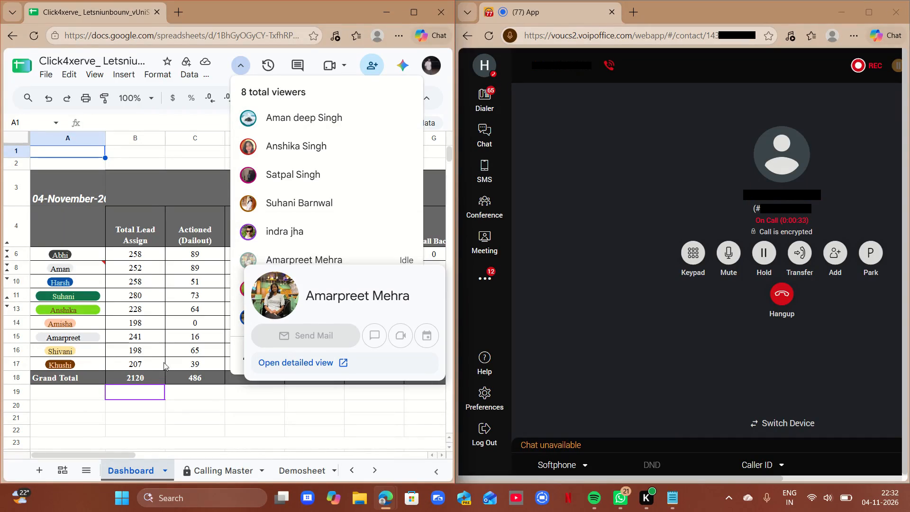
click(219, 470)
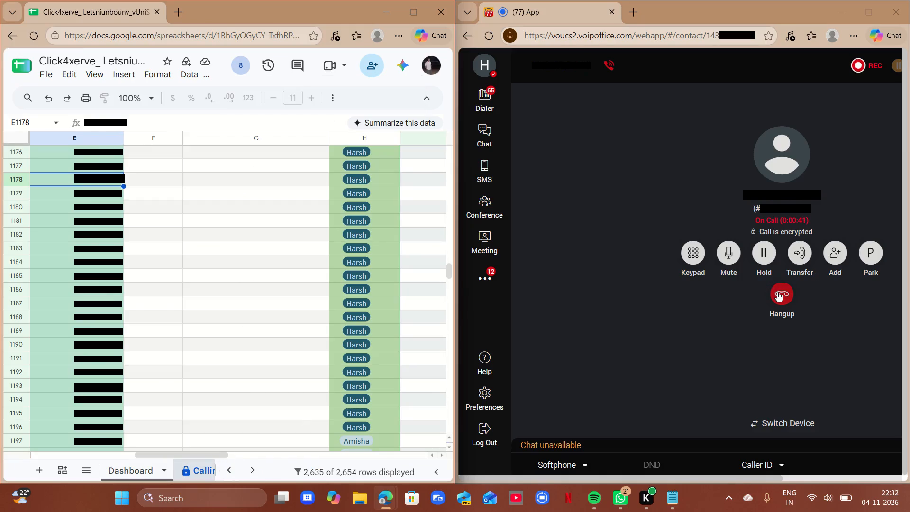
End the current call and call the number copied from row 1178.
click(777, 292)
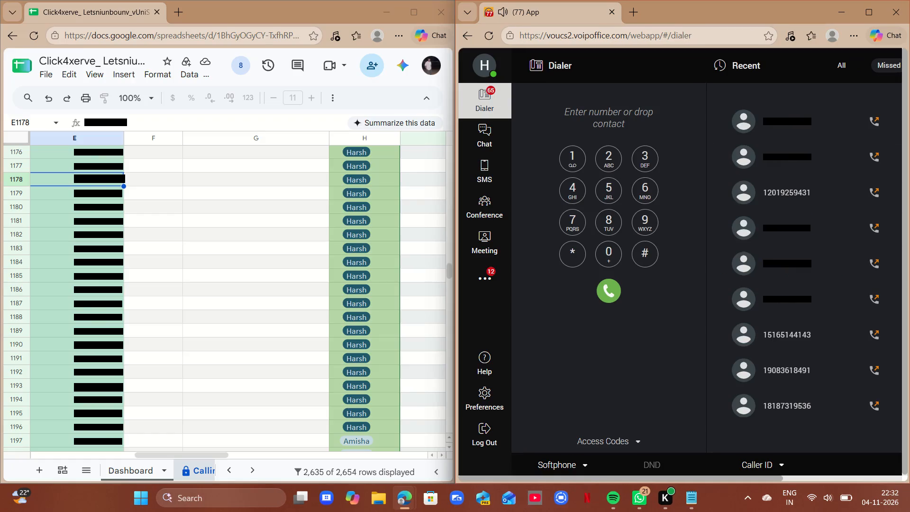
click(628, 121)
key(ctrl+v)
key(Return)
key(backslash)
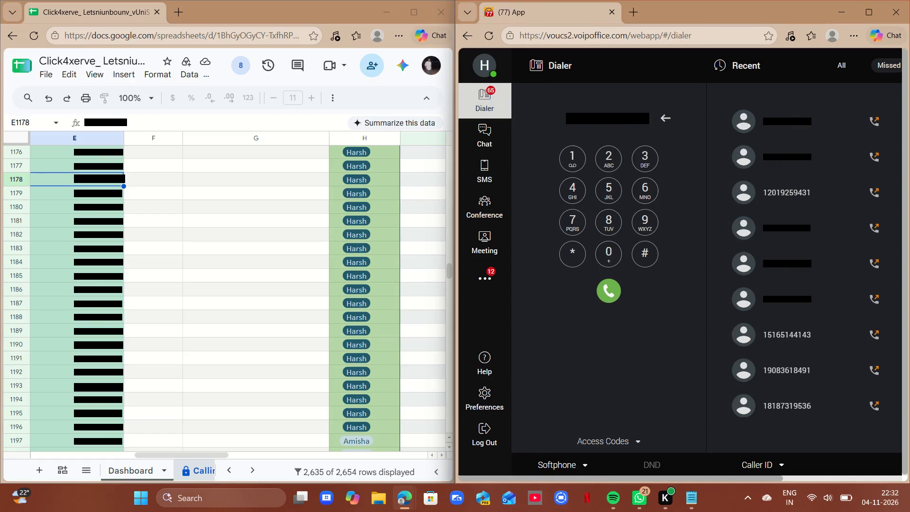
Copy the phone number from row 1179, end the current call, and call the copied number.
click(107, 197)
key(ctrl+c)
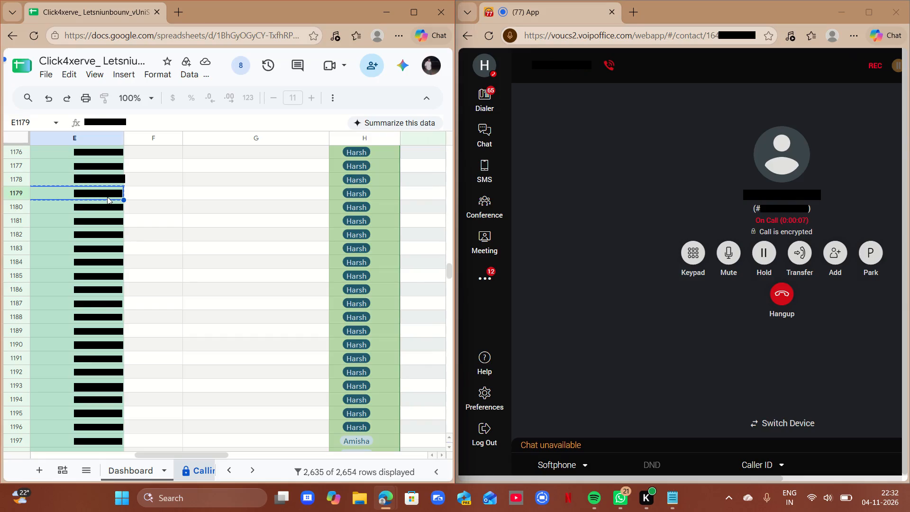
click(779, 298)
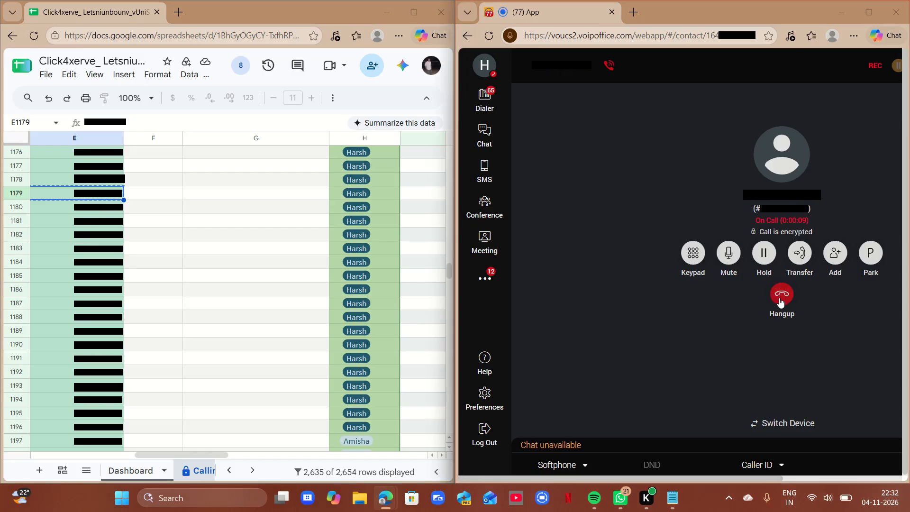
click(594, 121)
key(ctrl+v)
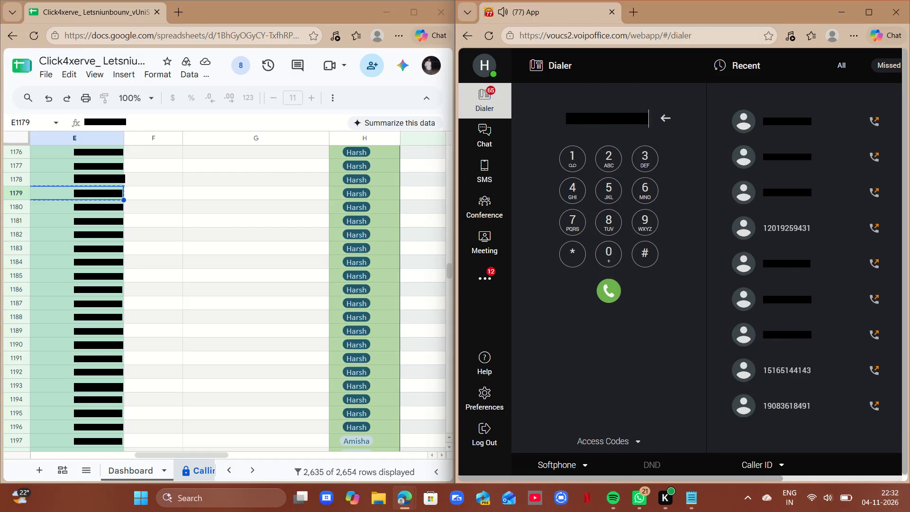
key(Return)
key(backslash)
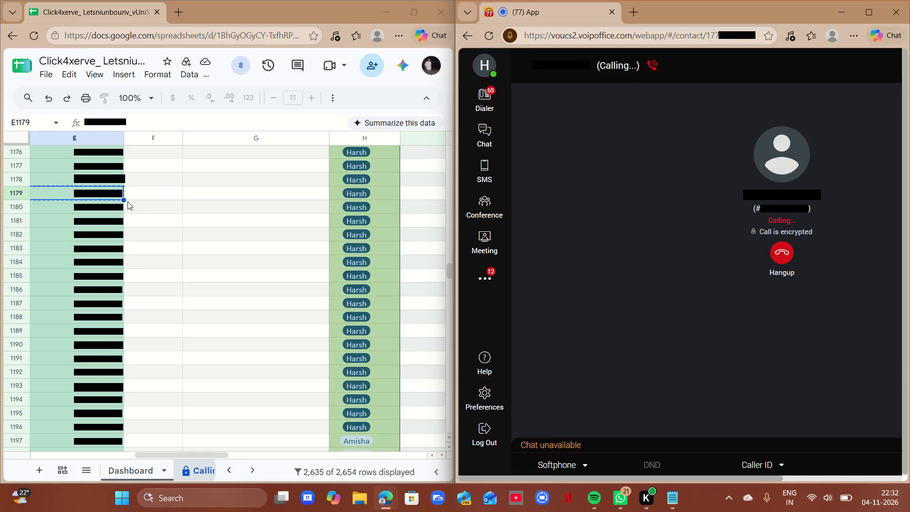
Copy the phone number from row 1180 and call it once the dialer is free.
click(112, 204)
key(ctrl+c)
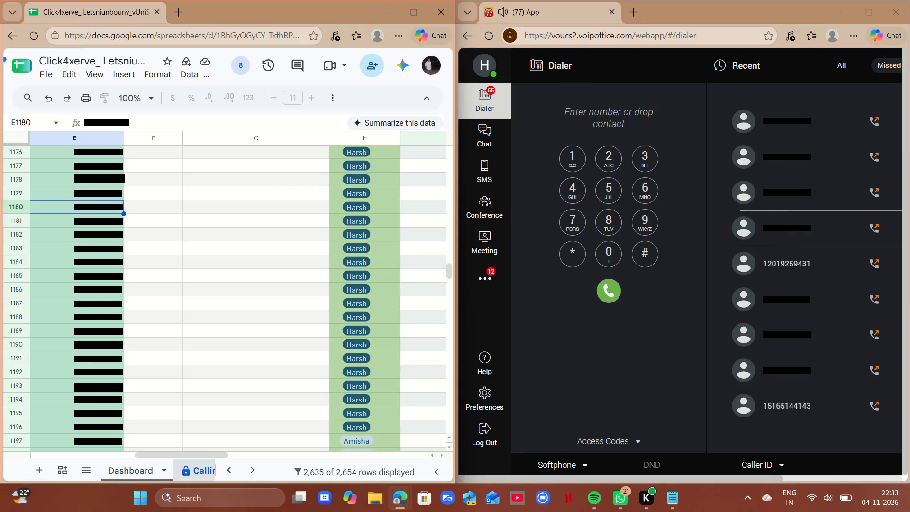
click(639, 111)
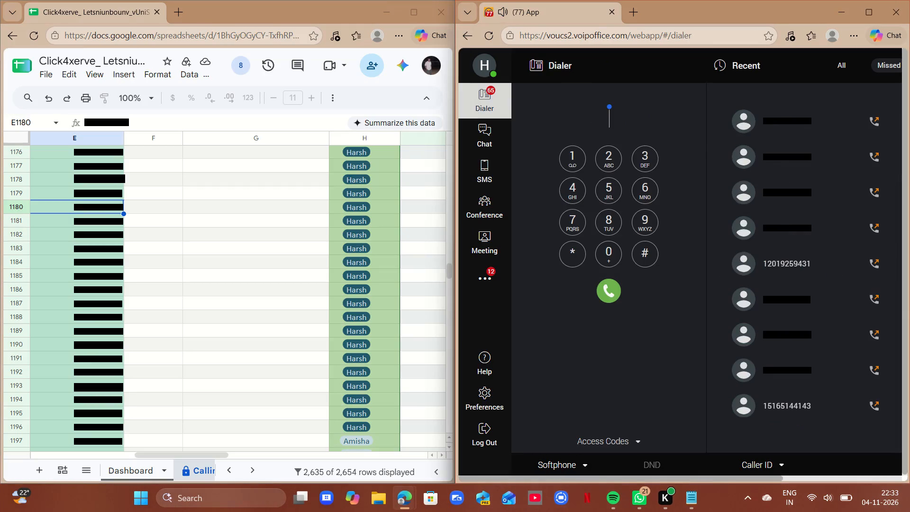
key(ctrl+backslash)
key(ctrl+v)
key(Return)
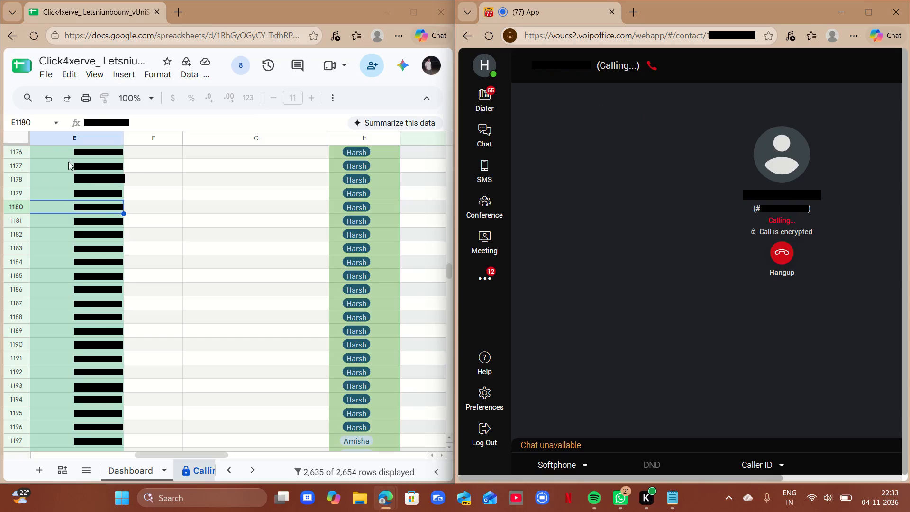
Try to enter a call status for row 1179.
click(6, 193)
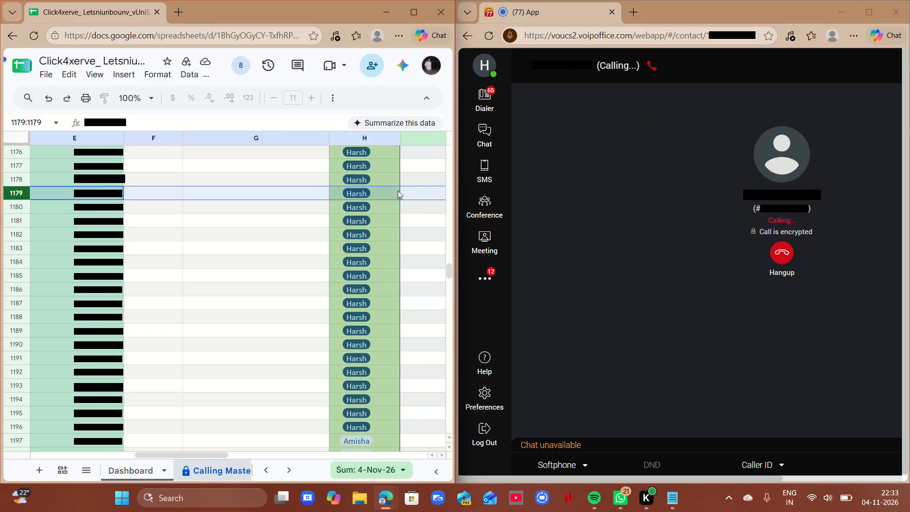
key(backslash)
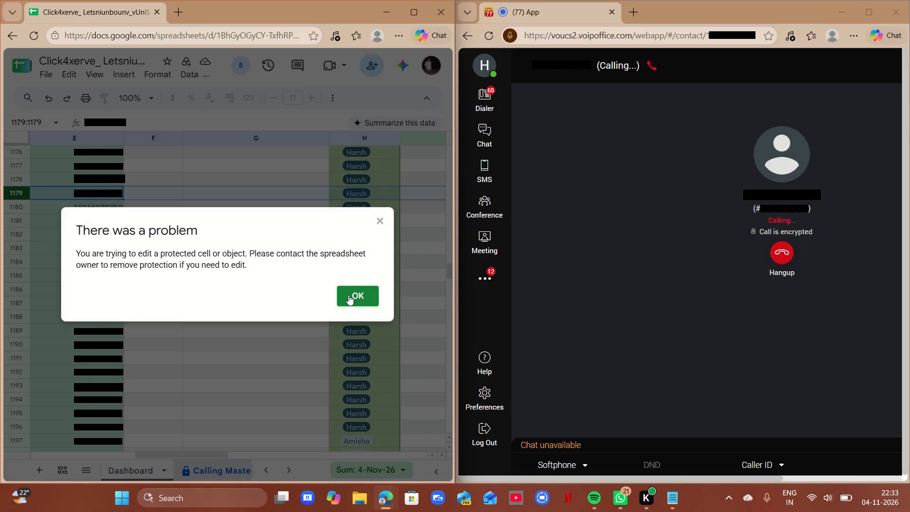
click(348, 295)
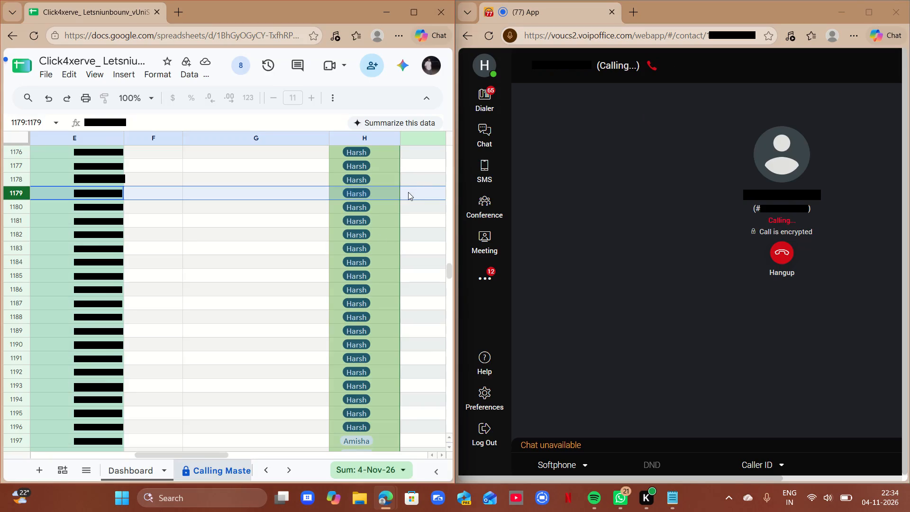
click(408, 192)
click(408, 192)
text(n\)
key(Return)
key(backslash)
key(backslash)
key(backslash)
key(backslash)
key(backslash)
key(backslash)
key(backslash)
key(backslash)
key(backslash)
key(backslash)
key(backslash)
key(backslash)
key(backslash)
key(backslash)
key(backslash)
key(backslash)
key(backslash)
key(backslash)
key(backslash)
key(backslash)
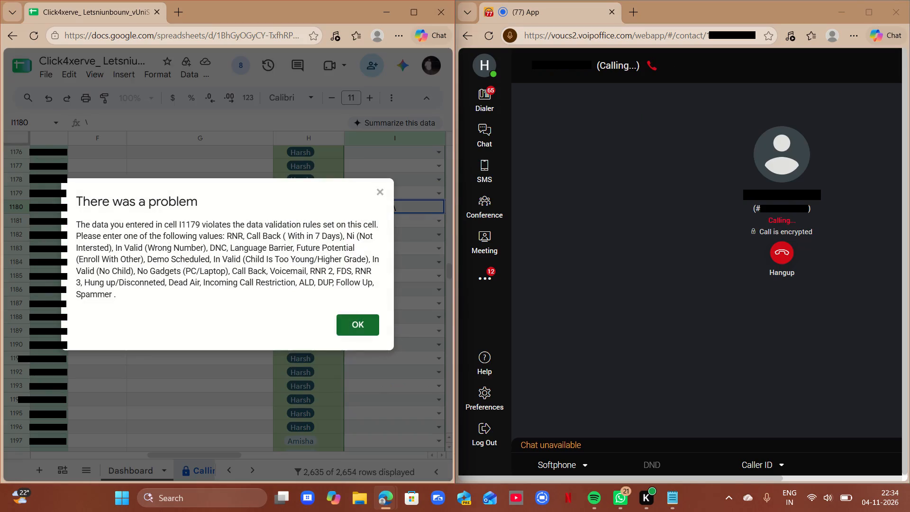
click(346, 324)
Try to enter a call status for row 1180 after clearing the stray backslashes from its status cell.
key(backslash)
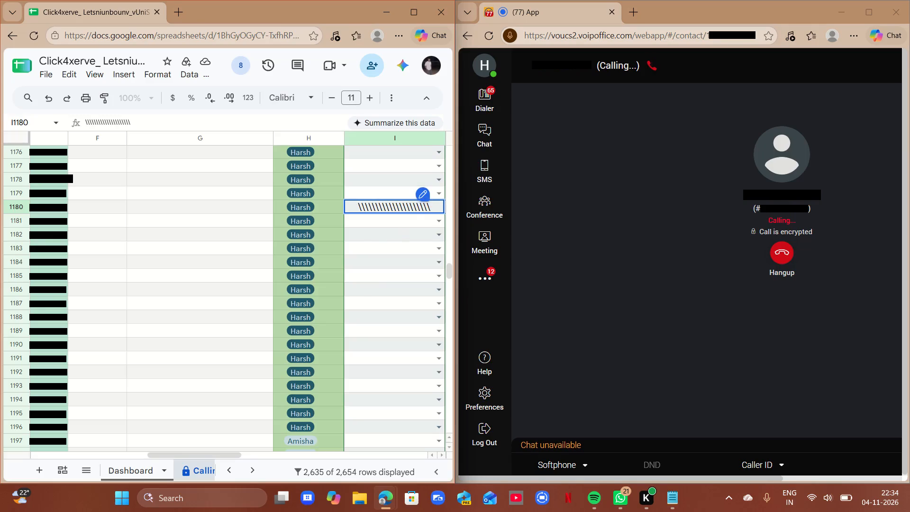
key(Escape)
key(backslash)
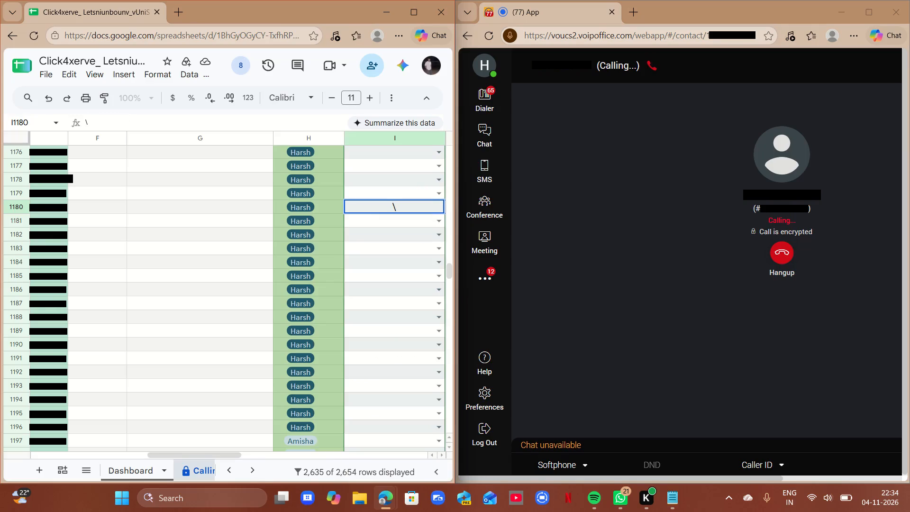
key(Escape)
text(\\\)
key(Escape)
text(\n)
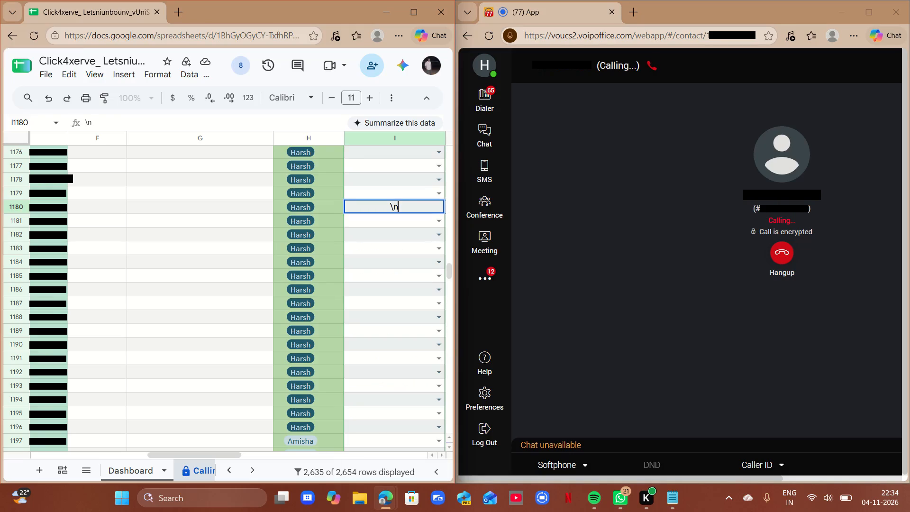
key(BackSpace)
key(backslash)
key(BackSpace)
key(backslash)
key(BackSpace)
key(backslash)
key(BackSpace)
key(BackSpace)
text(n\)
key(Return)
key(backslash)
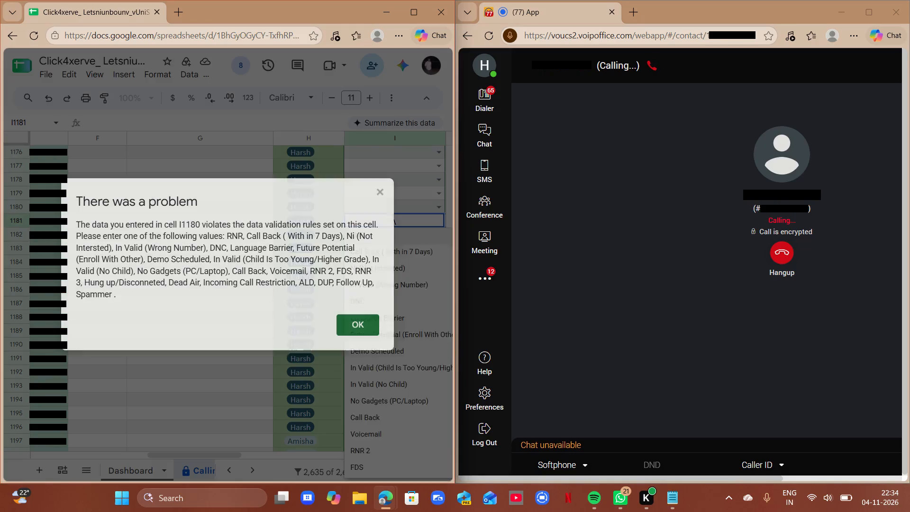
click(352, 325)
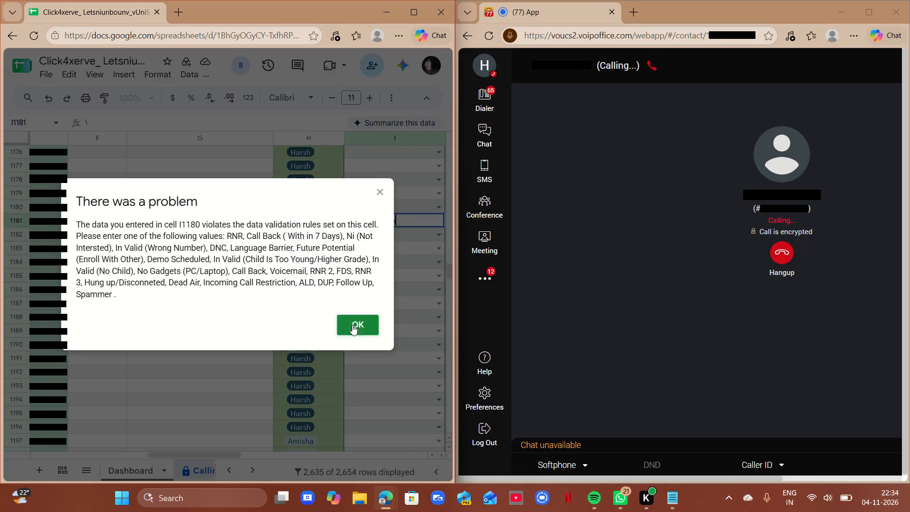
Clear the stray backslashes from row 1181's status cell and set its call status to Ni (Not Intersted).
key(backslash)
key(backslash)
key(backslash)
key(backslash)
key(backslash)
key(backslash)
key(backslash)
key(backslash)
key(backslash)
key(backslash)
key(backslash)
key(backslash)
key(backslash)
key(backslash)
key(backslash)
key(backslash)
key(backslash)
key(backslash)
key(backslash)
key(backslash)
key(backslash)
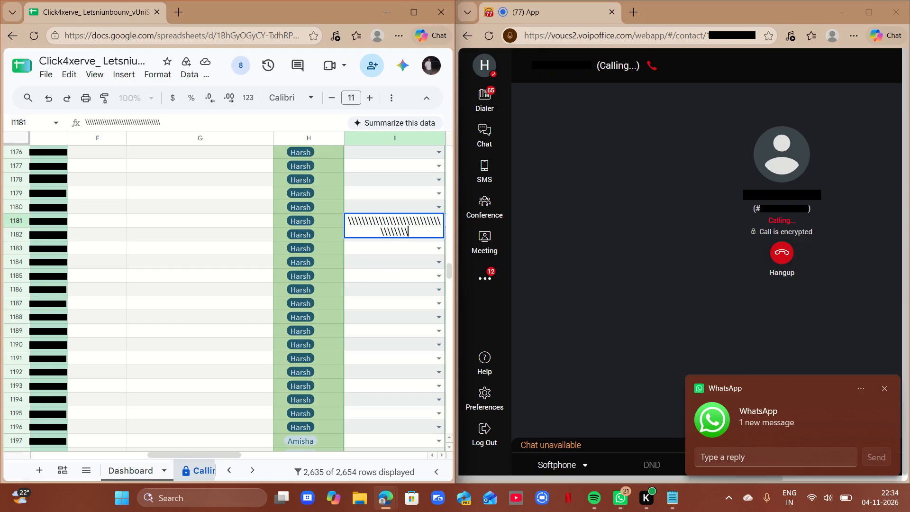
key(Escape)
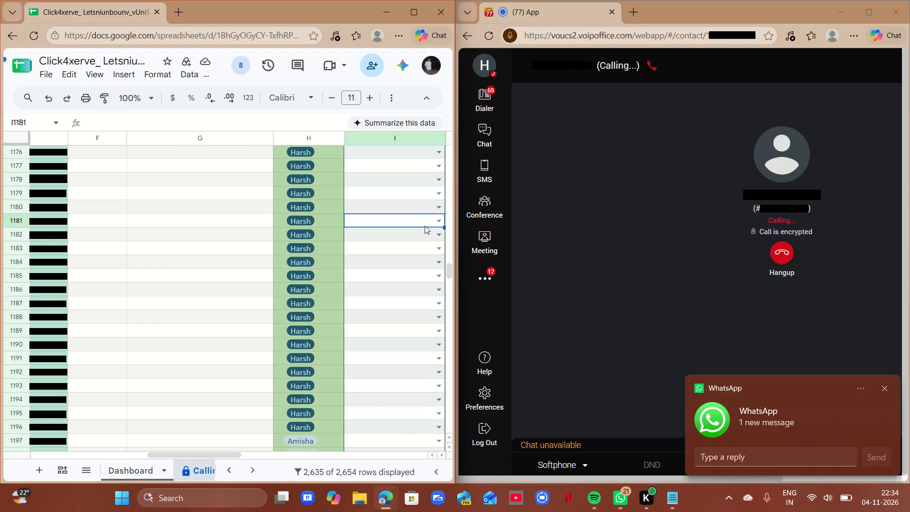
key(n)
key(Return)
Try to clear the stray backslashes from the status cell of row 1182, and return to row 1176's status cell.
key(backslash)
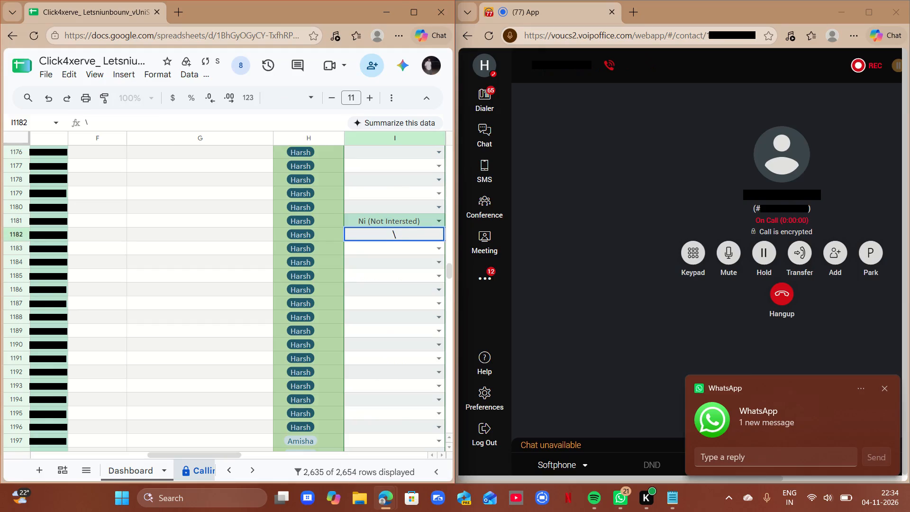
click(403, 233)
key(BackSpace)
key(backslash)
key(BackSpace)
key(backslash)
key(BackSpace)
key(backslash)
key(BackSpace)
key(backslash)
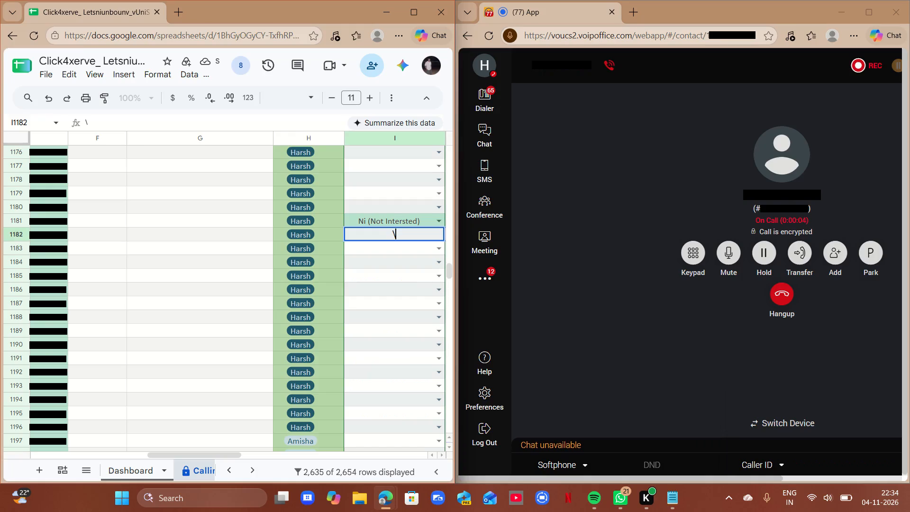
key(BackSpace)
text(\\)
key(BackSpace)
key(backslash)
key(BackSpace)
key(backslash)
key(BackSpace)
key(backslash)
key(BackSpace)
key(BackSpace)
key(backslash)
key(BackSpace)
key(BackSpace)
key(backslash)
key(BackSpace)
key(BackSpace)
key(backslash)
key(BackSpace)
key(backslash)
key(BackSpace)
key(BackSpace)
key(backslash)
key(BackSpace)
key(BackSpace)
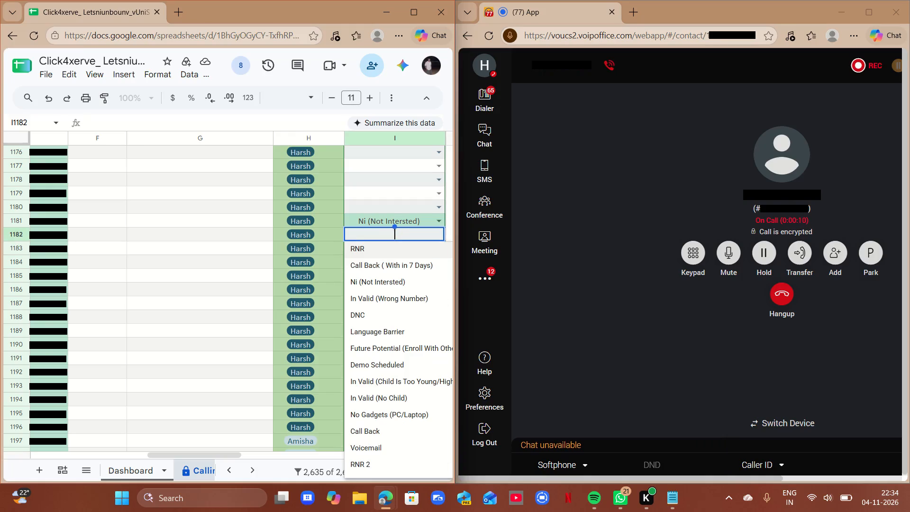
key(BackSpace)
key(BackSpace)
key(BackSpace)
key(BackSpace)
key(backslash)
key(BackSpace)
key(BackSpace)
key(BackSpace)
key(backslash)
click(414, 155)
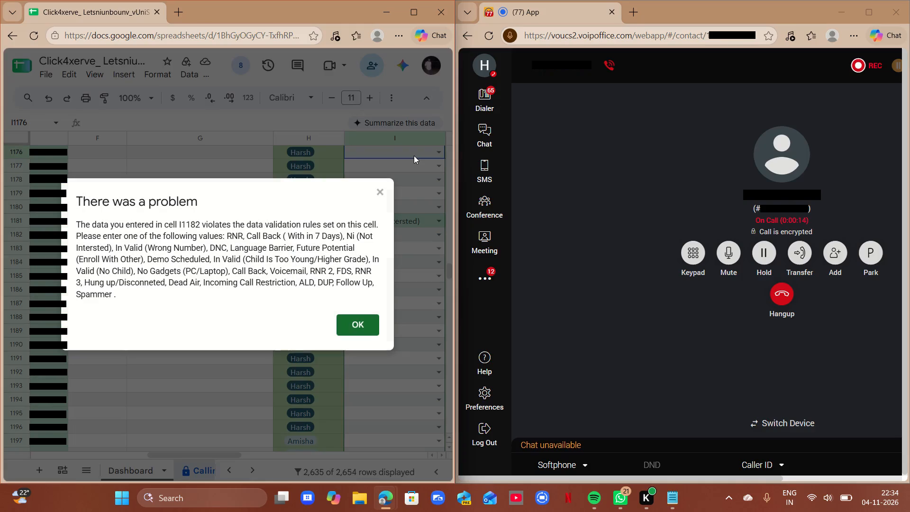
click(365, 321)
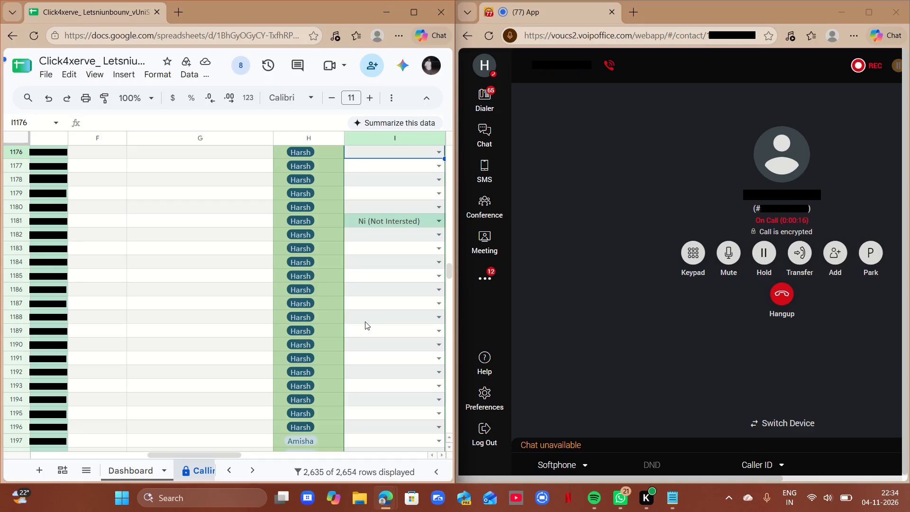
End the current call.
click(784, 300)
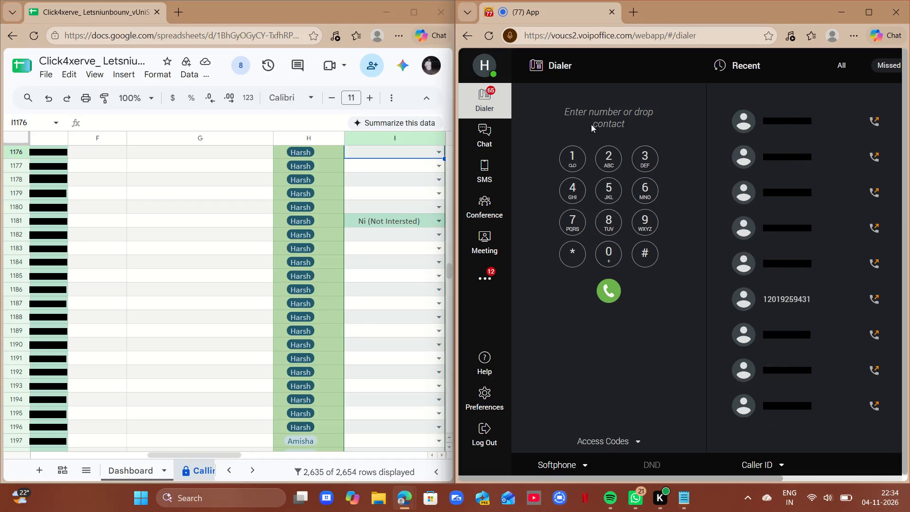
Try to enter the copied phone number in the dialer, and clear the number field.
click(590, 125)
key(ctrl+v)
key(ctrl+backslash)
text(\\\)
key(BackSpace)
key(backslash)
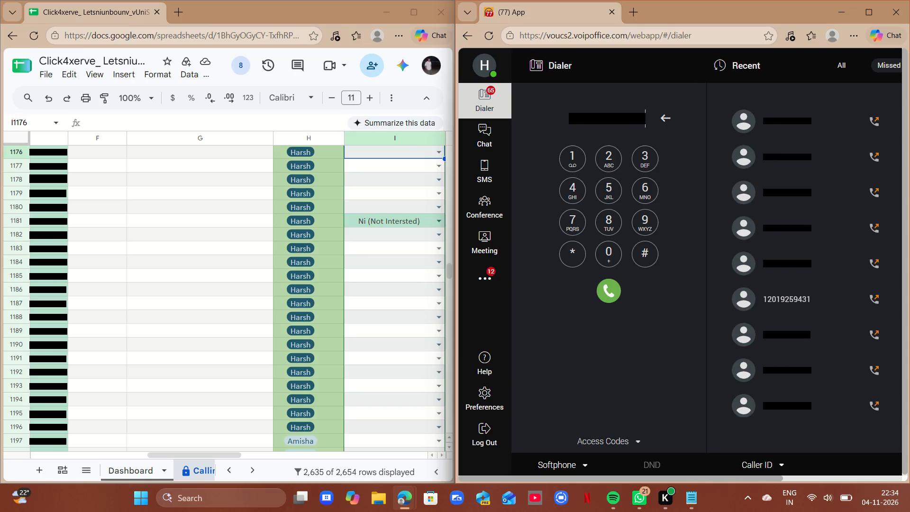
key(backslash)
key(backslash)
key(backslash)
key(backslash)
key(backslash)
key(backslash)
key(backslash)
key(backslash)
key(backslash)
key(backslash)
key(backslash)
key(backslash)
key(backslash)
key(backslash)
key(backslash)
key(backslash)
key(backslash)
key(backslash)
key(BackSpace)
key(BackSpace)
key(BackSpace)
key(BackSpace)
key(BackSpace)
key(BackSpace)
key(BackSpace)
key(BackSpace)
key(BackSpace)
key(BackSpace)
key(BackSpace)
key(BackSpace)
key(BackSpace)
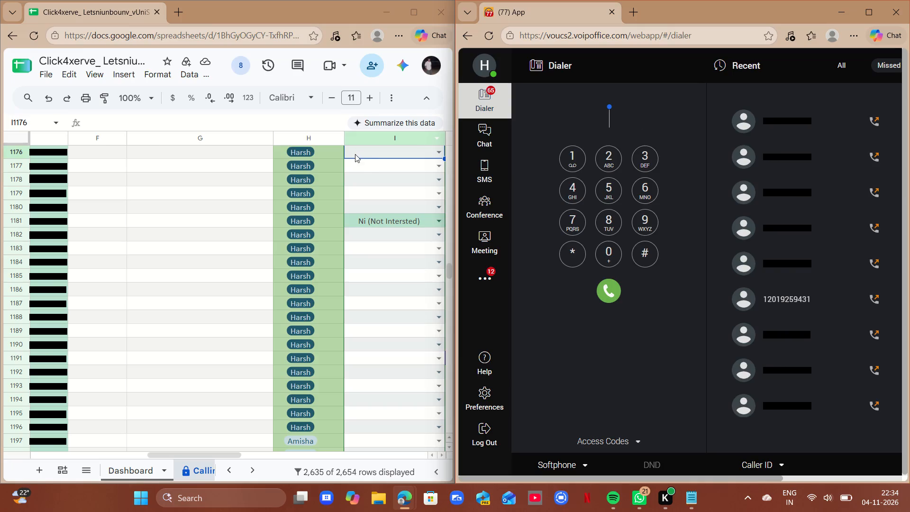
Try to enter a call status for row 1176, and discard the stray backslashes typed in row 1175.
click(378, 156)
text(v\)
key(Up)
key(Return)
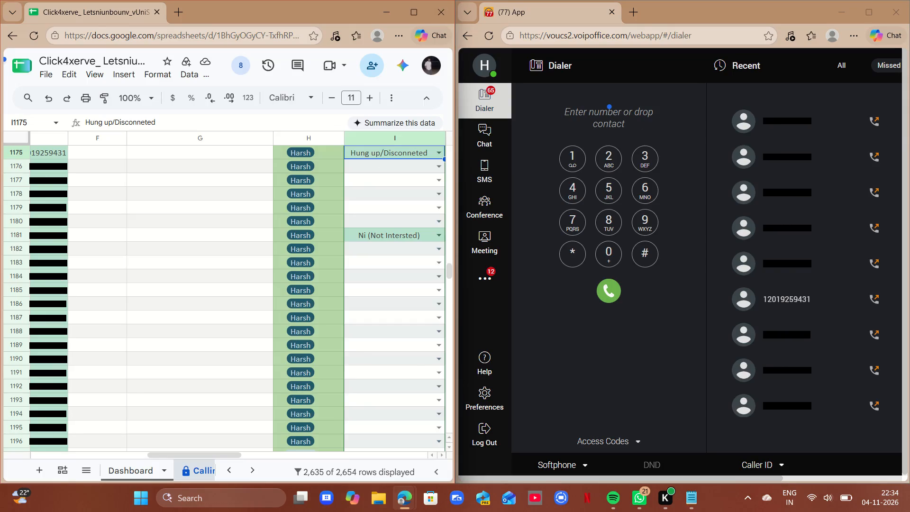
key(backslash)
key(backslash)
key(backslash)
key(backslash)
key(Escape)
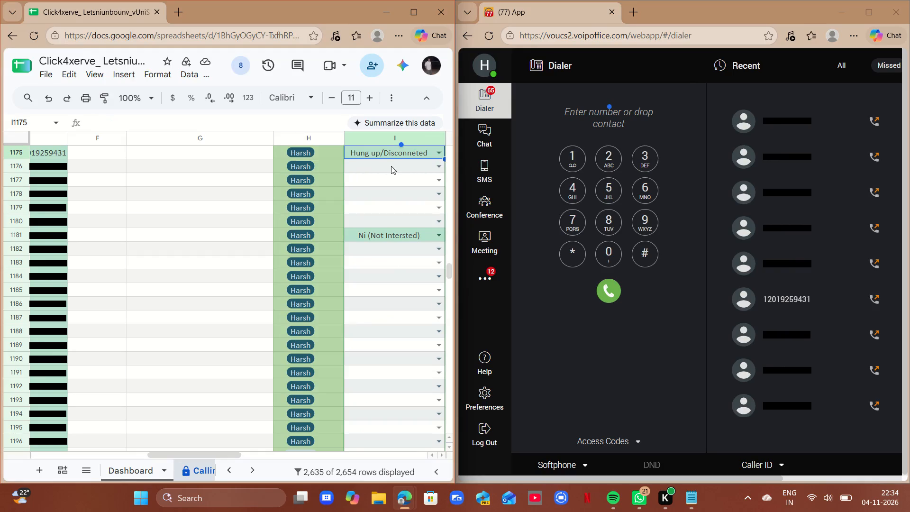
Clear the stray backslashes from row 1176's status cell and set its status to Voicemail.
click(391, 166)
key(backslash)
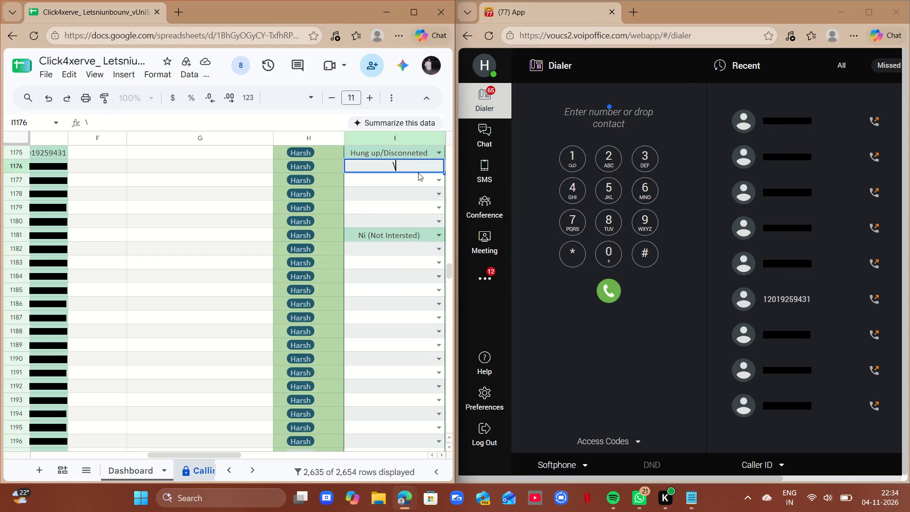
key(BackSpace)
key(backslash)
key(BackSpace)
key(backslash)
key(BackSpace)
key(backslash)
key(BackSpace)
key(BackSpace)
key(backslash)
key(BackSpace)
key(BackSpace)
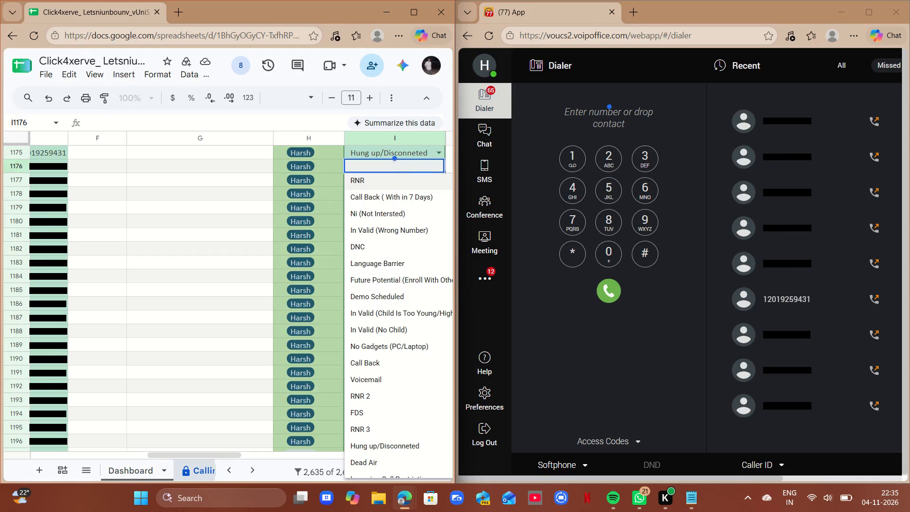
key(BackSpace)
key(BackSpace)
text(\\)
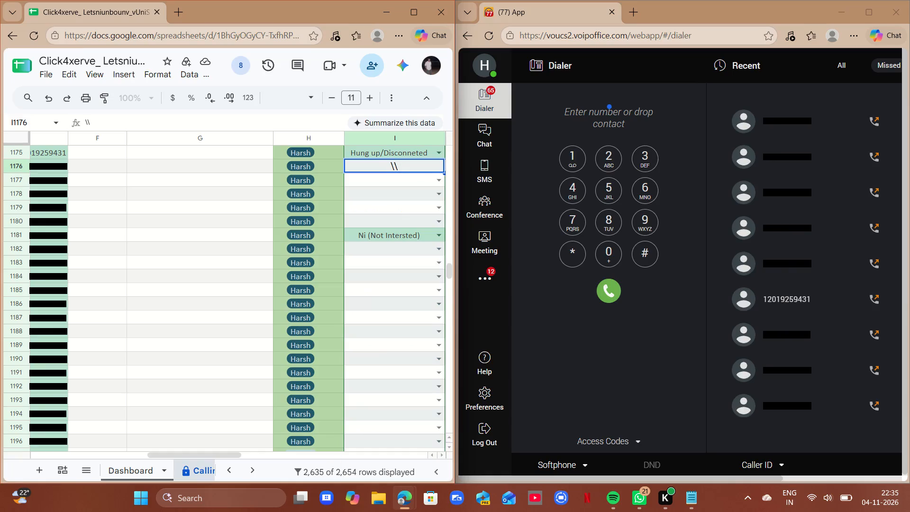
key(BackSpace)
key(backslash)
key(BackSpace)
key(BackSpace)
key(backslash)
key(BackSpace)
key(backslash)
key(BackSpace)
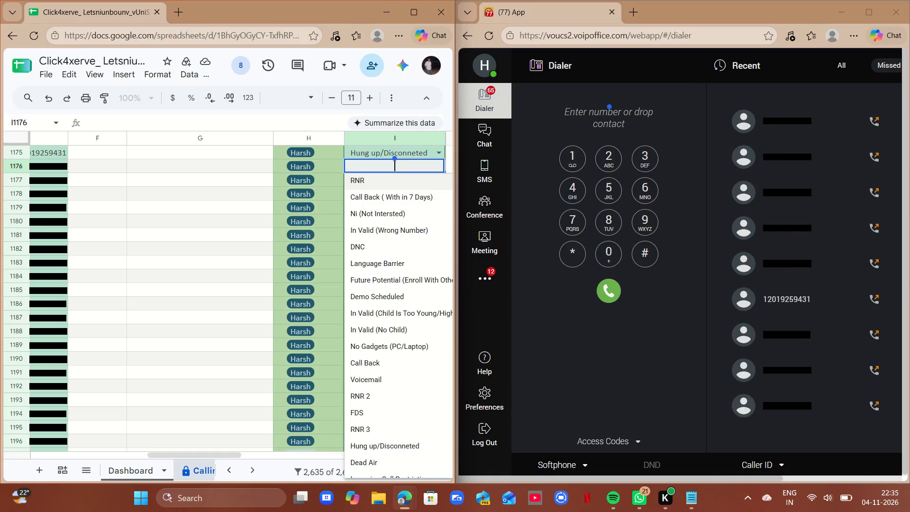
key(BackSpace)
key(BackSpace)
key(BackSpace)
key(v)
key(Up)
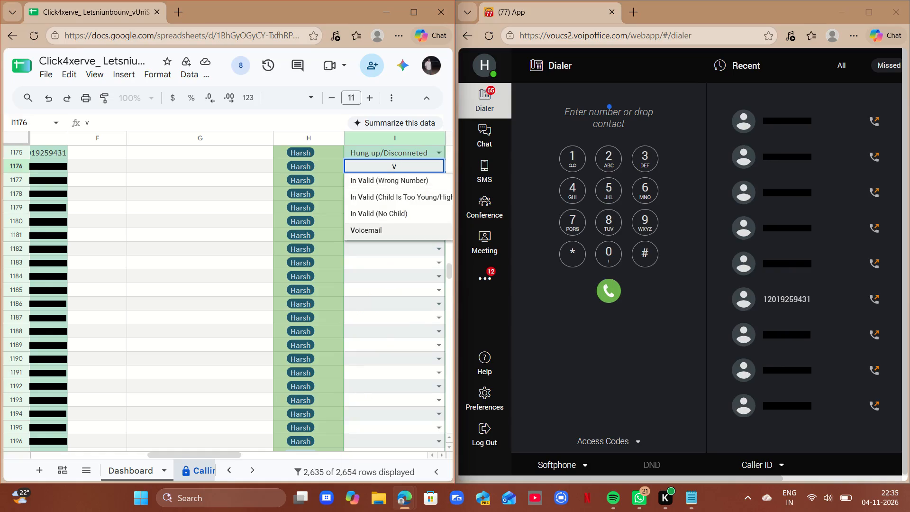
key(Return)
Discard the stray backslash in row 1177 and fill row 1176's Voicemail status down through row 1180.
key(backslash)
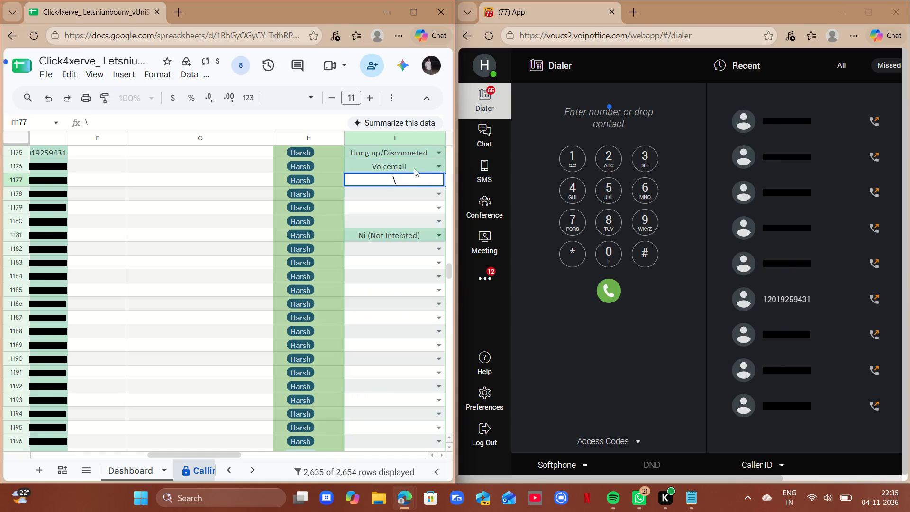
click(414, 168)
click(381, 193)
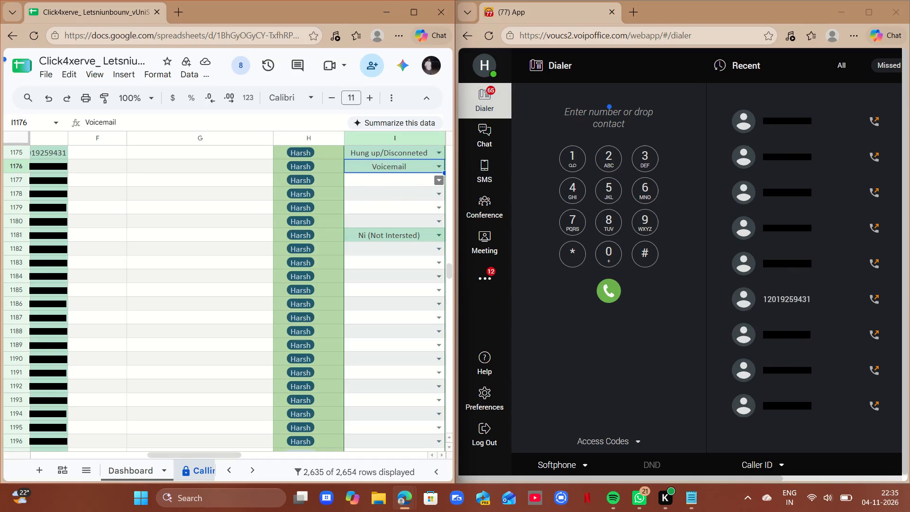
drag(444, 171, 422, 220)
Copy the phone number from row 1181 and call it from the web dialer.
scroll(422, 220, down, 1)
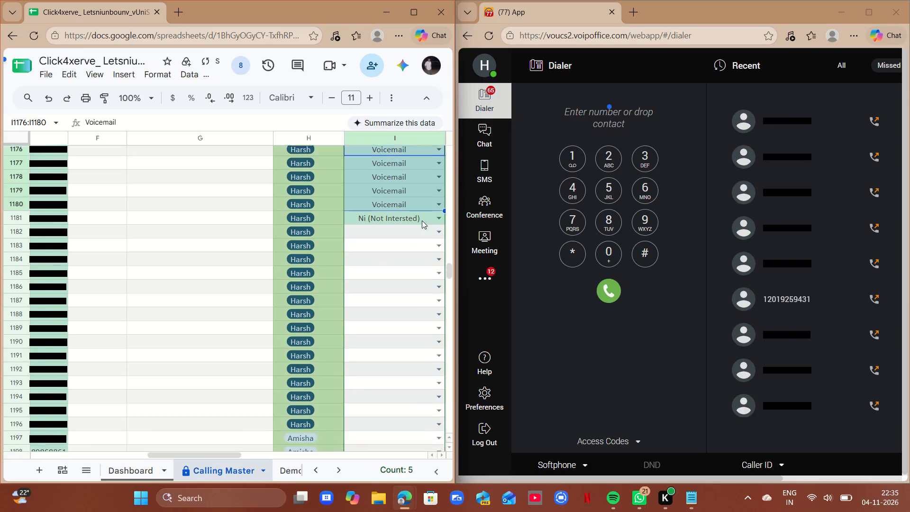
scroll(422, 220, down, 1)
click(393, 189)
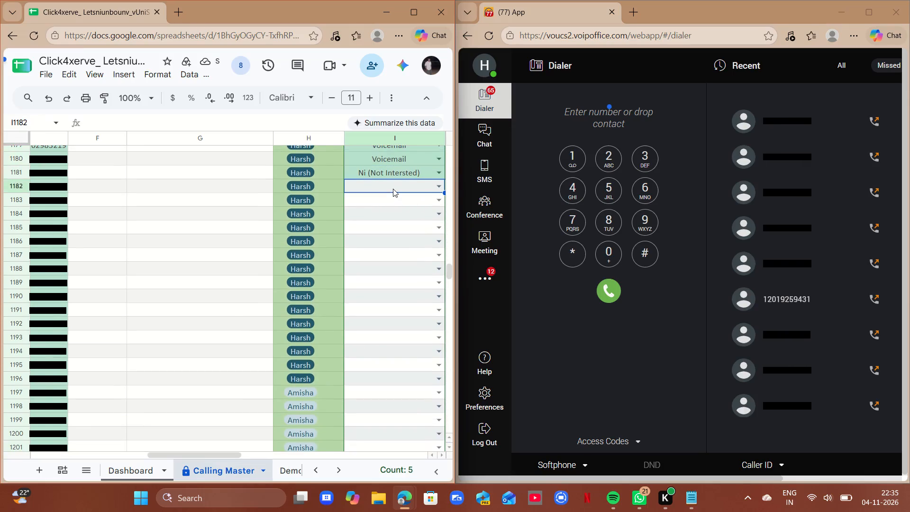
scroll(393, 189, down, 1)
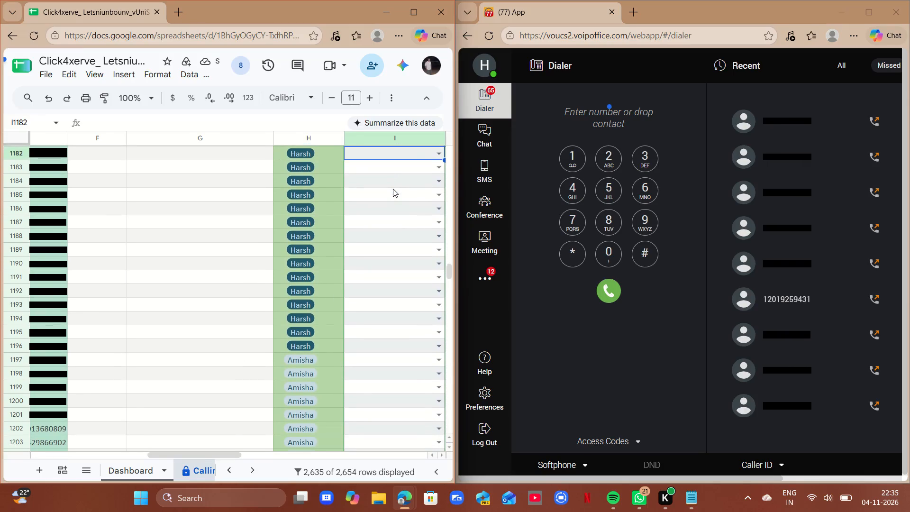
scroll(393, 189, right, 1)
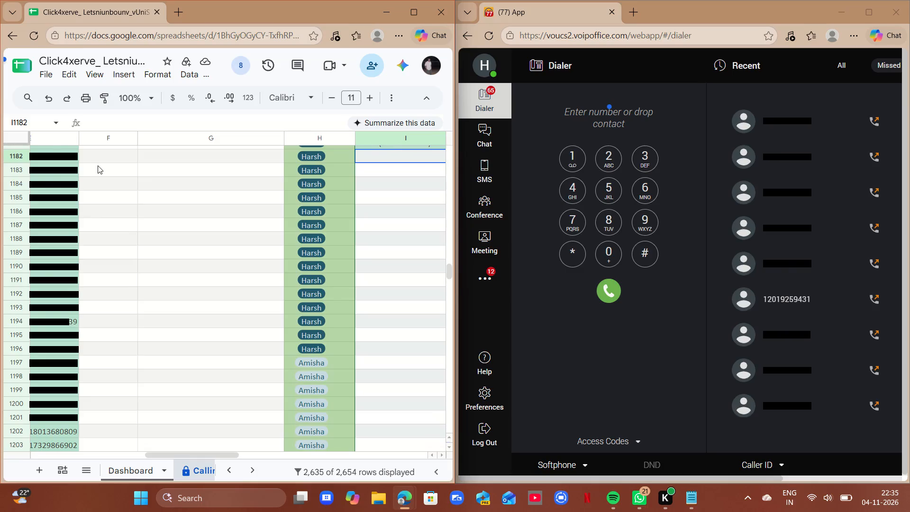
scroll(98, 165, up, 1)
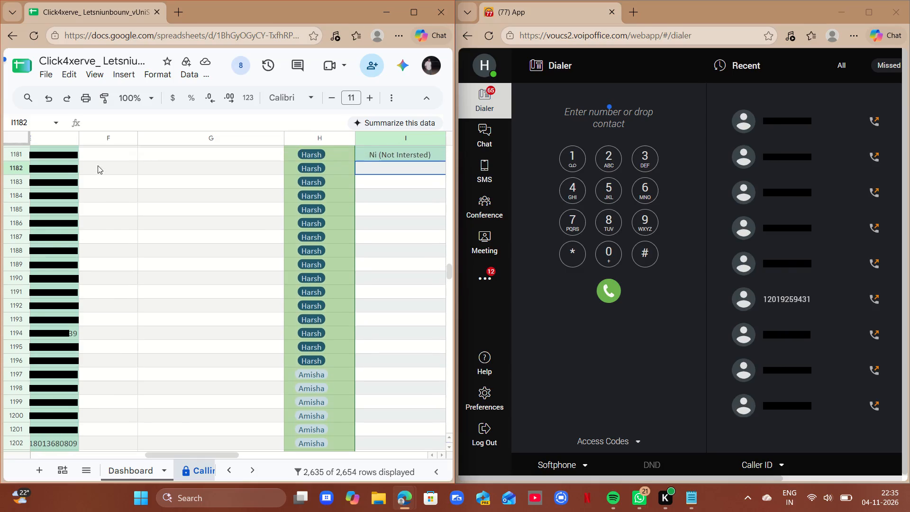
scroll(98, 165, up, 1)
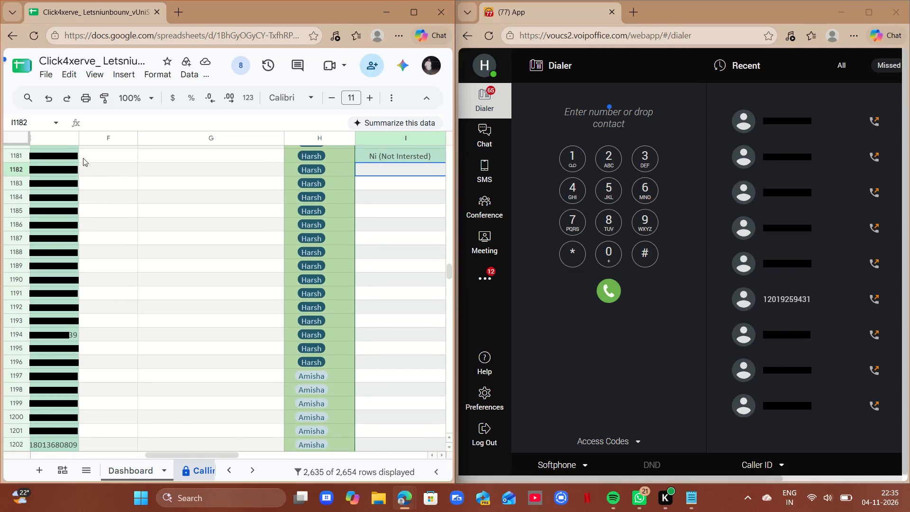
click(60, 157)
key(ctrl+backslash)
key(ctrl+c)
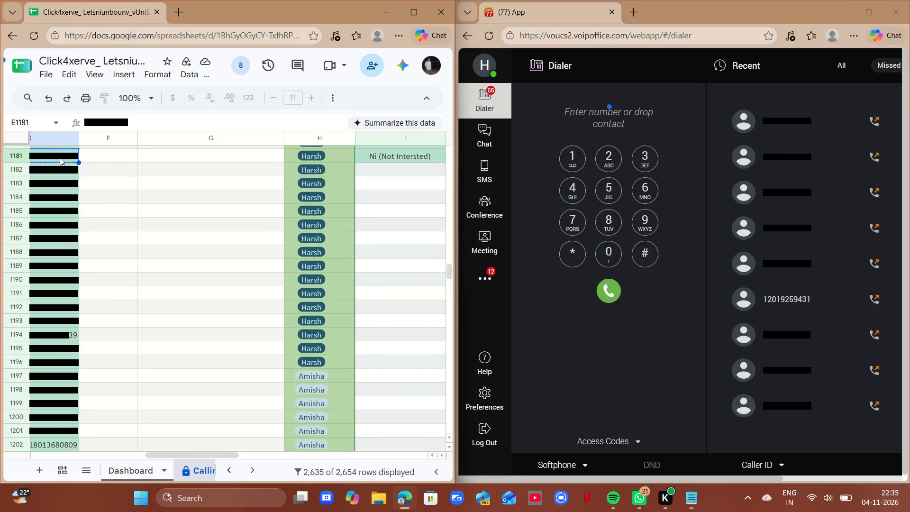
click(594, 108)
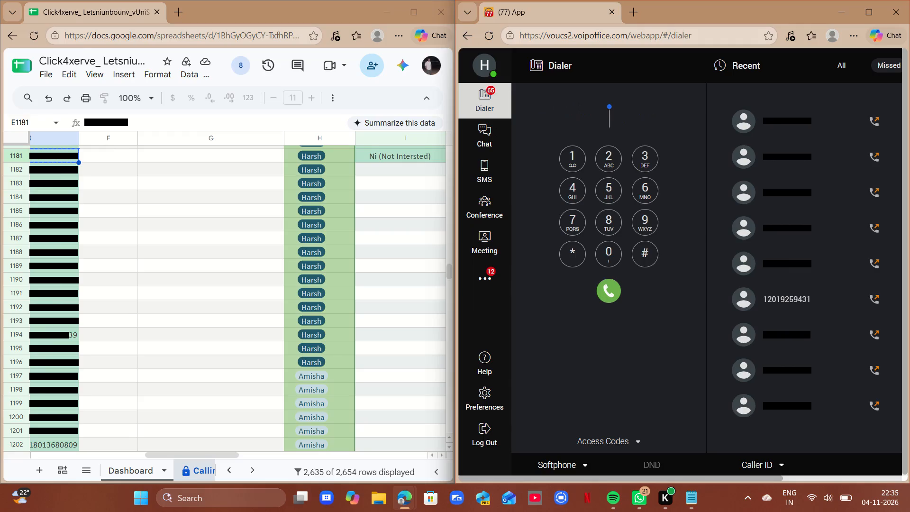
key(ctrl+v)
key(Return)
key(backslash)
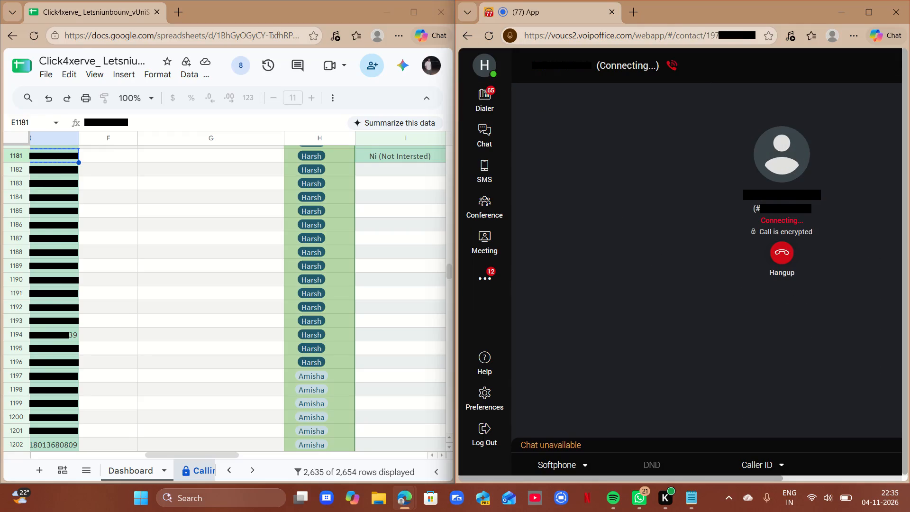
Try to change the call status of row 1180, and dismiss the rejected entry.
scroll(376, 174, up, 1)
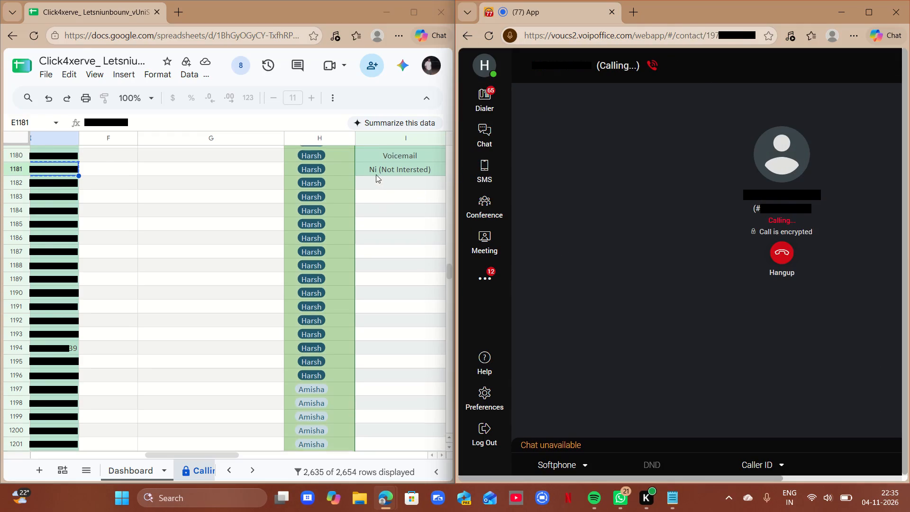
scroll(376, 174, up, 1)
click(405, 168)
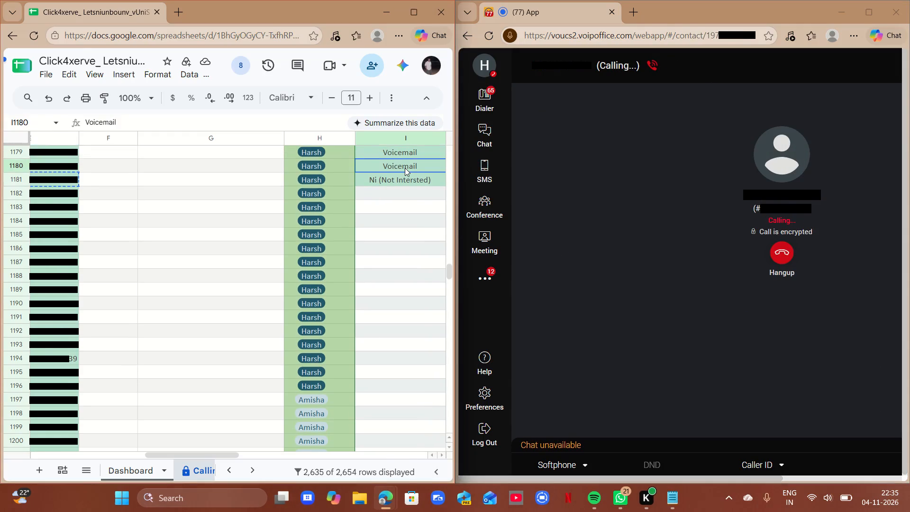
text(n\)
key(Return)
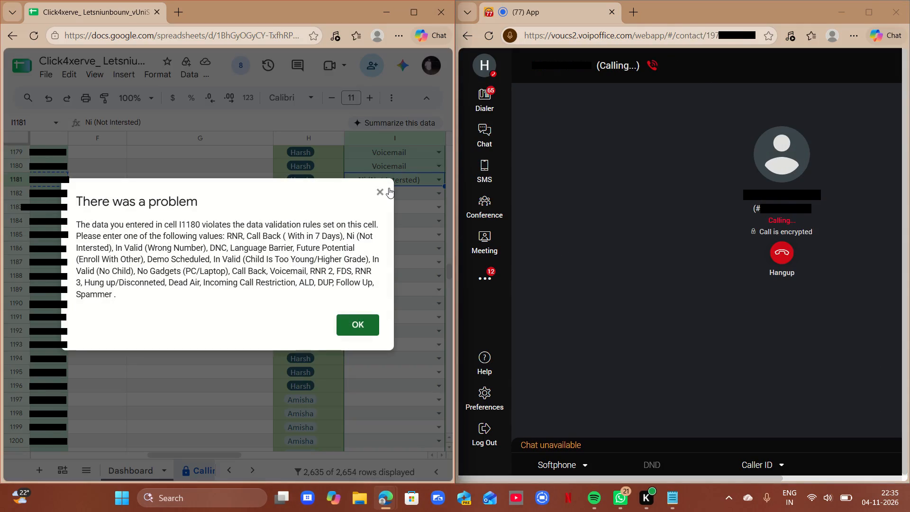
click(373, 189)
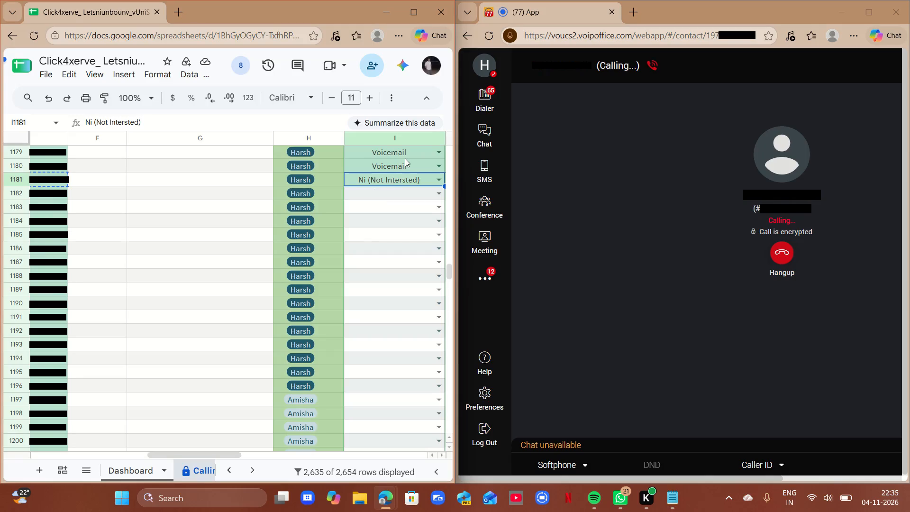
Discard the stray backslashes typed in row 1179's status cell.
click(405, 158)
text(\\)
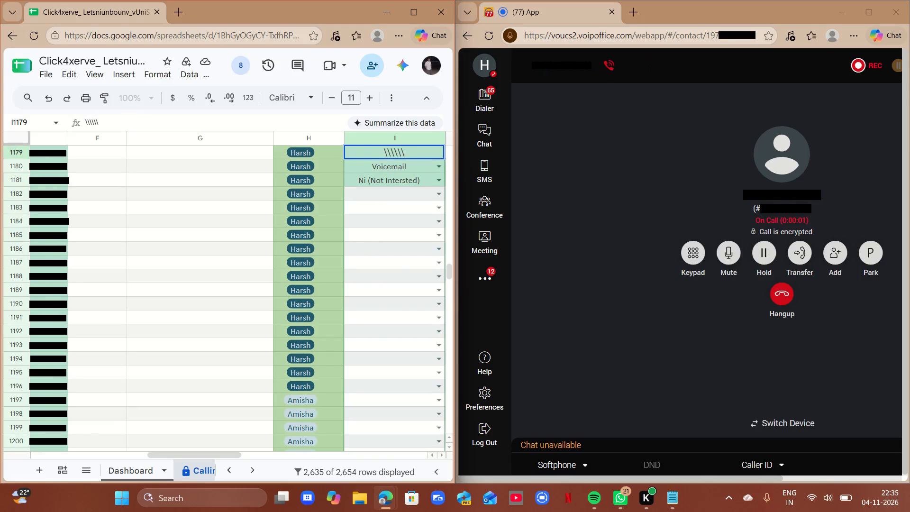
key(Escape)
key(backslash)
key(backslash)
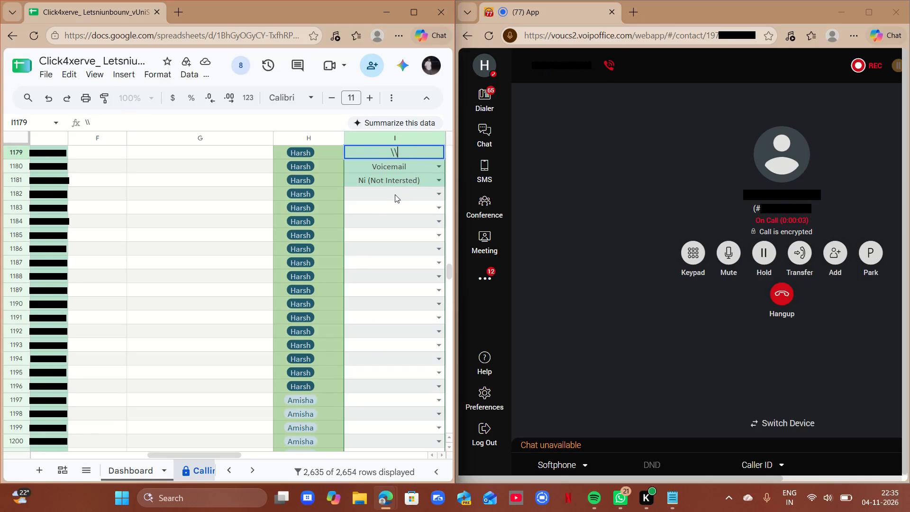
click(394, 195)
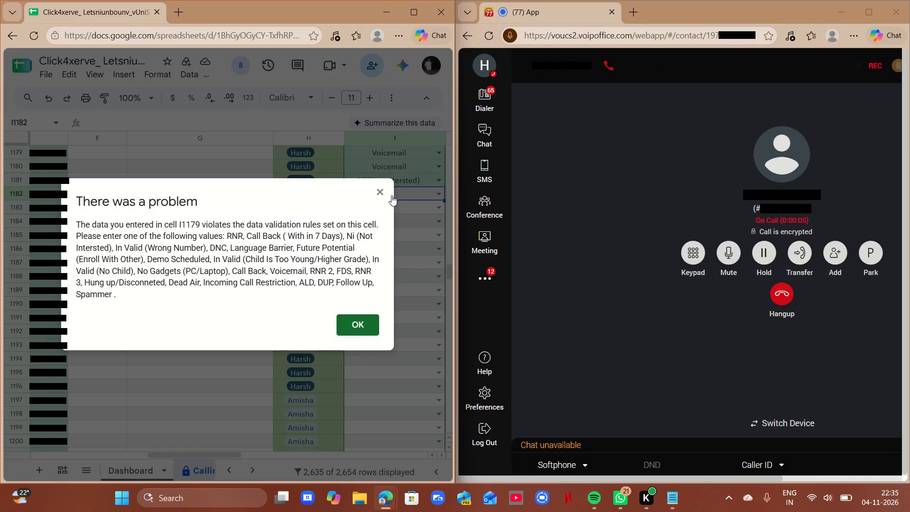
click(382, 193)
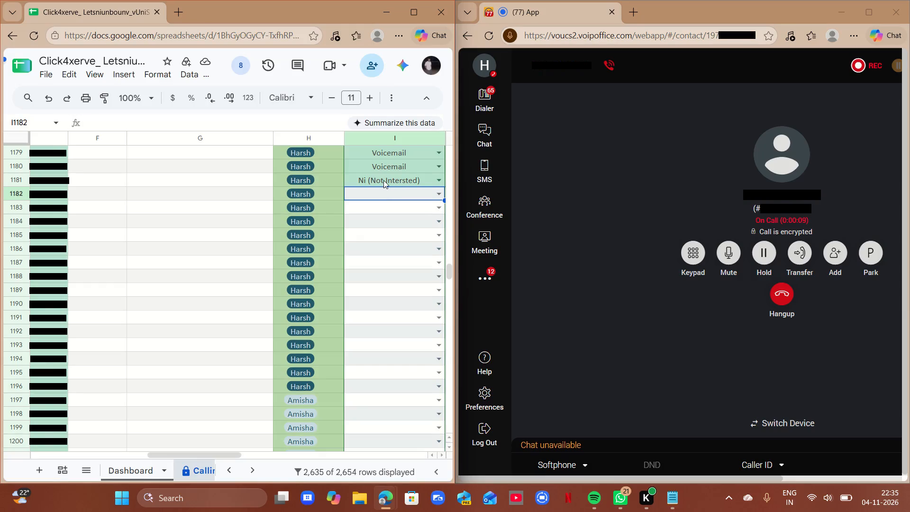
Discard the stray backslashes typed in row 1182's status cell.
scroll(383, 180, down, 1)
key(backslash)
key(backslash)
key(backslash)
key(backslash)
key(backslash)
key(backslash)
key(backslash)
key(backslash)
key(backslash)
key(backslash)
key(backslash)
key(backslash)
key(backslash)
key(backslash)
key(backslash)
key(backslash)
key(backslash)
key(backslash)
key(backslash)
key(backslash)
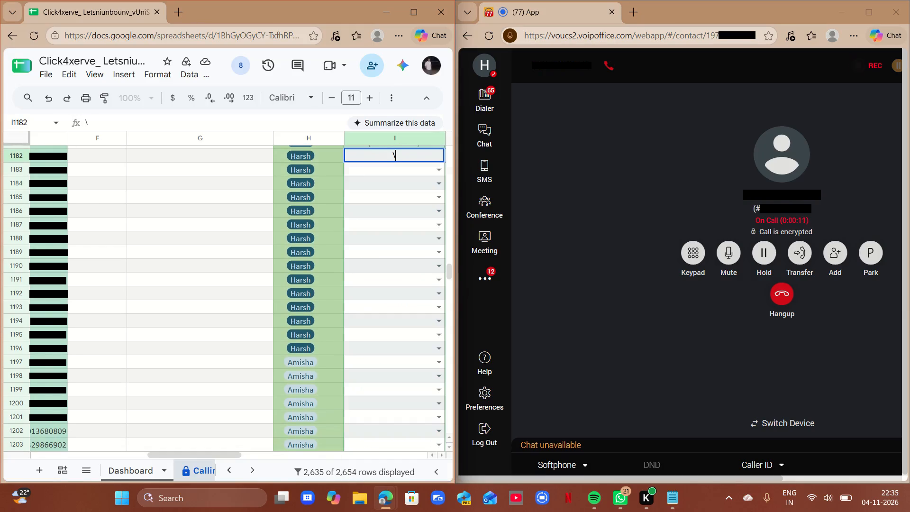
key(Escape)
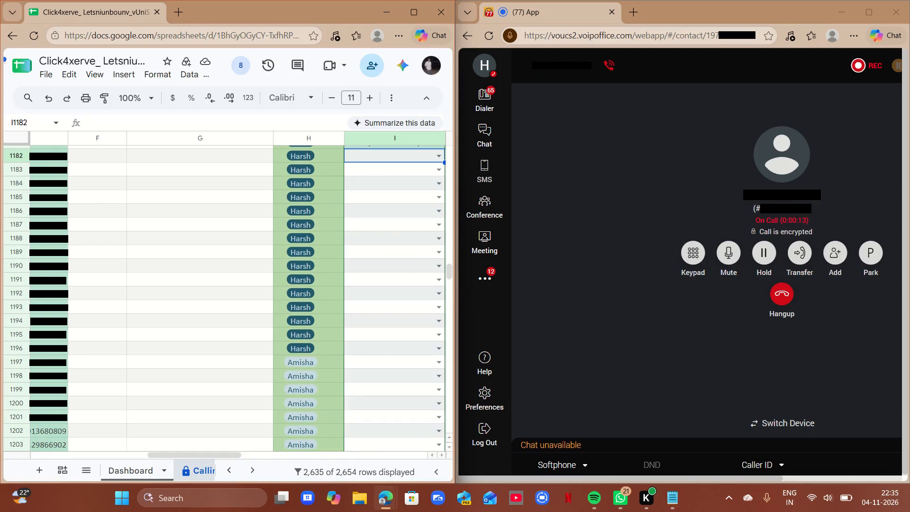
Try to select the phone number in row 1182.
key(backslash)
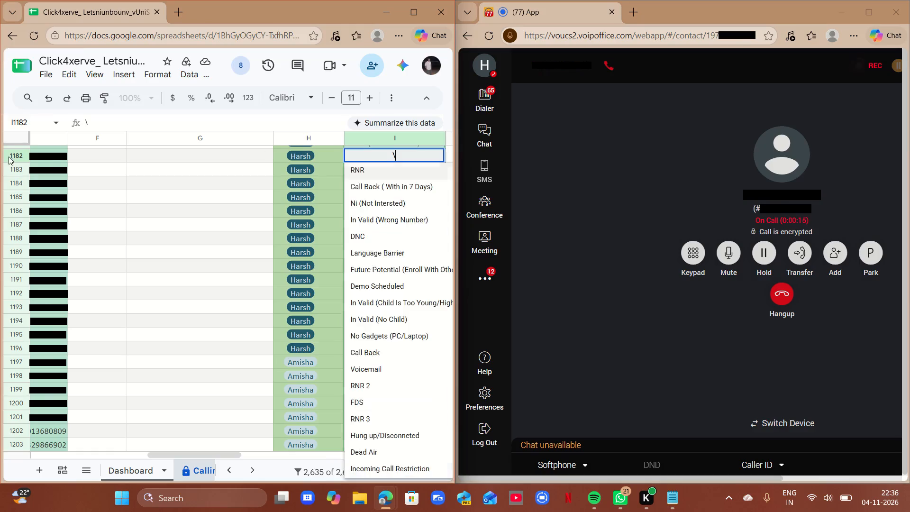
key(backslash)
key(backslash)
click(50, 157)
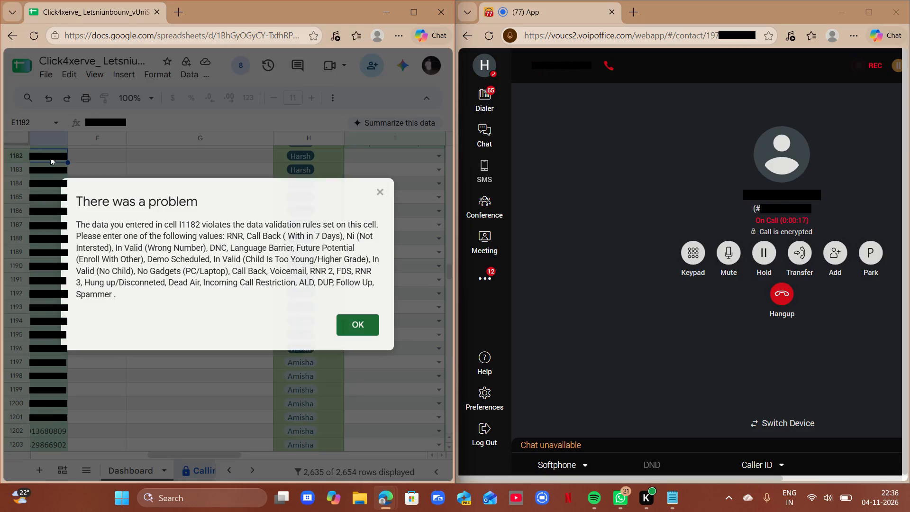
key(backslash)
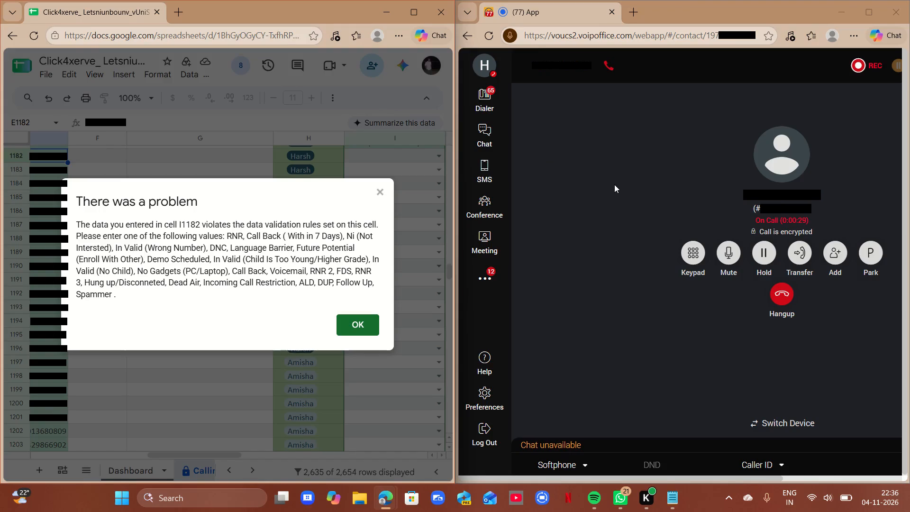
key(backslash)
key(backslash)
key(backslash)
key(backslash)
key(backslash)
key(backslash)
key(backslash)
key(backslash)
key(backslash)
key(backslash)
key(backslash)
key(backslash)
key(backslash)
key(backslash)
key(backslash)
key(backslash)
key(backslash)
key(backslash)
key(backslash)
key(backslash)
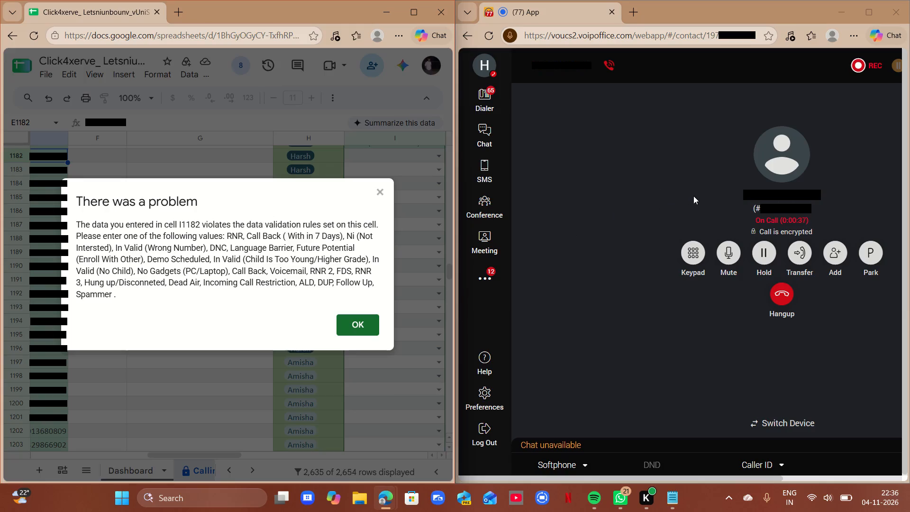
Dismiss the data validation alert for cell I1182 in the Calling Master sheet.
key(backslash)
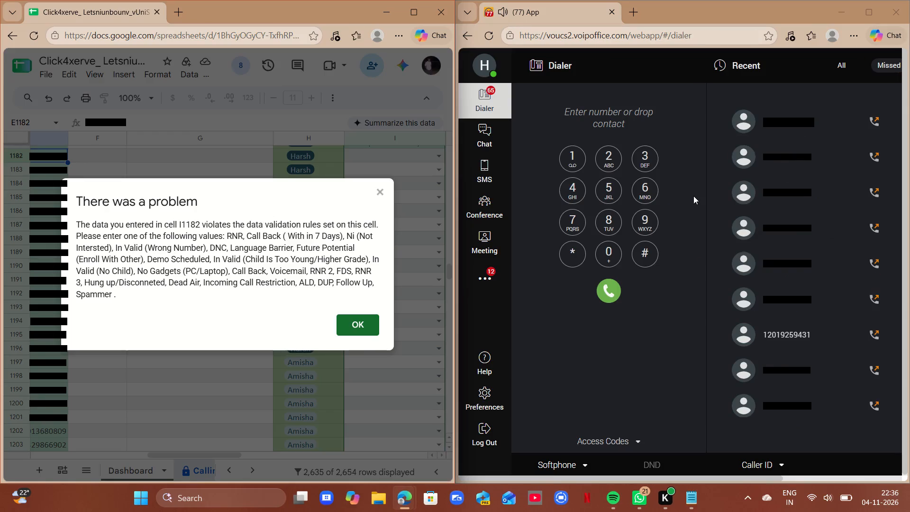
key(backslash)
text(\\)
click(354, 326)
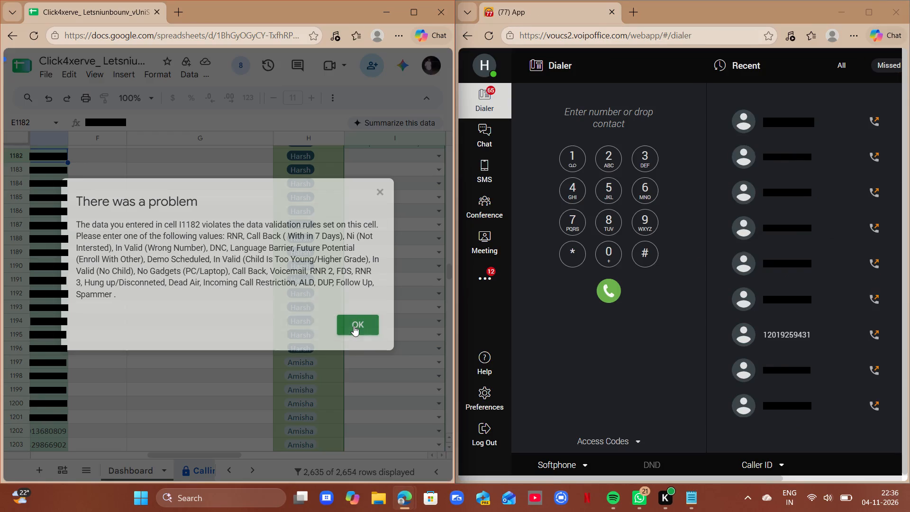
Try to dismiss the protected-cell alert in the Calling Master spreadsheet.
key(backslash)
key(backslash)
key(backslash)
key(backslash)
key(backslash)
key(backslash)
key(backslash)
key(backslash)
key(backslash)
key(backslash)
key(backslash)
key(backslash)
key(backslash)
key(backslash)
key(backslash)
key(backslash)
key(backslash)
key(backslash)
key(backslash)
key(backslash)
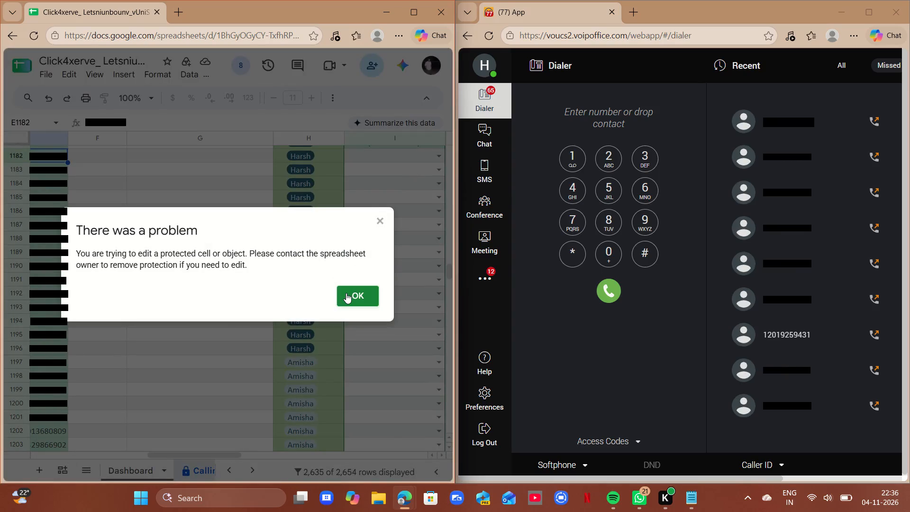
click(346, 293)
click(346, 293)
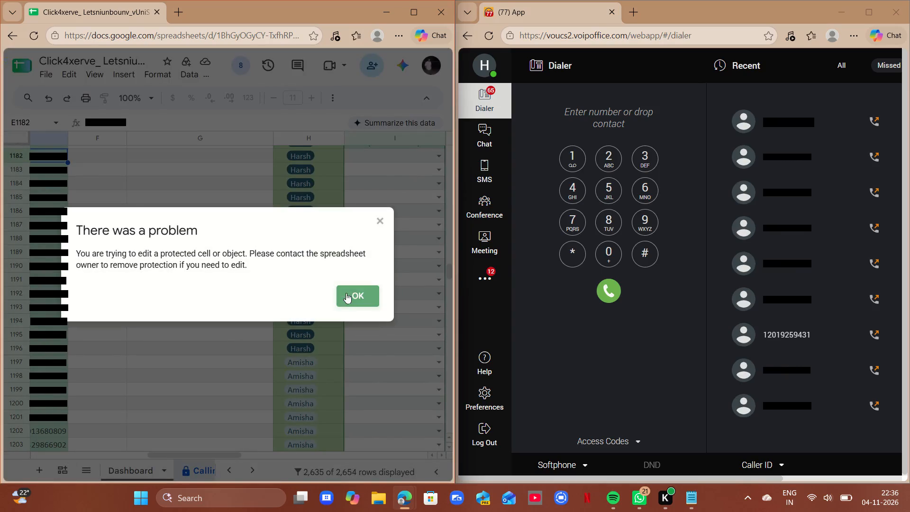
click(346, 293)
Minimize the browser window with the calling spreadsheet, leaving the web dialer open.
key(backslash)
key(backslash)
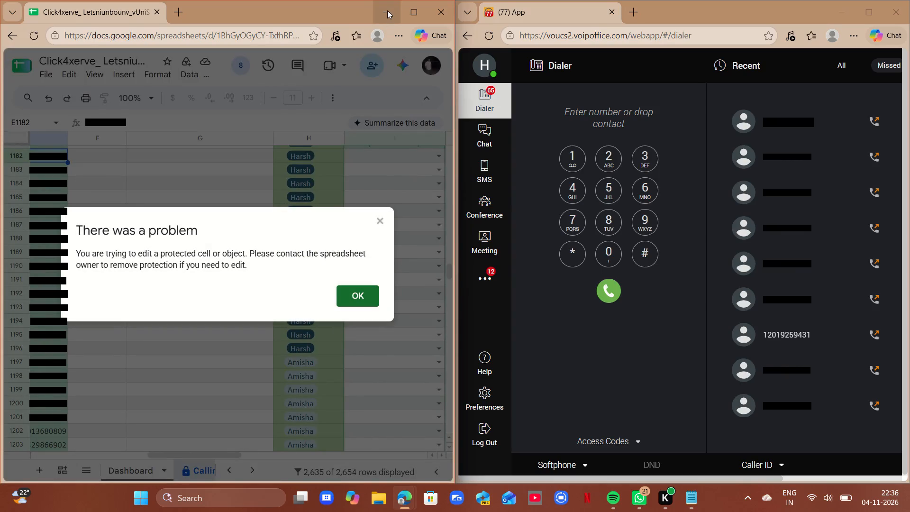
key(backslash)
click(386, 11)
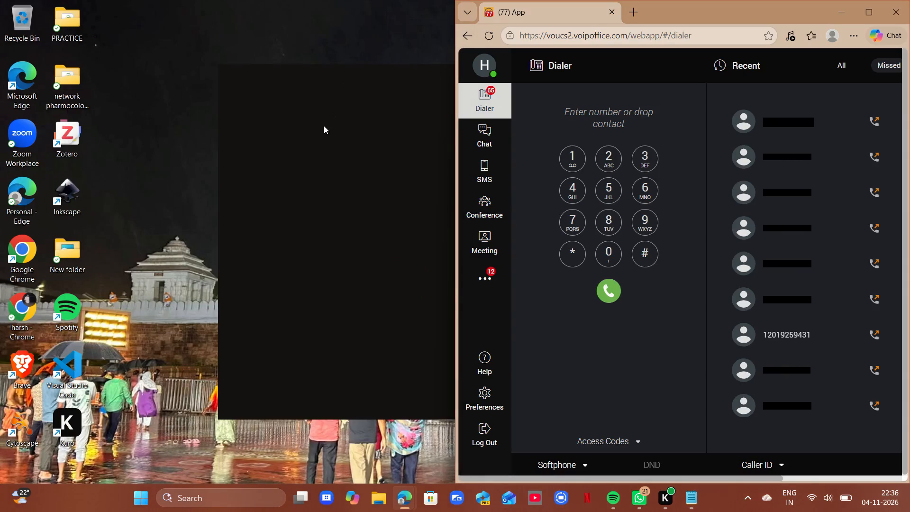
Switch to the Windows desktop and refresh it.
key(backslash)
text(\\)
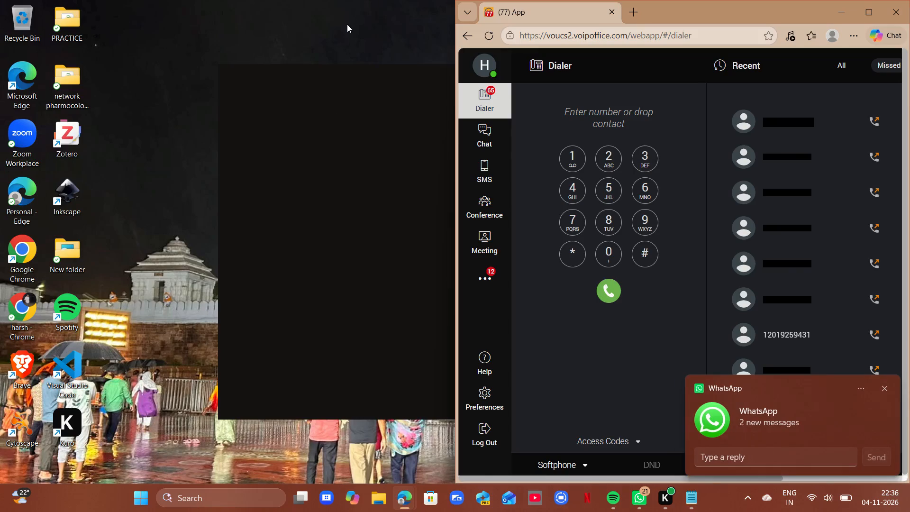
click(347, 24)
key(backslash)
key(backslash)
key(backslash)
key(backslash)
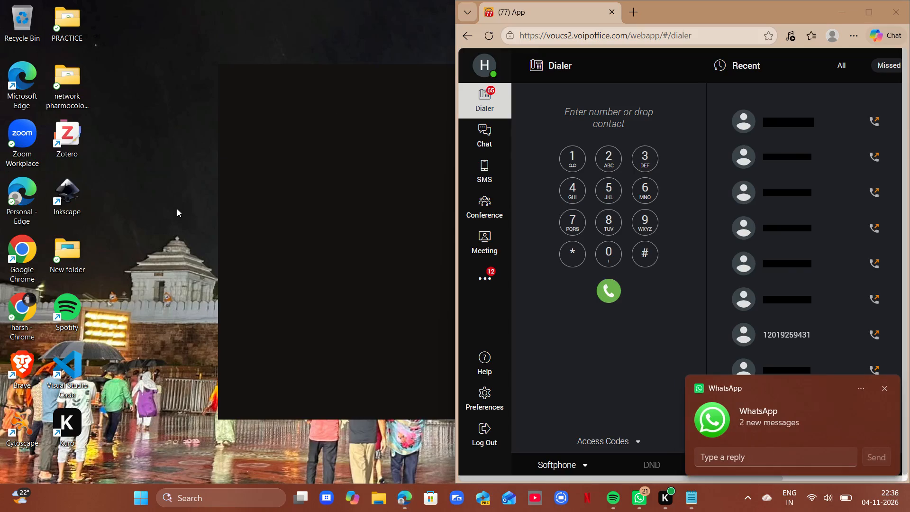
right_click(177, 209)
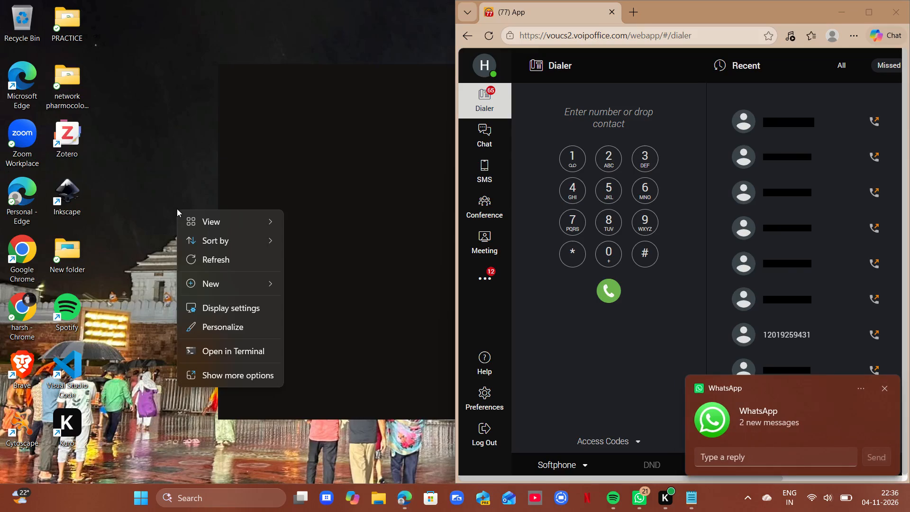
key(backslash)
key(backslash)
key(backslash)
key(backslash)
key(backslash)
key(backslash)
key(backslash)
key(backslash)
key(backslash)
key(backslash)
key(backslash)
key(backslash)
key(backslash)
key(backslash)
key(backslash)
key(backslash)
key(backslash)
key(backslash)
key(backslash)
key(backslash)
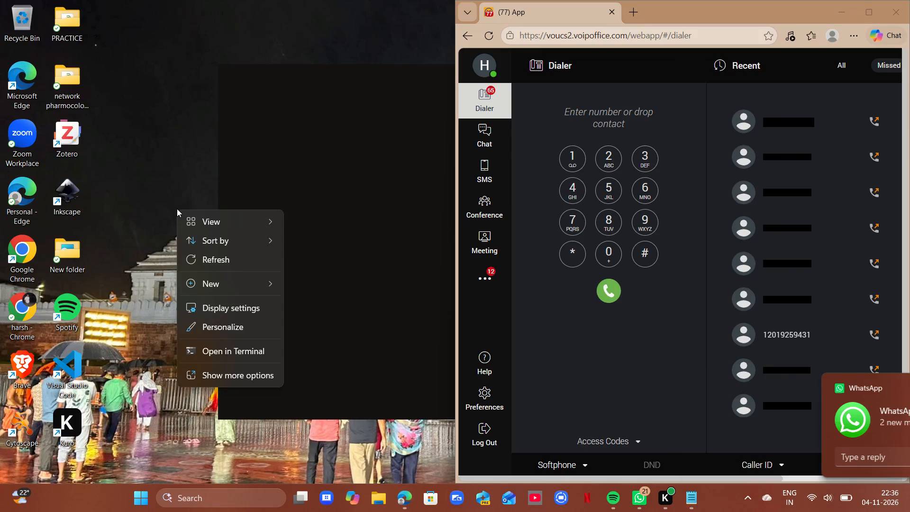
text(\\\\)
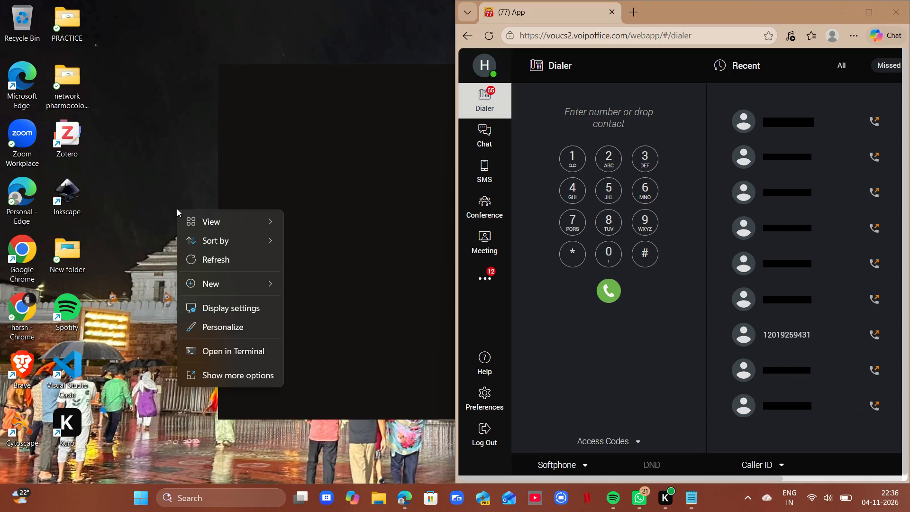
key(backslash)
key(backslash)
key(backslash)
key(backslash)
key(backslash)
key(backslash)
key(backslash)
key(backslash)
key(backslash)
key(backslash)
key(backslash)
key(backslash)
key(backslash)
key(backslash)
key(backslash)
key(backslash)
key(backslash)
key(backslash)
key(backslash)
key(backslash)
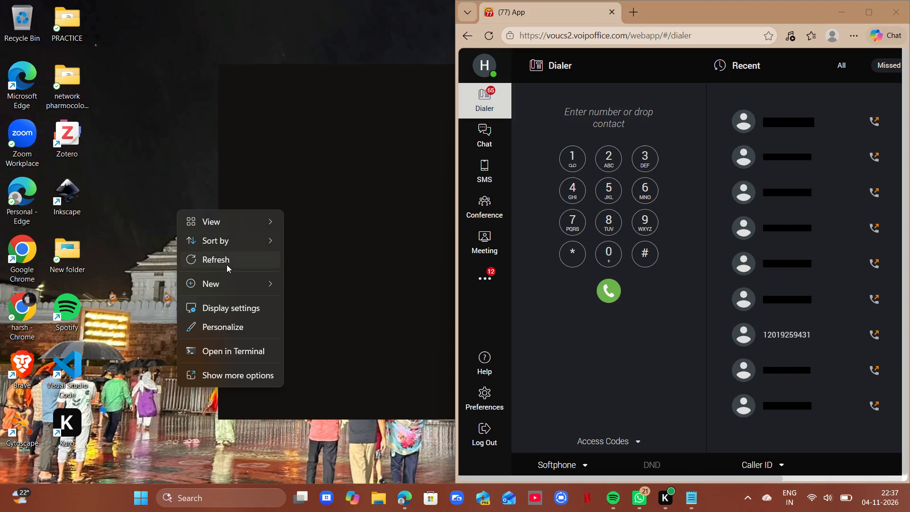
click(227, 265)
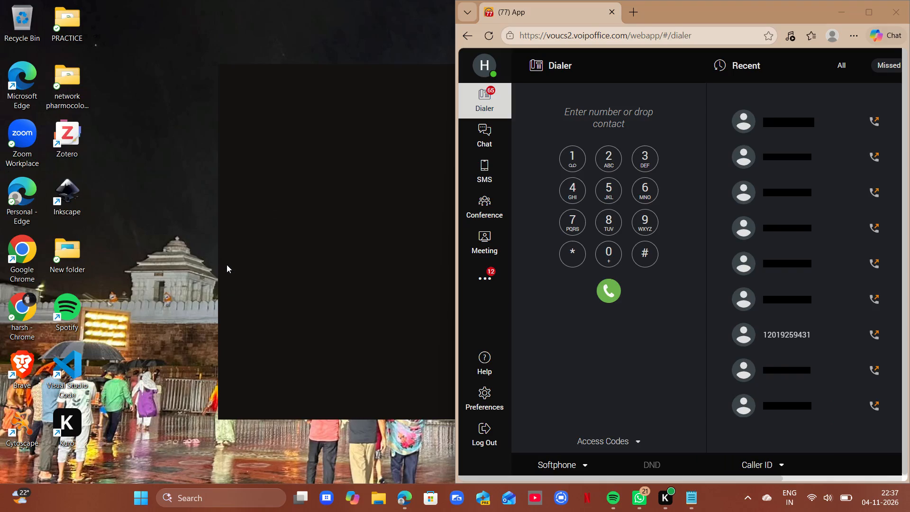
Open the context options of the Windows desktop again.
key(backslash)
right_click(168, 255)
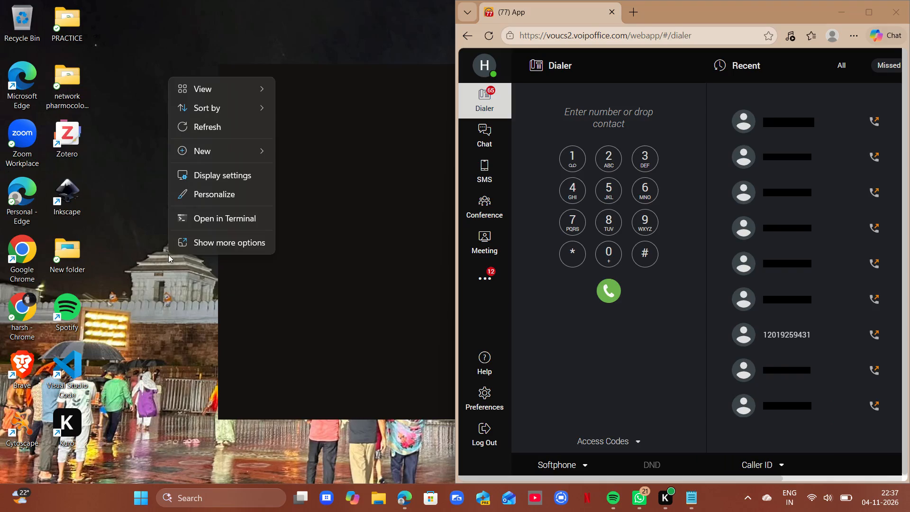
Refresh the Windows desktop.
click(212, 122)
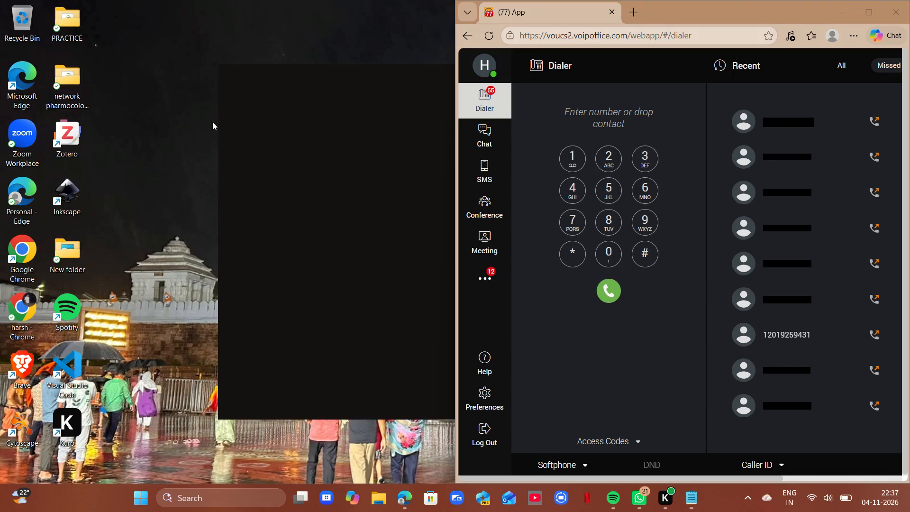
text(\\)
Open Notepad and check the unsaved note for stray backslashes around the typed name.
click(154, 288)
click(686, 494)
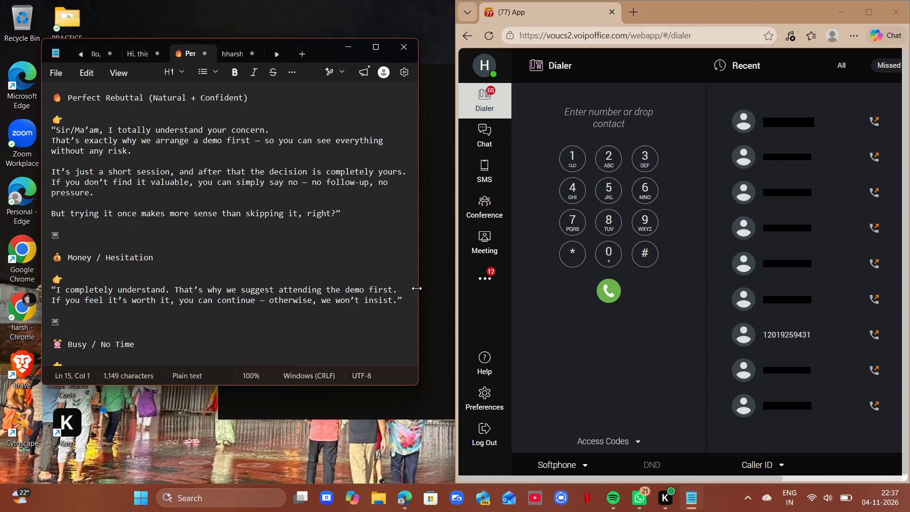
click(229, 58)
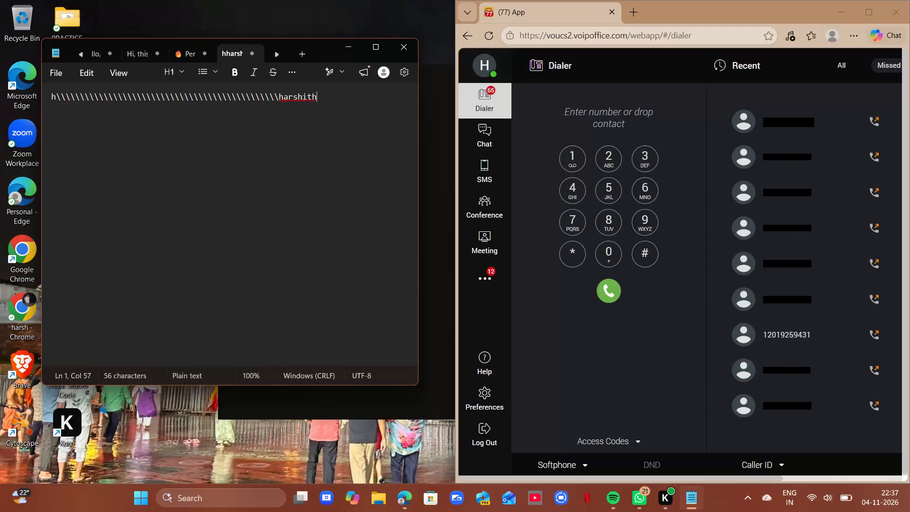
click(323, 105)
Return to the calling spreadsheet and dismiss its protected-cell alert.
click(407, 500)
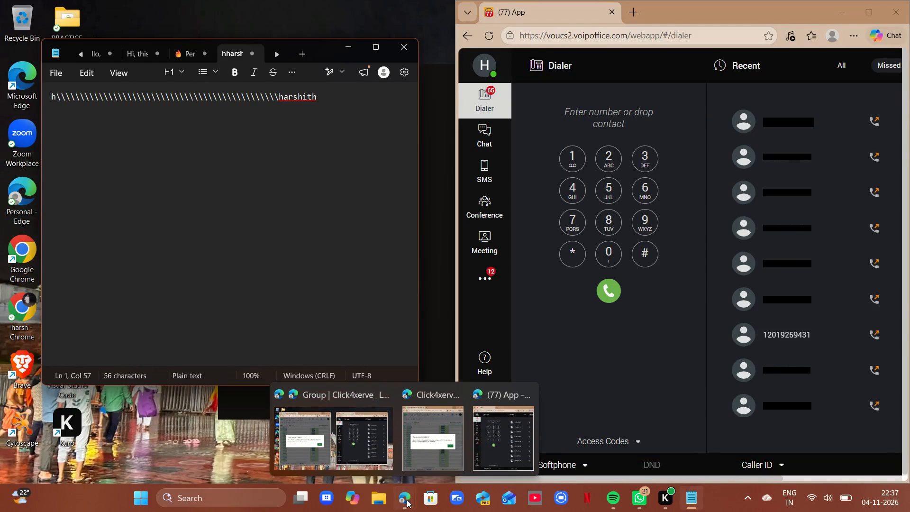
click(440, 455)
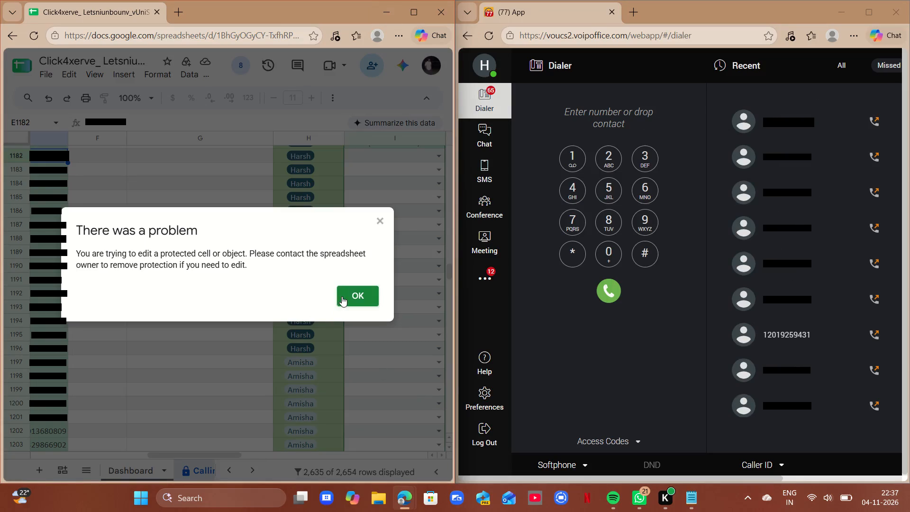
click(342, 296)
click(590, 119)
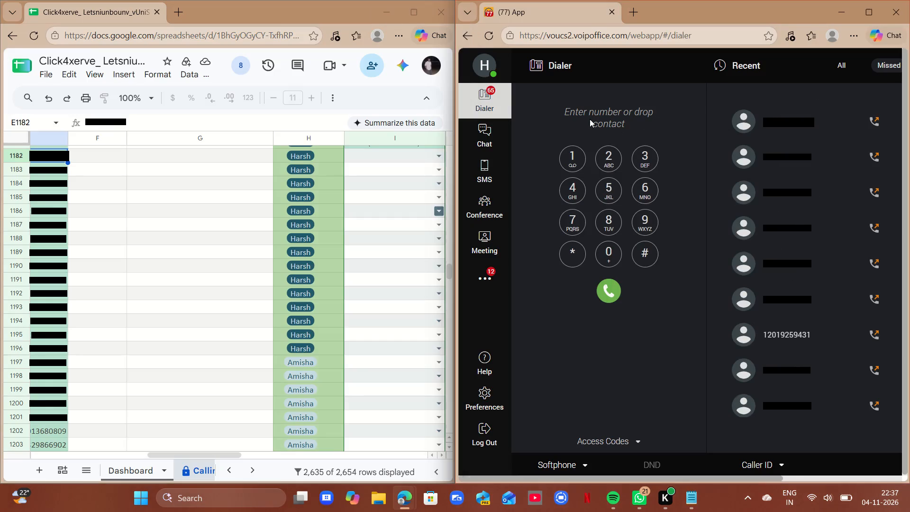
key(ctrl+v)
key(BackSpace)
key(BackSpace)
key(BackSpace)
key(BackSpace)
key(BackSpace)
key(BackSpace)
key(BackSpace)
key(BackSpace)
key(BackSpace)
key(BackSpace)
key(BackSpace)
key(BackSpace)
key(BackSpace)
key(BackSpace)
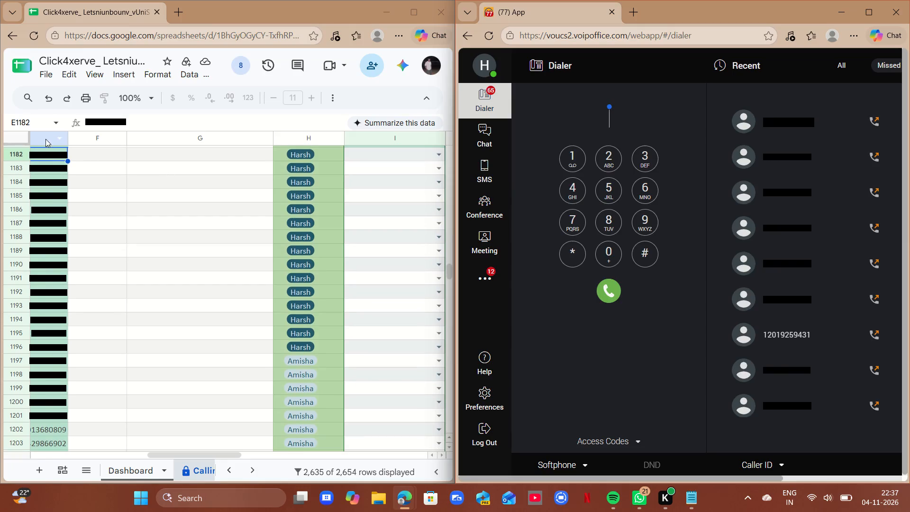
Copy the phone number in row 1182 of the sheet and call it from the web dialer.
click(52, 156)
key(ctrl+c)
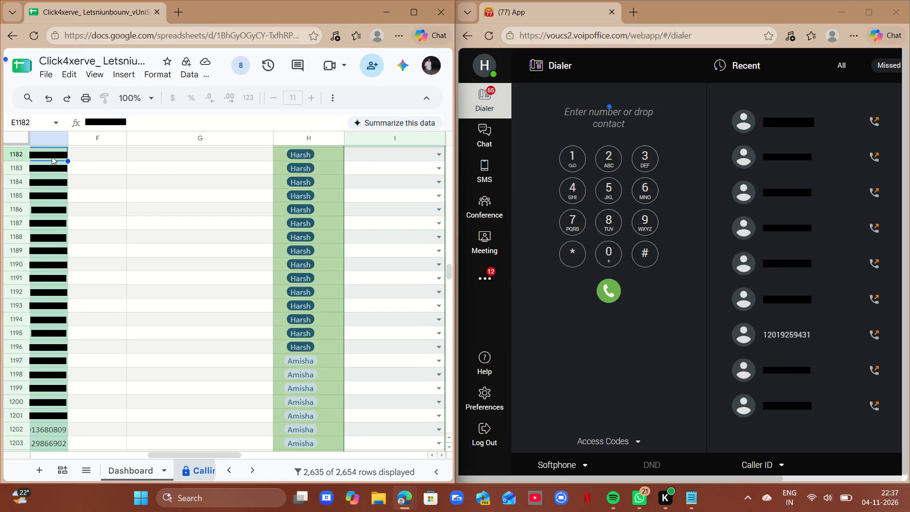
click(620, 108)
key(ctrl+v)
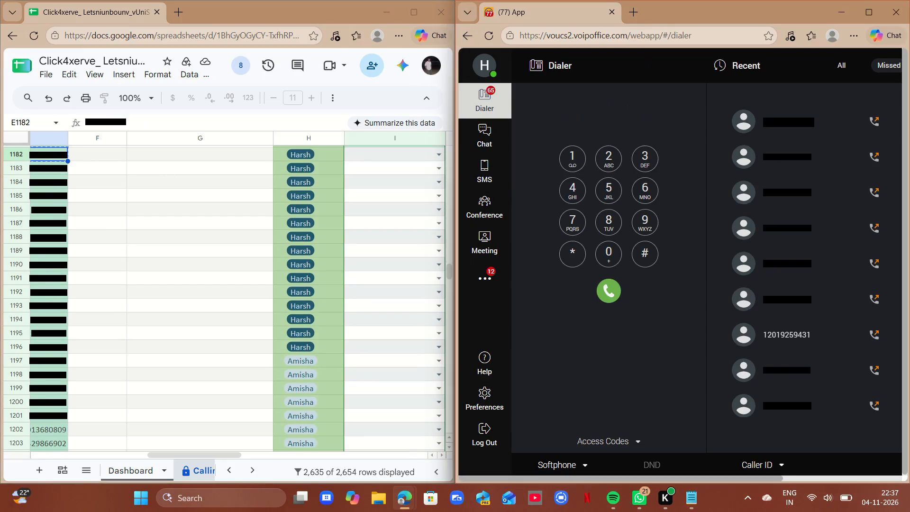
key(Return)
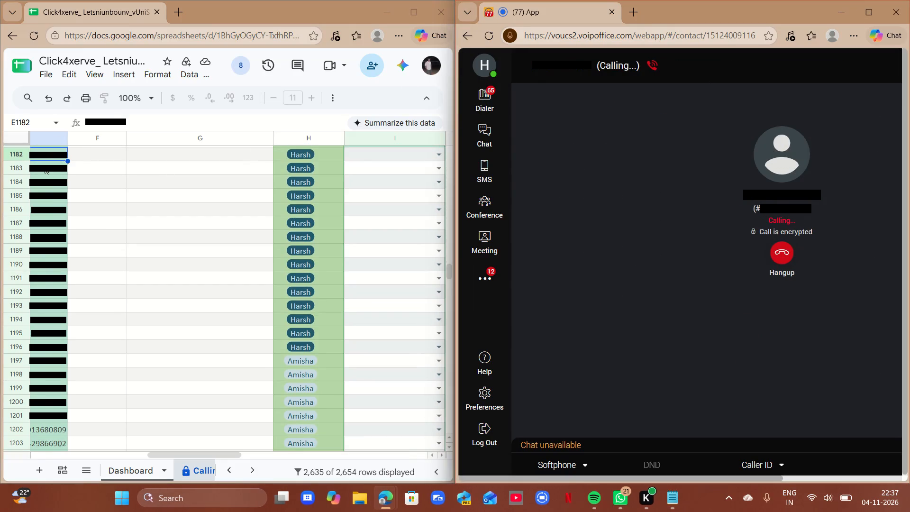
Copy the phone number in row 1183 of the calling sheet while the current call is ringing.
click(45, 165)
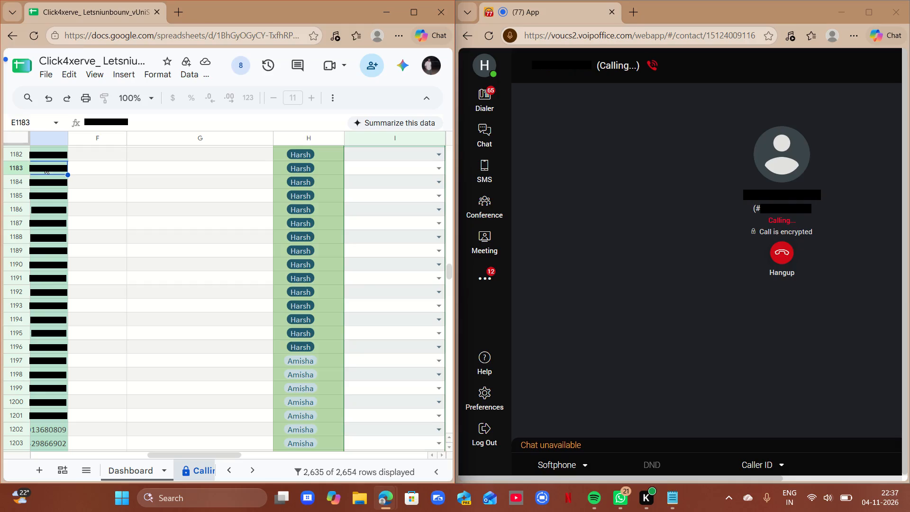
key(ctrl+c)
Check the lead and dial-out counts on the Dashboard sheet and return to the Calling Master sheet.
click(143, 472)
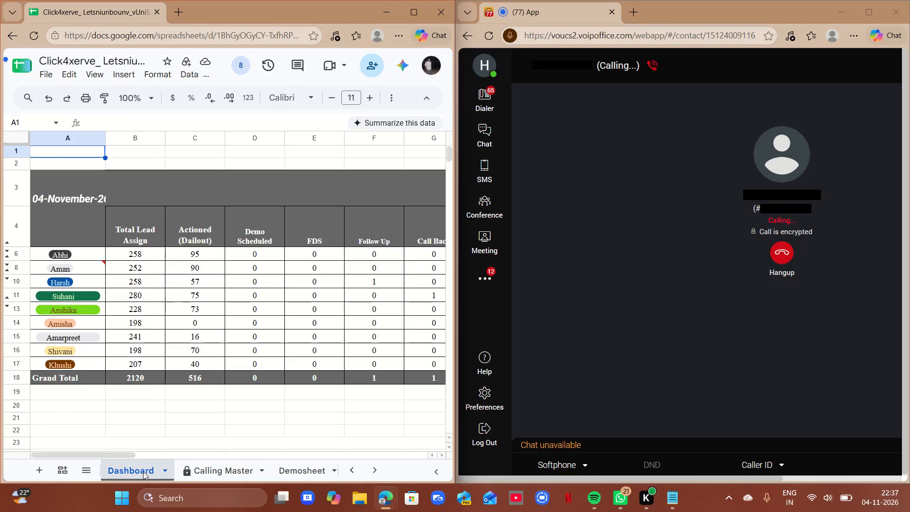
click(222, 471)
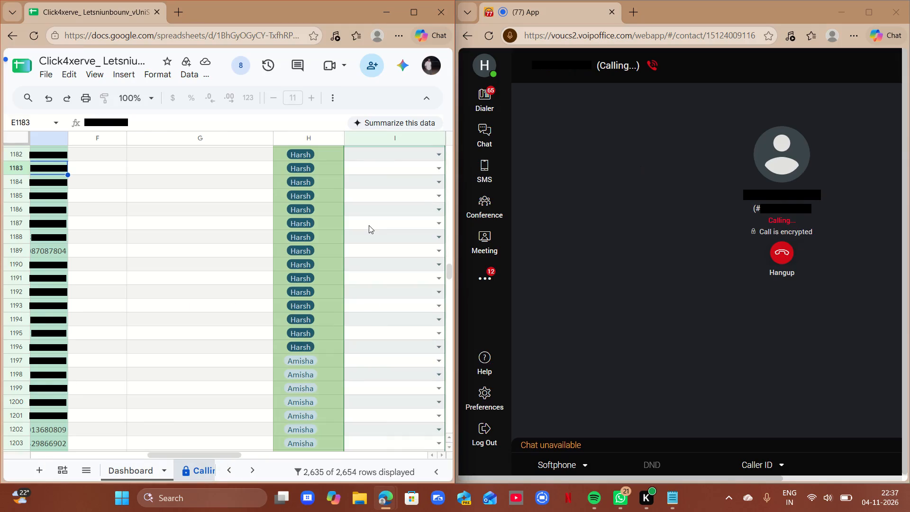
Check the unsaved Notepad note for stray backslashes and minimize it again.
click(672, 502)
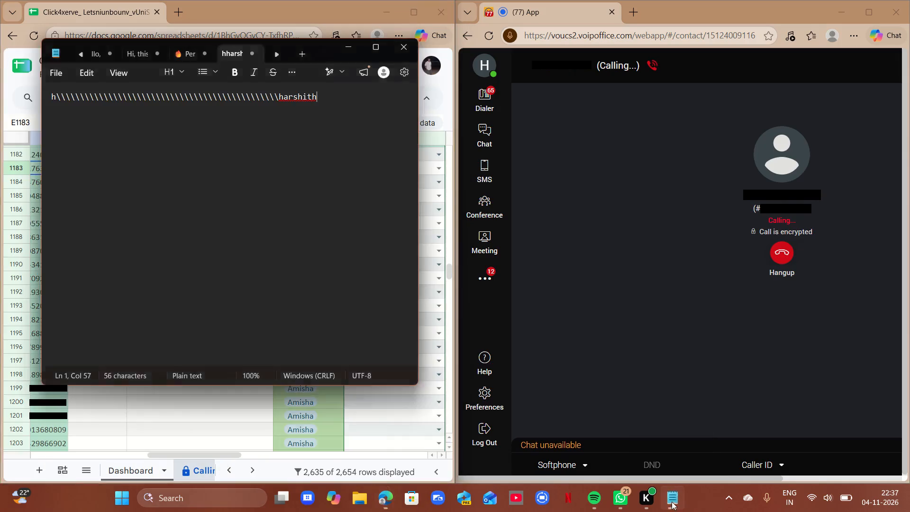
click(344, 46)
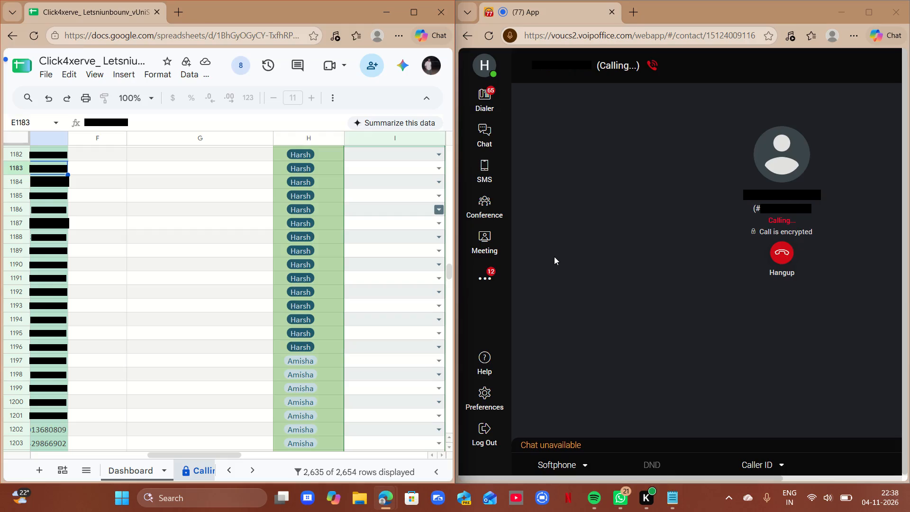
Hang up the current call and call the copied row 1183 number from the web dialer.
click(783, 245)
click(625, 122)
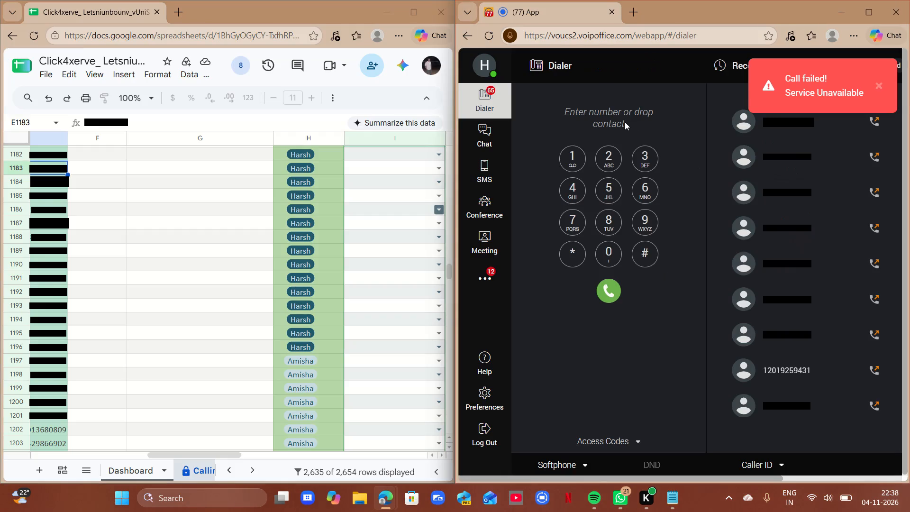
key(ctrl+v)
key(Return)
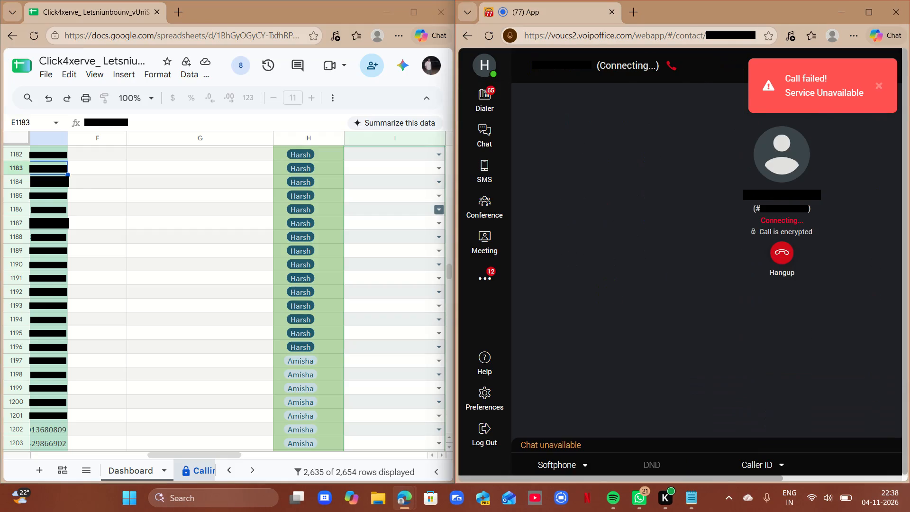
Copy the phone number in row 1184 of the sheet and dismiss the dialer's failed-call alert.
click(64, 182)
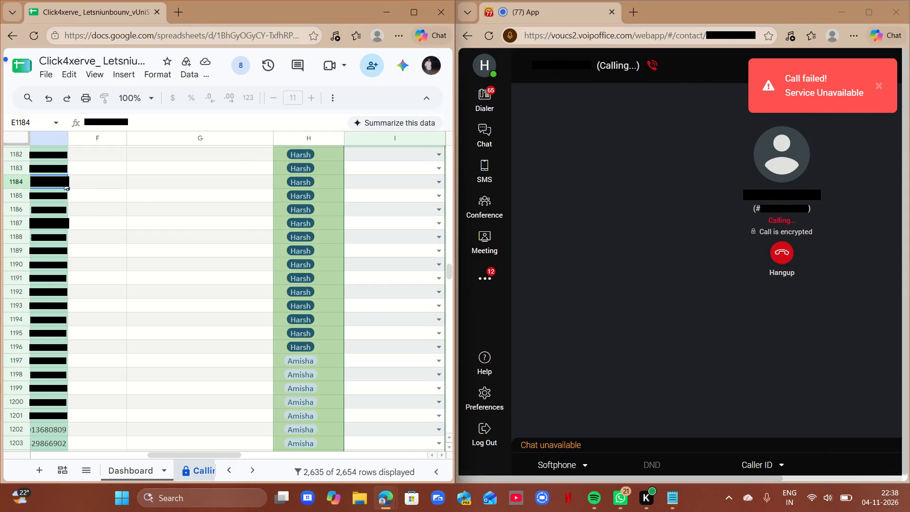
key(ctrl+c)
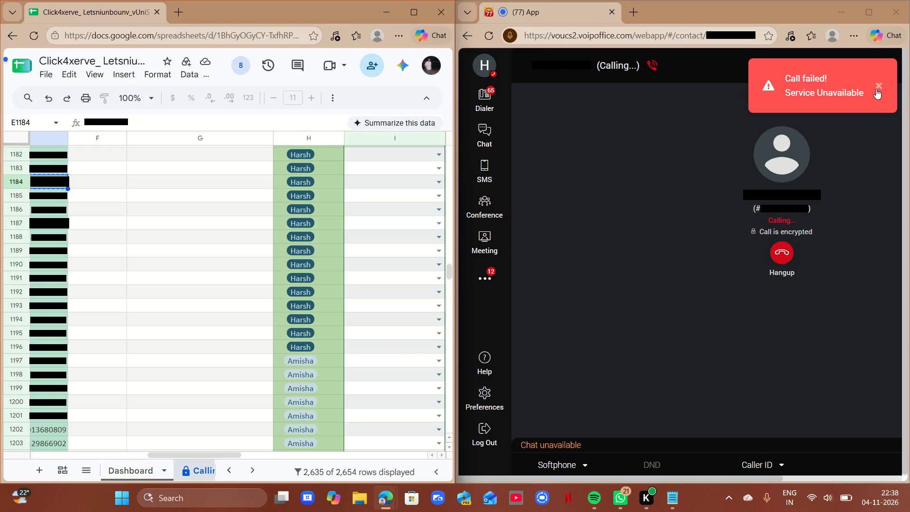
click(875, 89)
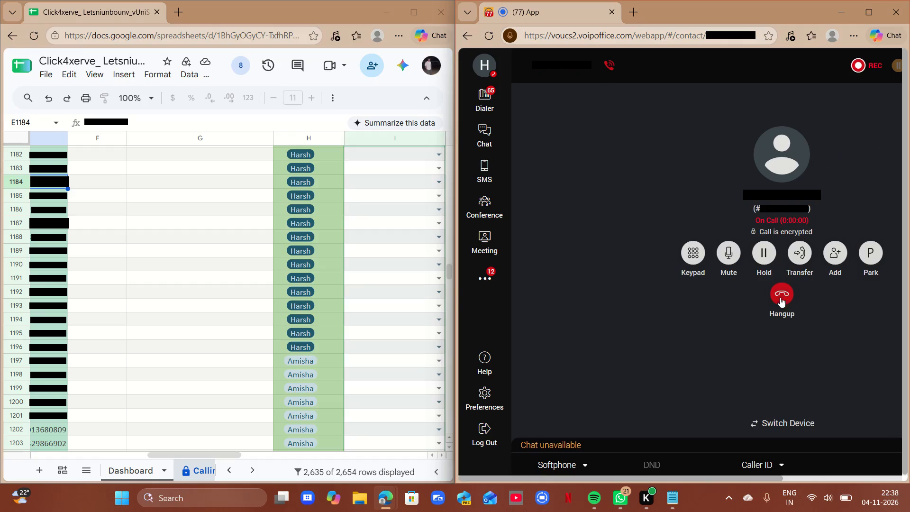
Hang up the current call and call the copied row 1184 number from the web dialer.
click(783, 298)
click(622, 116)
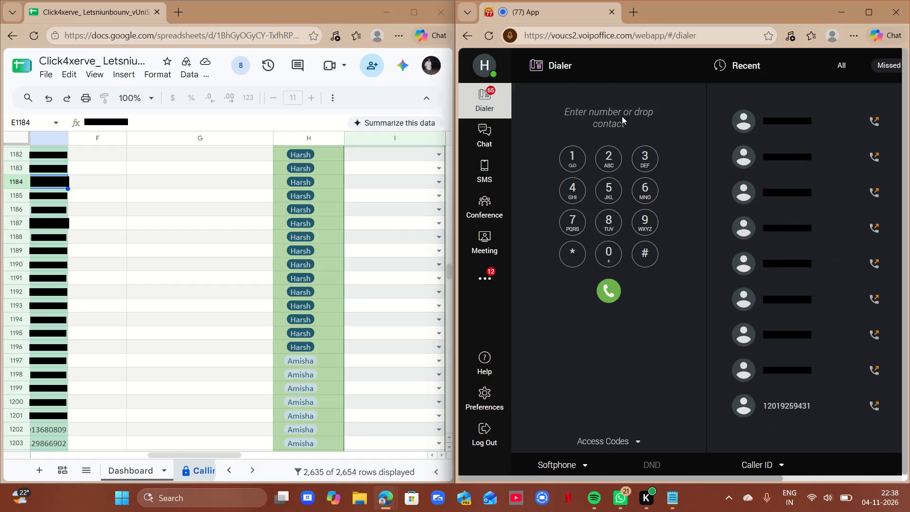
key(ctrl+v)
key(Return)
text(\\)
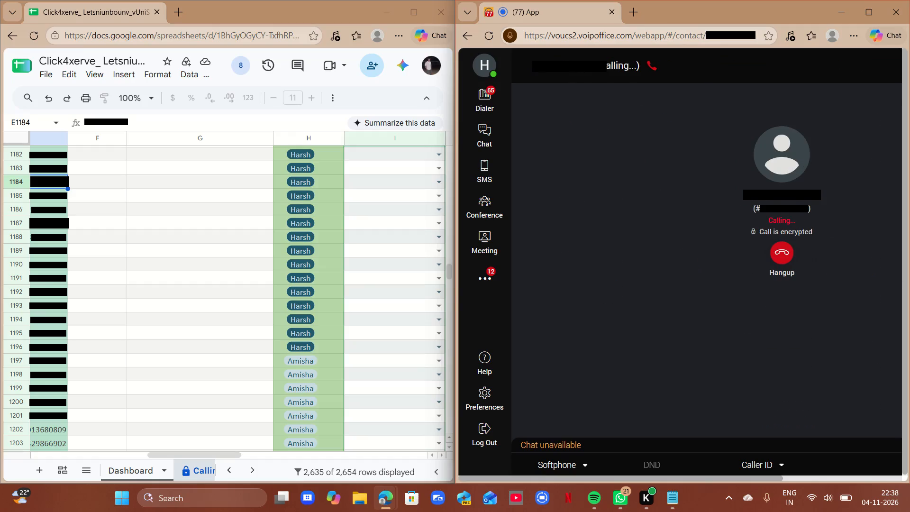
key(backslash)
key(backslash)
Copy the phone number in row 1185 of the calling sheet.
click(61, 197)
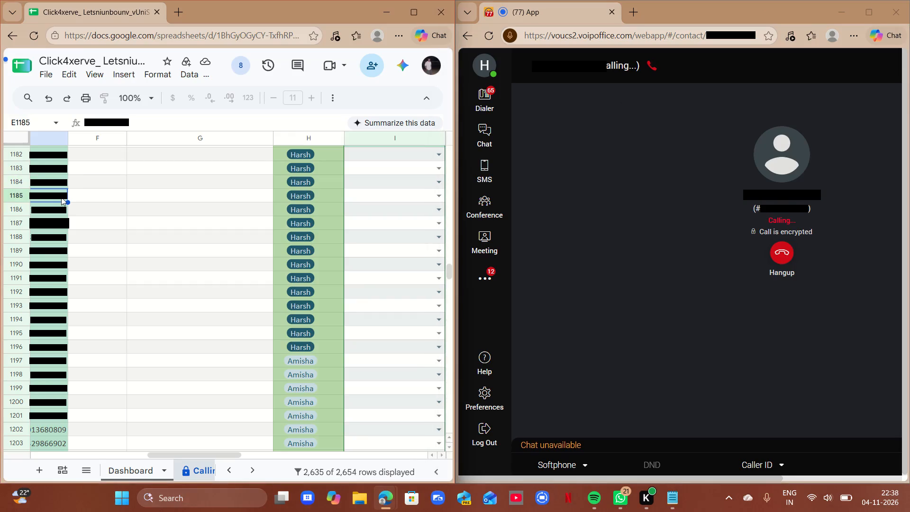
key(ctrl+c)
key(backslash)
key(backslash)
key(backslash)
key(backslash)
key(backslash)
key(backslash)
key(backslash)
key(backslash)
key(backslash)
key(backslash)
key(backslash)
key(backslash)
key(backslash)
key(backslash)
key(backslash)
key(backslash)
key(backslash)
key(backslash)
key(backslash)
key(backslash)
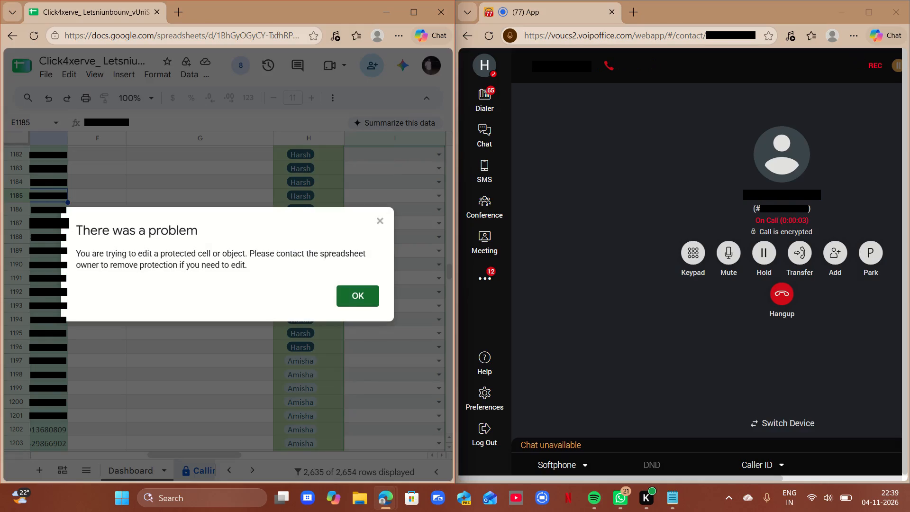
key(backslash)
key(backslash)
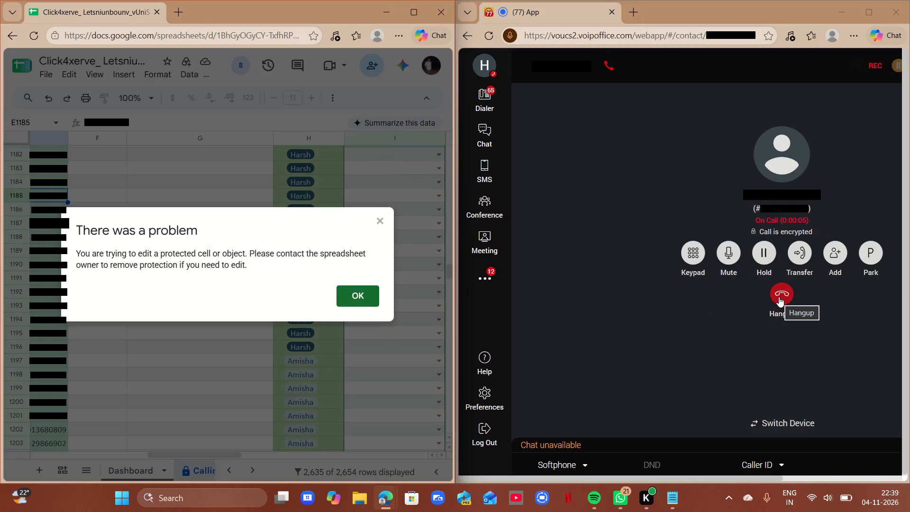
Hang up the call to row 1184's lead and dial the copied row 1185 number.
click(779, 297)
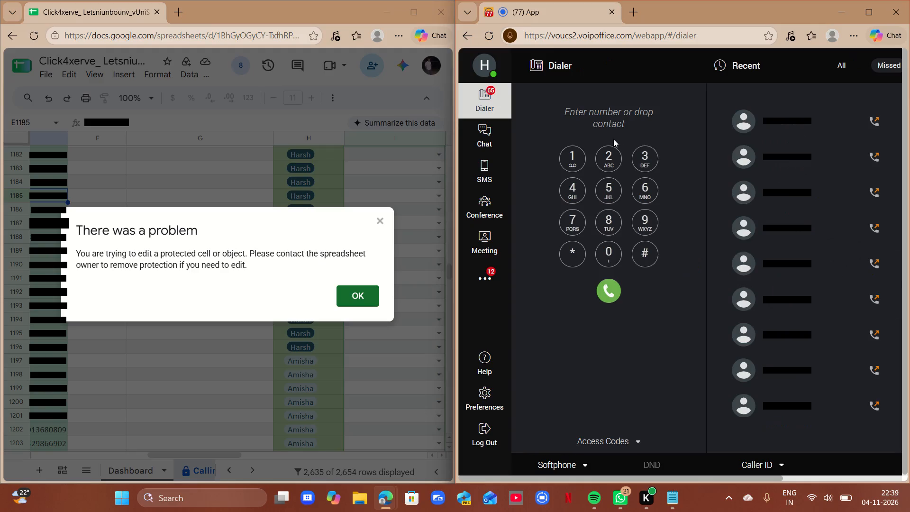
click(613, 139)
key(ctrl+backslash)
key(ctrl+v)
key(ctrl+backslash)
key(Return)
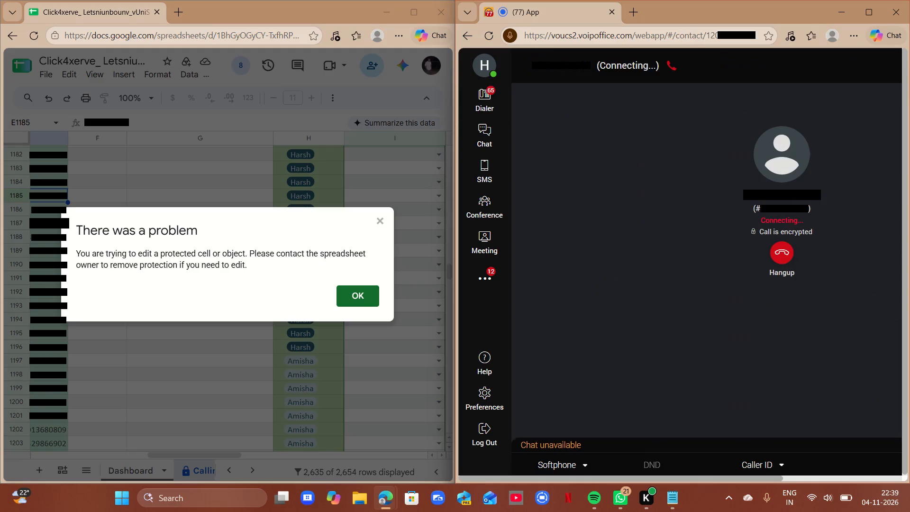
Dismiss the sheet's protected-cell alert and copy the phone number in row 1186.
click(364, 296)
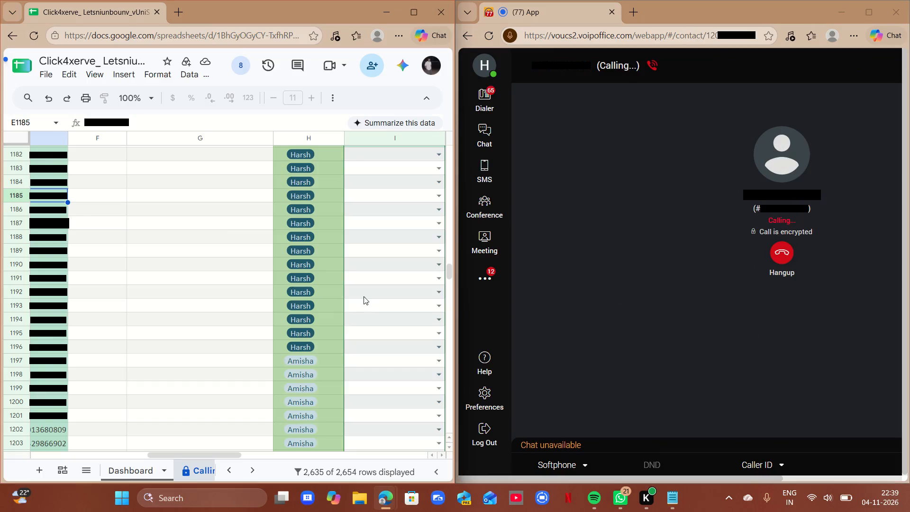
click(56, 210)
key(ctrl+c)
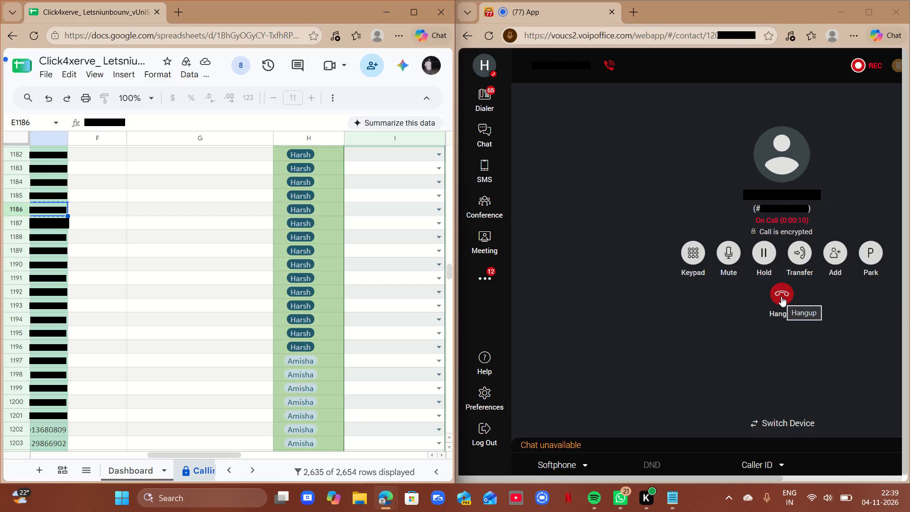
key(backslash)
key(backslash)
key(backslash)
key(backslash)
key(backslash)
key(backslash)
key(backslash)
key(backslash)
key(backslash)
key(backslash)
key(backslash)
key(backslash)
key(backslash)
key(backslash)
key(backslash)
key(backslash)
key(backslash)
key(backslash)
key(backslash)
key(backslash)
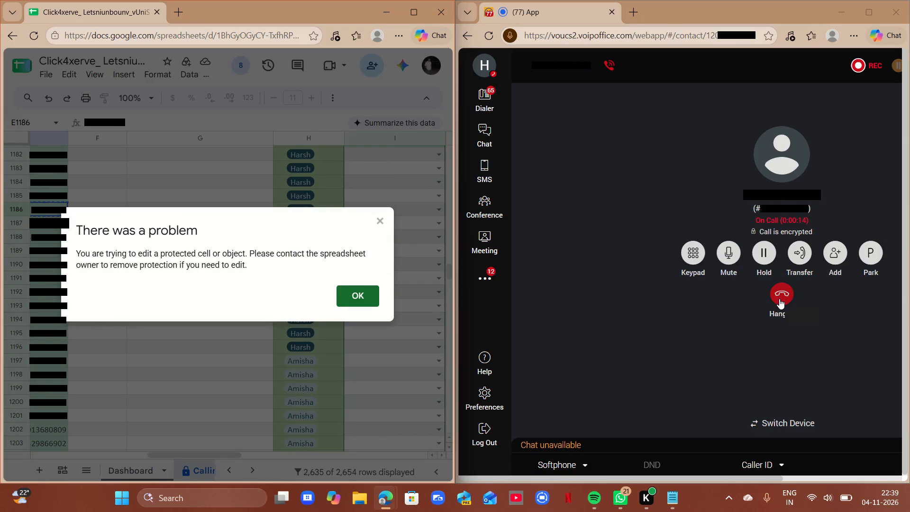
Hang up the call to row 1185's lead.
click(779, 299)
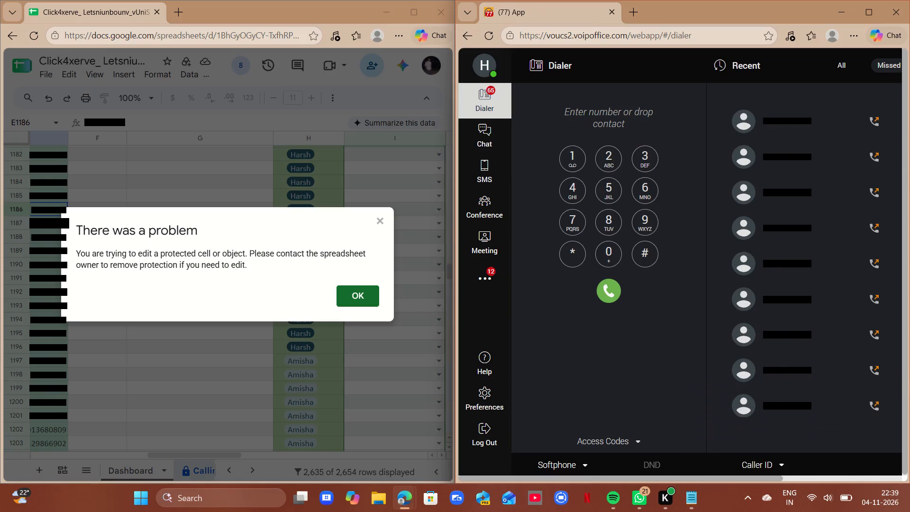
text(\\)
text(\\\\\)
Call the copied row 1186 phone number from the web dialer.
click(601, 111)
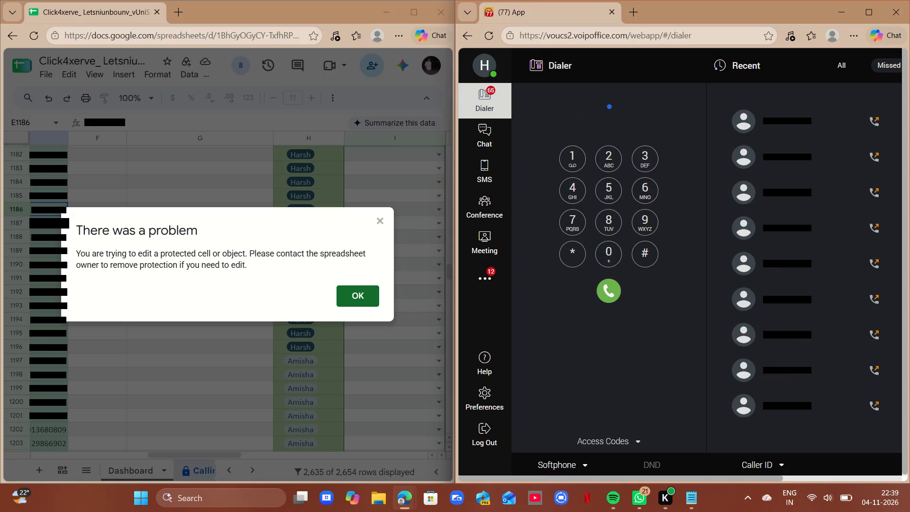
key(ctrl+backslash)
key(ctrl+v)
key(Return)
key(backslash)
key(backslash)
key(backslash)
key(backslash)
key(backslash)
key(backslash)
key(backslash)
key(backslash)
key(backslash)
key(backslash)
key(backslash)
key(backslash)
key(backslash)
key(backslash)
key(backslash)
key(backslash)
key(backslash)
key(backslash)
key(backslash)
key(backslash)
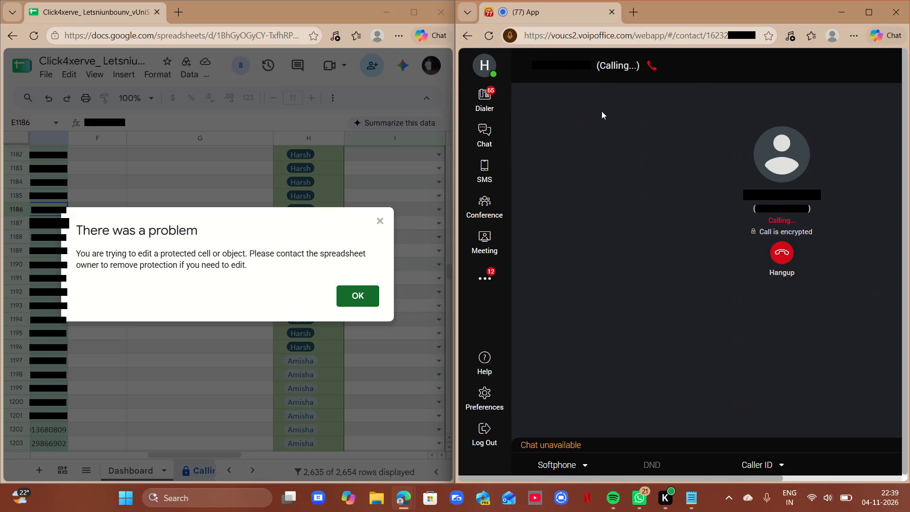
Dismiss the sheet's protected-cell alert and copy the phone number in row 1187.
click(355, 293)
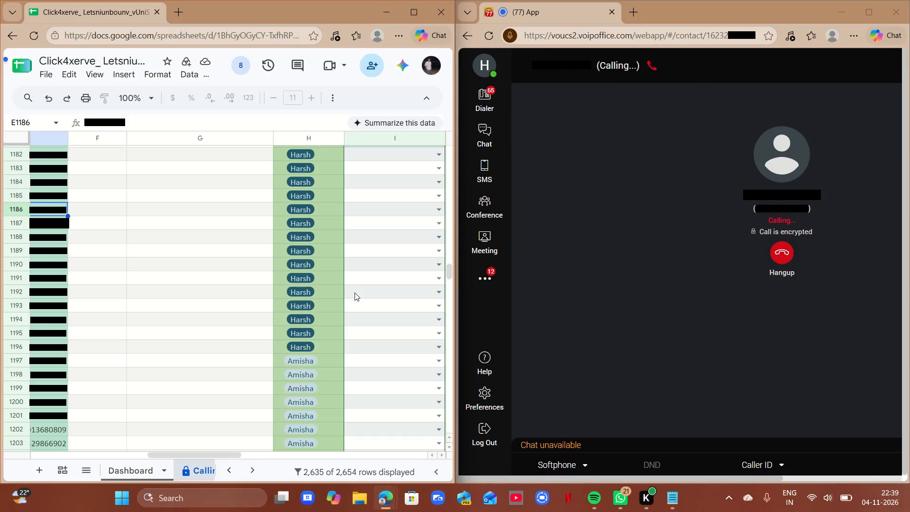
click(35, 228)
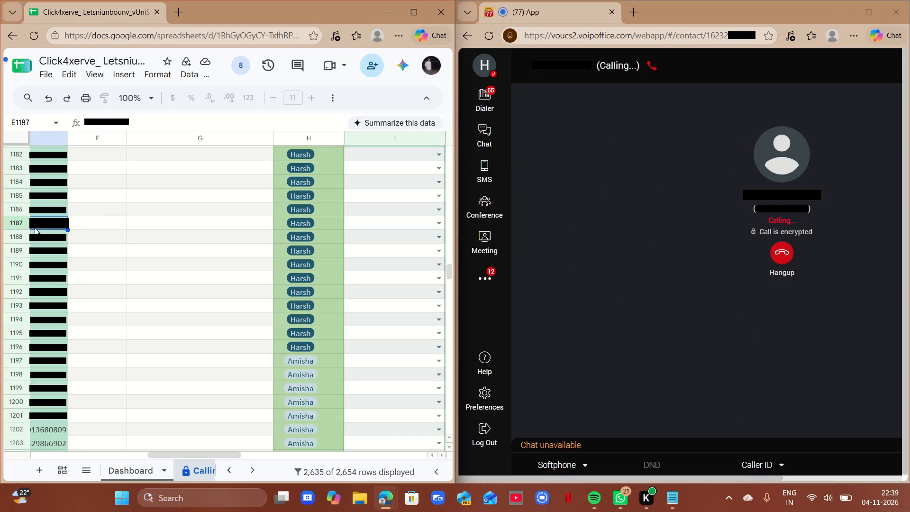
key(ctrl+backslash)
key(ctrl+c)
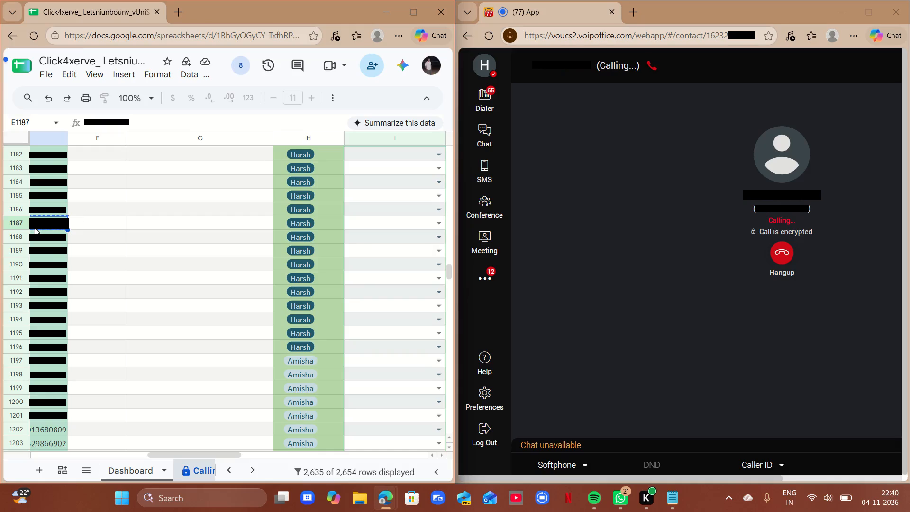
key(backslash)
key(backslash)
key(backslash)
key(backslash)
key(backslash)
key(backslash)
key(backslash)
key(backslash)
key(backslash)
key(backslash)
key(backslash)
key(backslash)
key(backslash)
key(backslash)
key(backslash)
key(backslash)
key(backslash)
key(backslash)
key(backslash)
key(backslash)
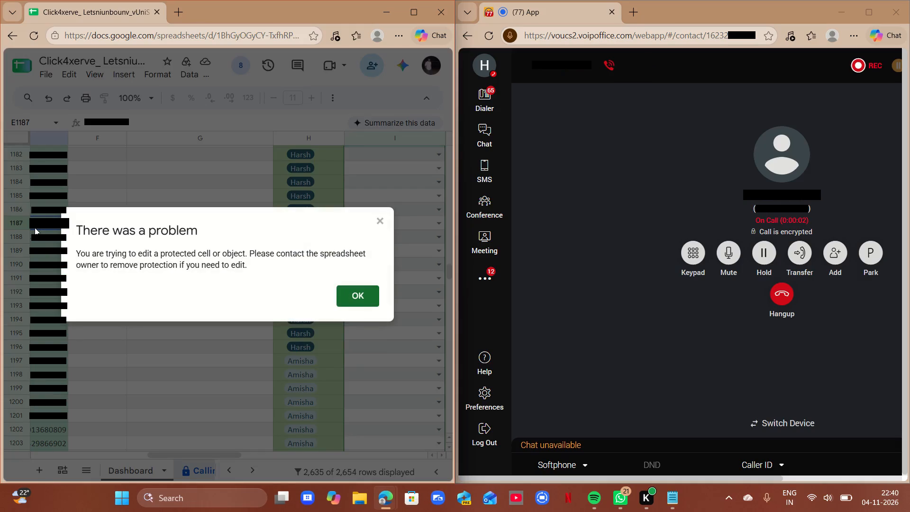
Dismiss the sheet's protected-cell alert over row 1187.
text(\\\\\\)
key(backslash)
key(backslash)
key(backslash)
click(359, 292)
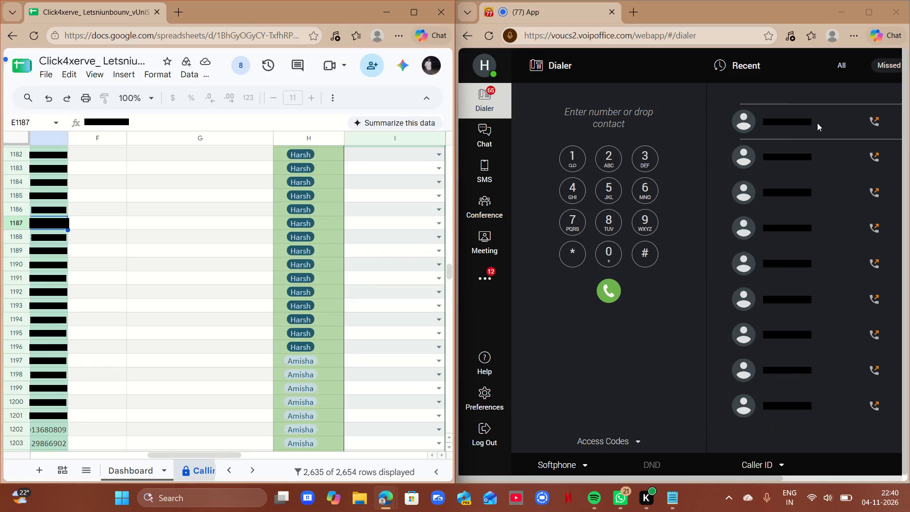
Enter the copied row 1187 phone number in the web dialer.
click(594, 137)
key(ctrl+backslash)
key(ctrl+v)
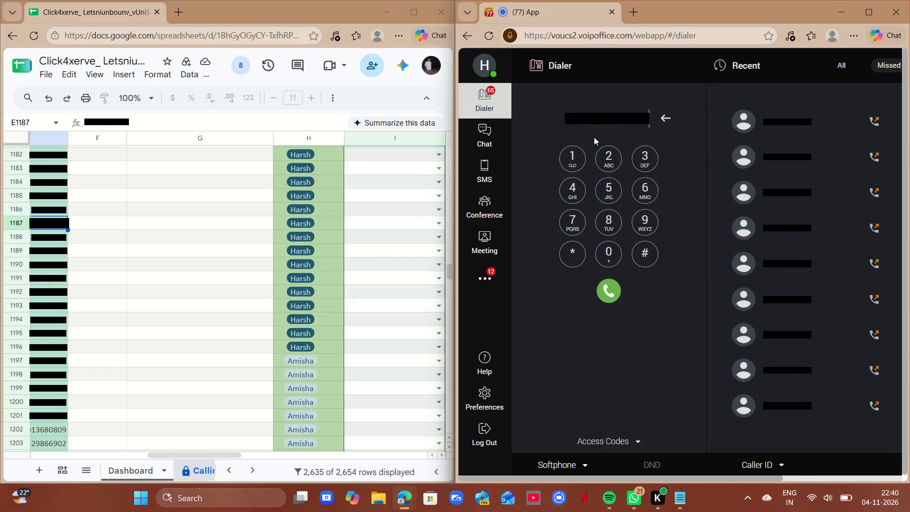
Call the entered row 1187 phone number from the web dialer.
key(Return)
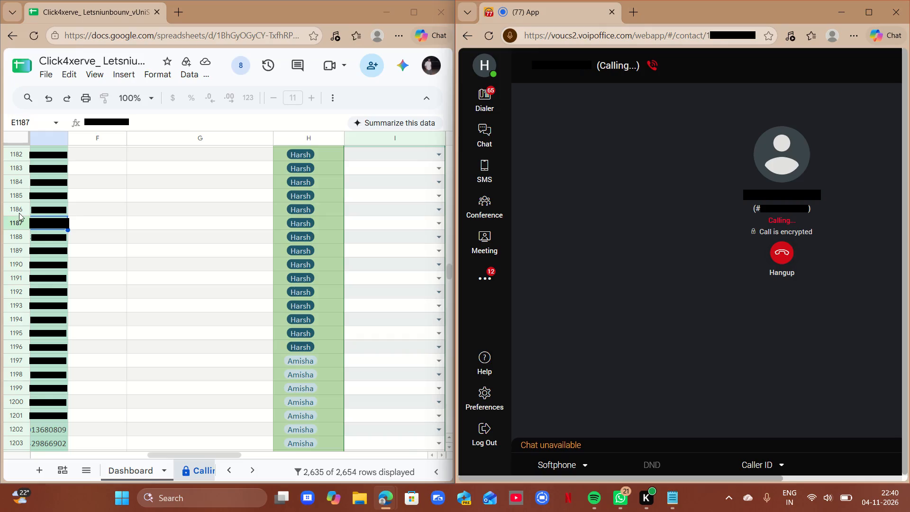
Set the status of row 1186 in column I to Hung up/Disconneted.
click(19, 212)
click(394, 206)
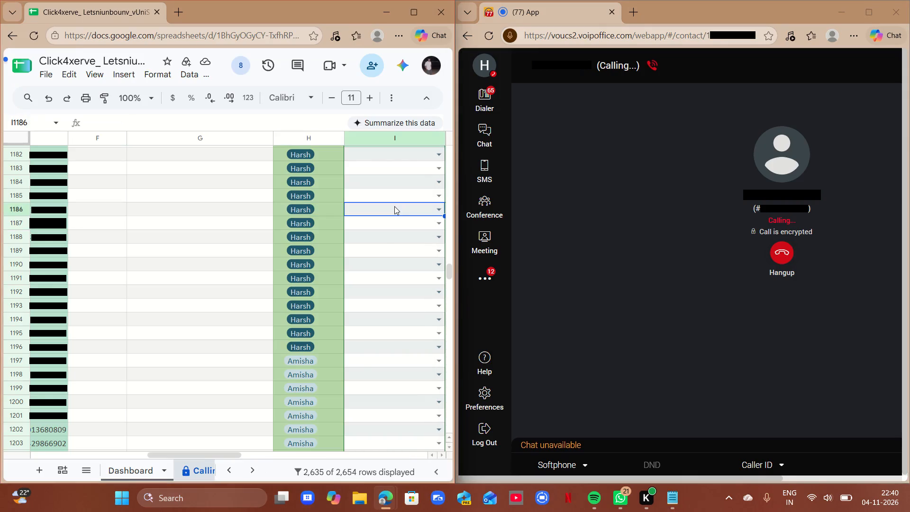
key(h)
key(Up)
key(Return)
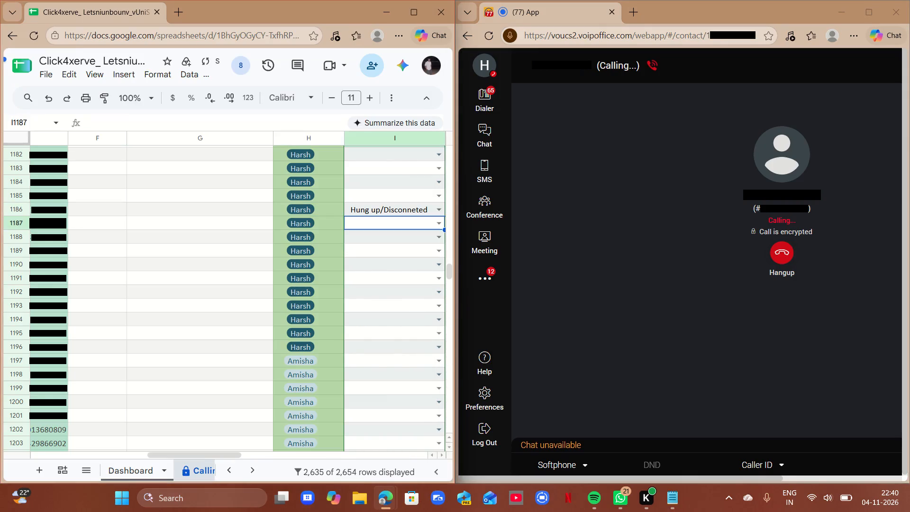
Hang up the ongoing call to the row 1187 number.
key(backslash)
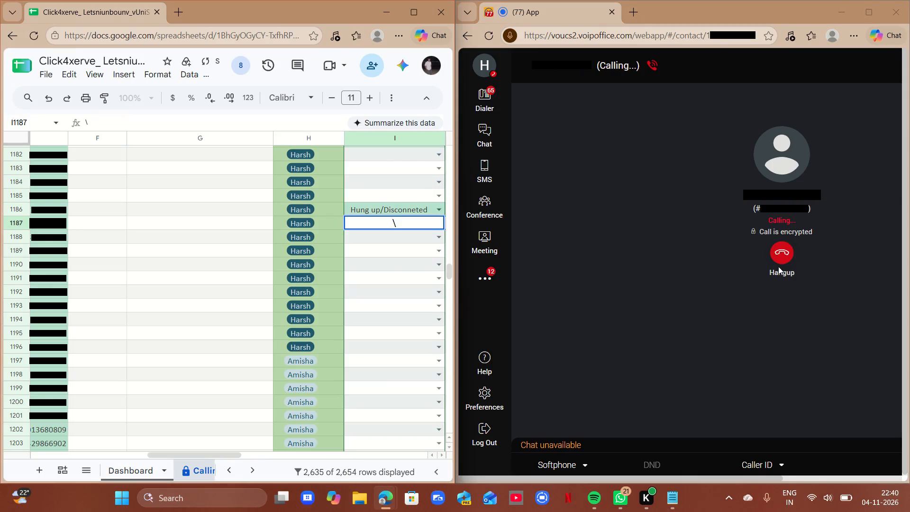
click(787, 260)
key(backslash)
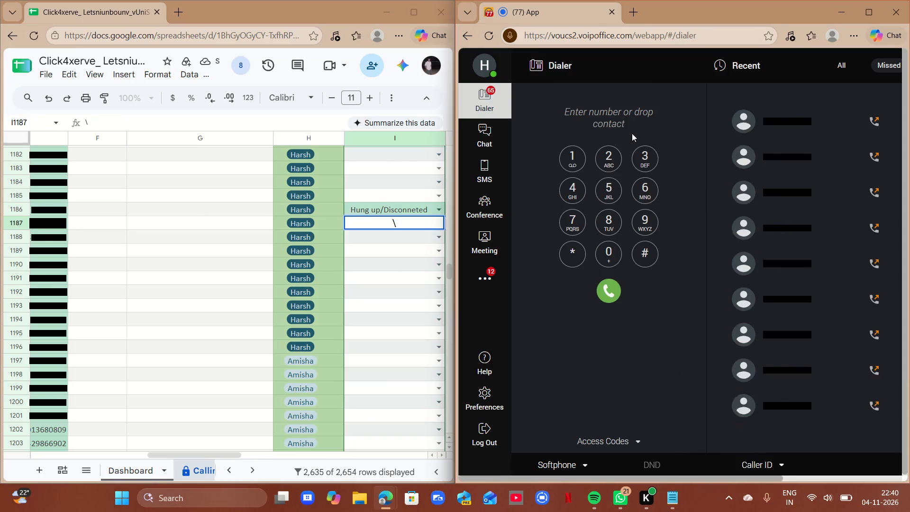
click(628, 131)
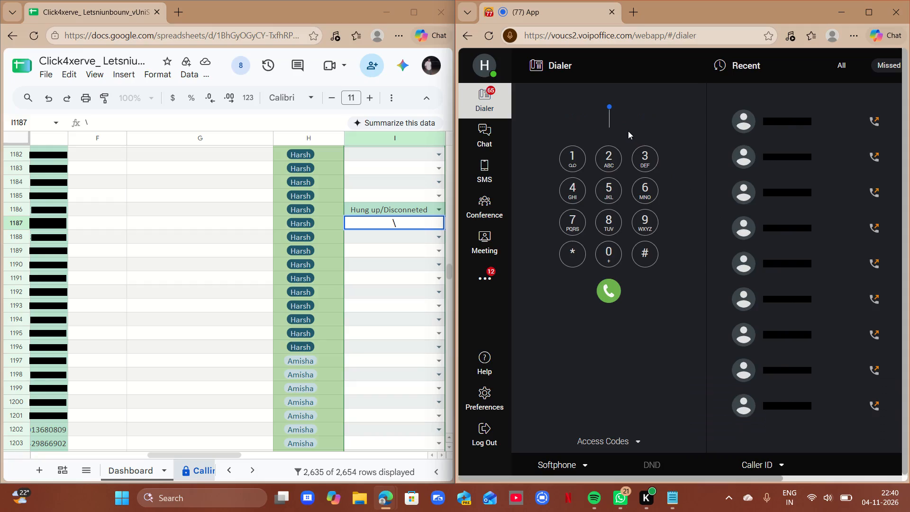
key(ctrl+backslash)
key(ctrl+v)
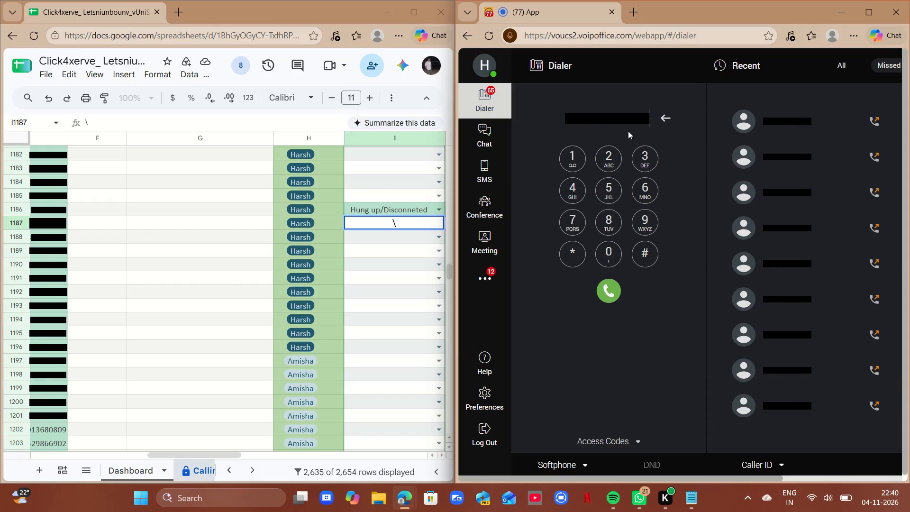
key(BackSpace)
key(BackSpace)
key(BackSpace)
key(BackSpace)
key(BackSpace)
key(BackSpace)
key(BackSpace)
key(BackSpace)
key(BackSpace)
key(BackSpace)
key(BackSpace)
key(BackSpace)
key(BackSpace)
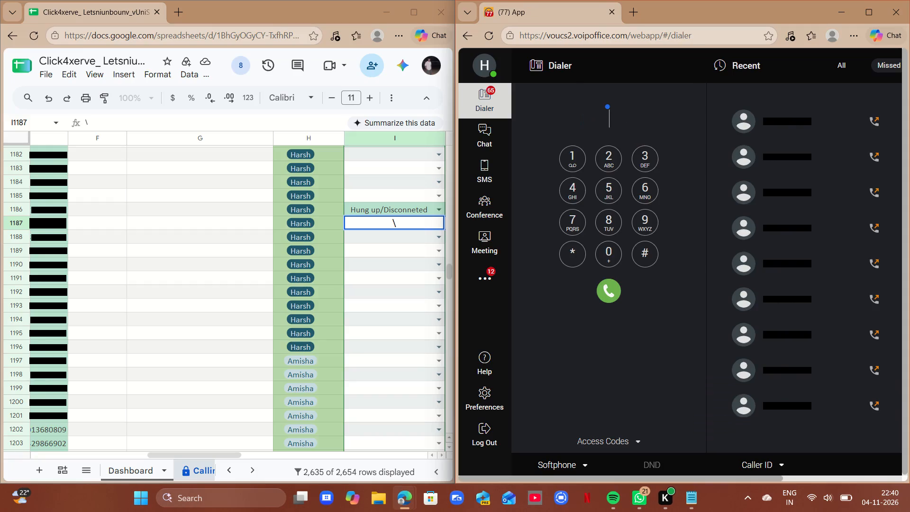
Dismiss the sheet's data validation alert and set the status of row 1182 in column I to Voicemail.
click(397, 155)
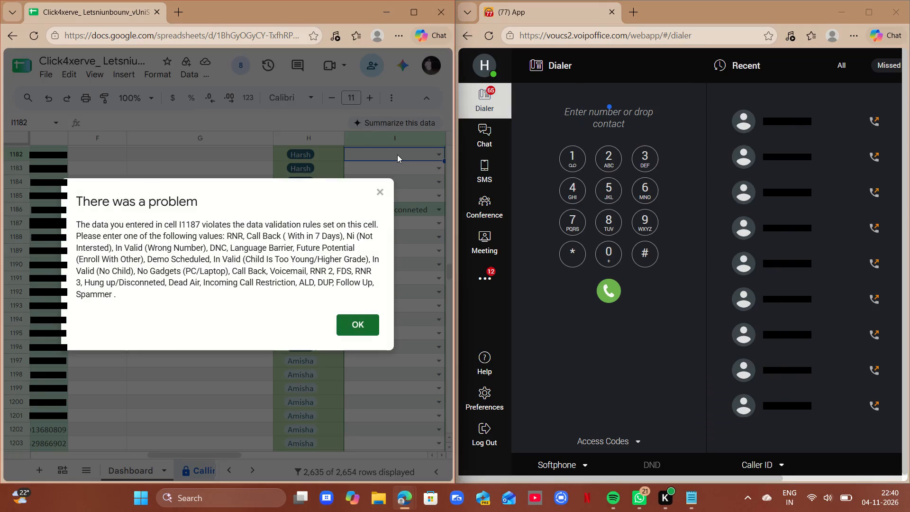
key(Return)
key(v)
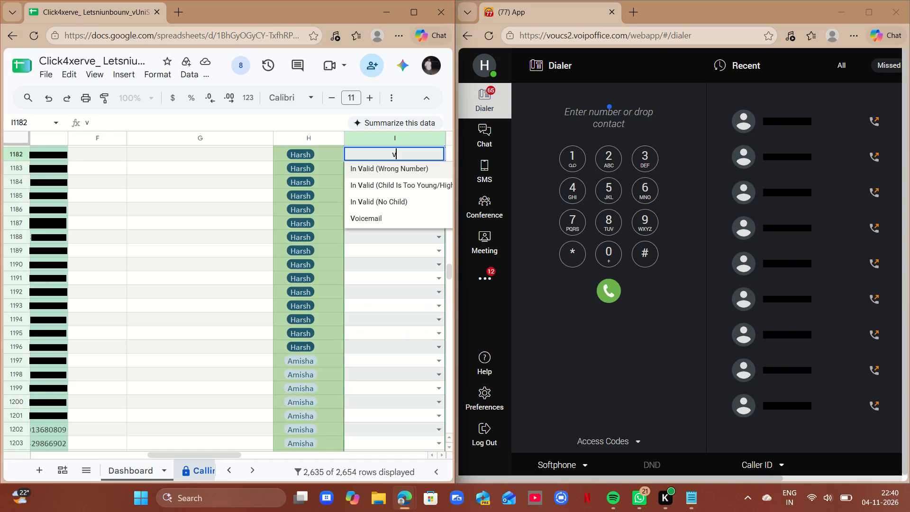
key(Up)
key(Return)
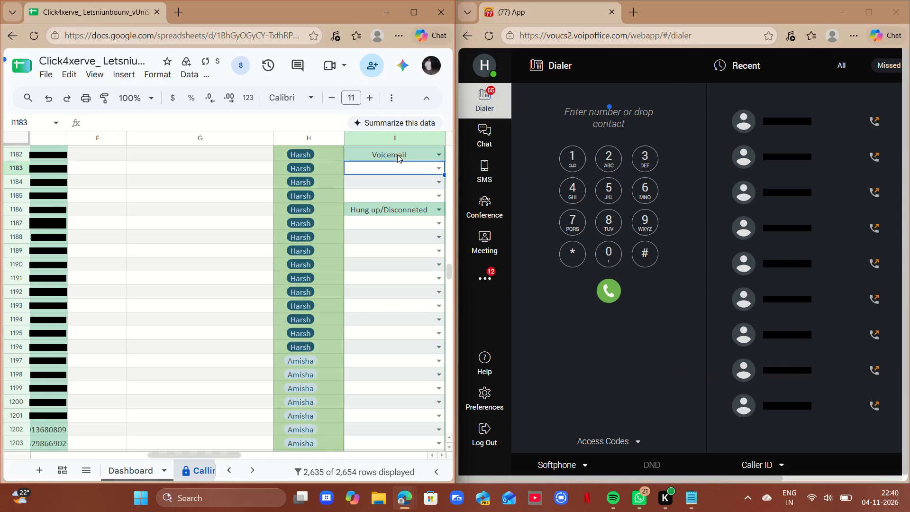
Fill the Voicemail status from I1182 down through I1185.
click(397, 155)
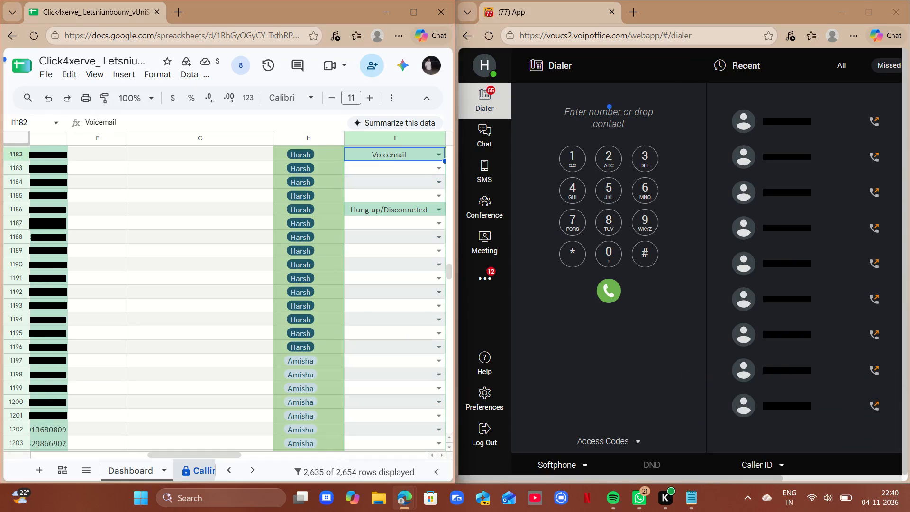
drag(445, 160, 424, 200)
Copy the phone number in row 1188 and activate the web dialer's number entry for it.
scroll(424, 200, down, 2)
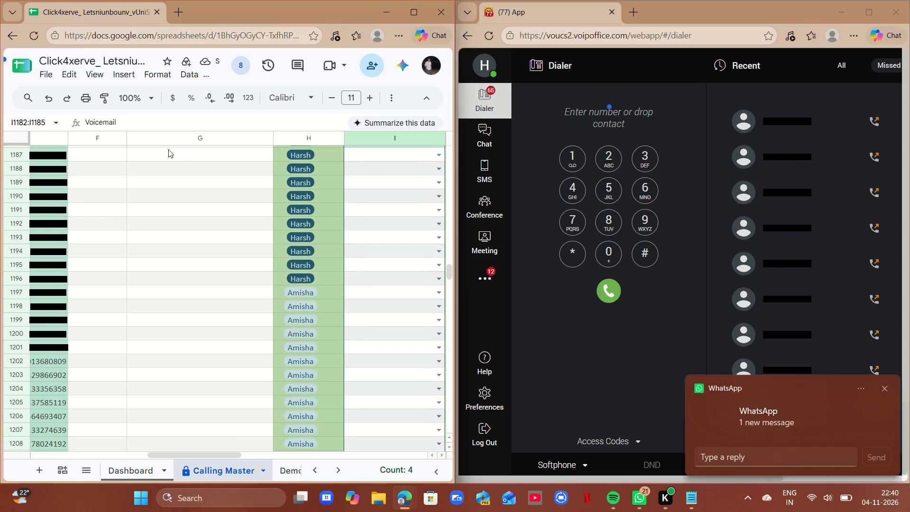
click(61, 171)
key(ctrl+c)
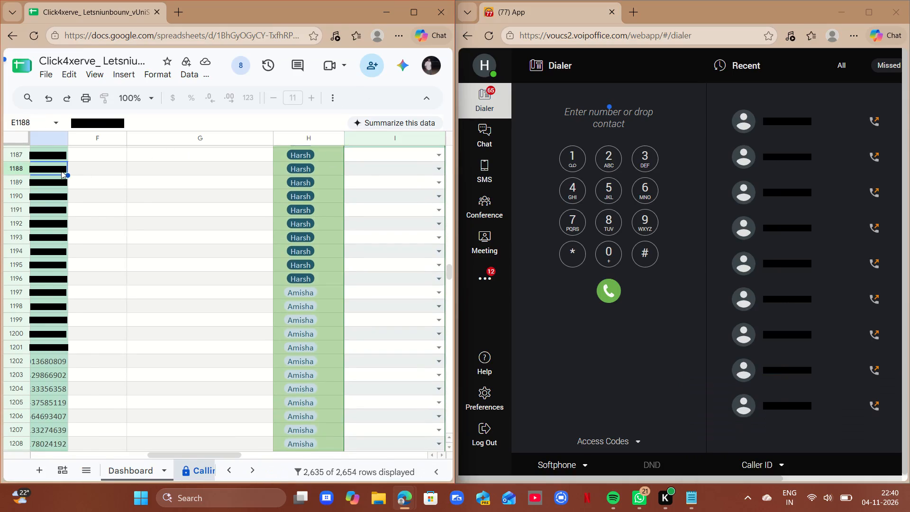
click(576, 104)
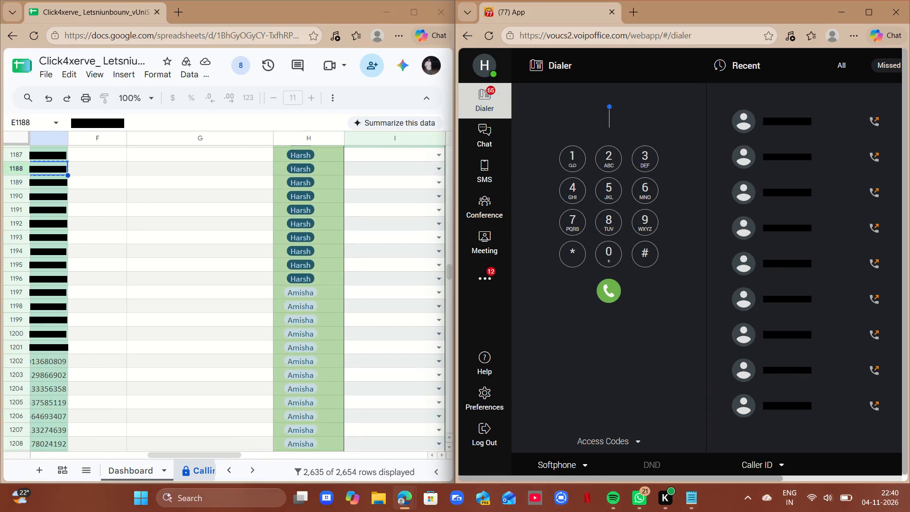
Call the copied row 1188 phone number from the web dialer.
key(ctrl+v)
key(Return)
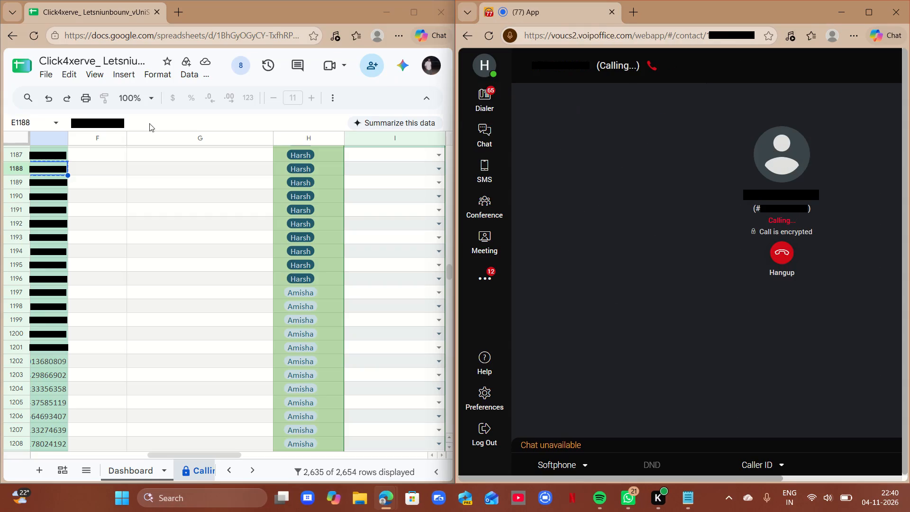
Copy the phone number in row 1189 of the sheet.
click(51, 186)
key(ctrl+c)
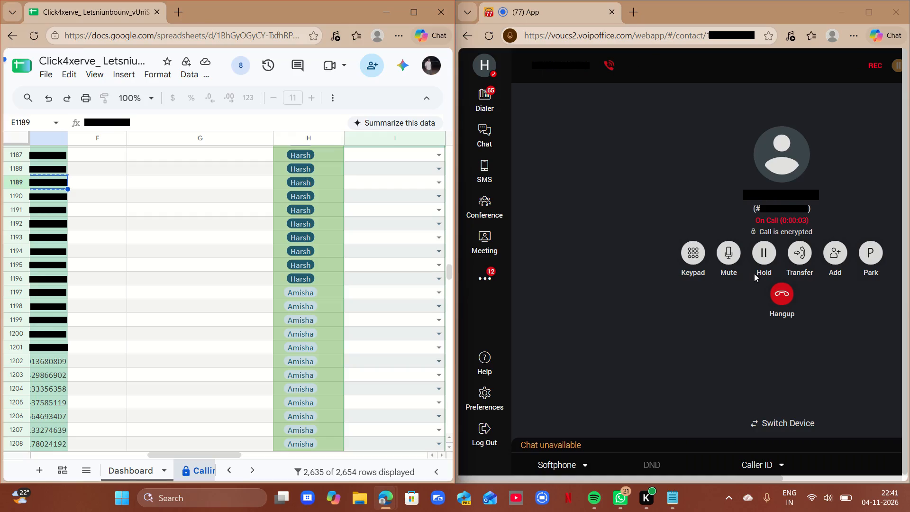
Hang up the call to row 1188's lead.
click(775, 287)
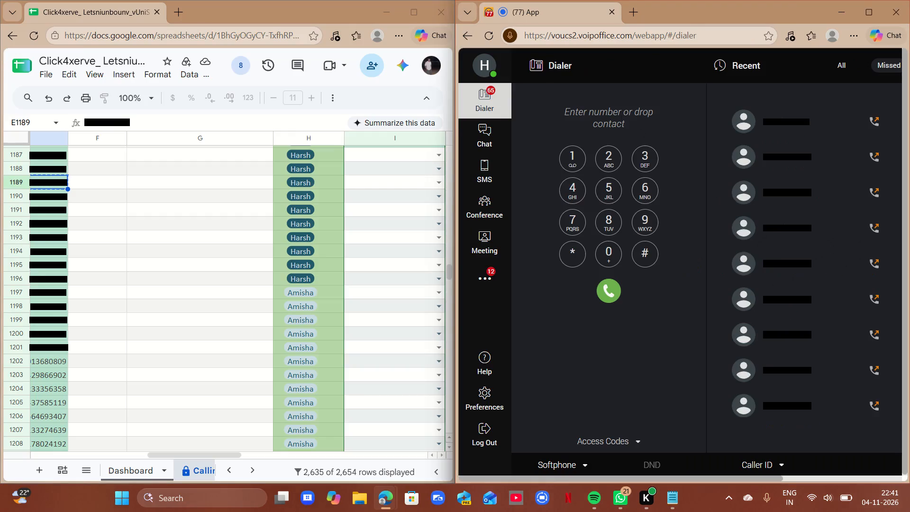
Call the copied row 1189 phone number from the web dialer.
click(617, 114)
key(ctrl+v)
key(Return)
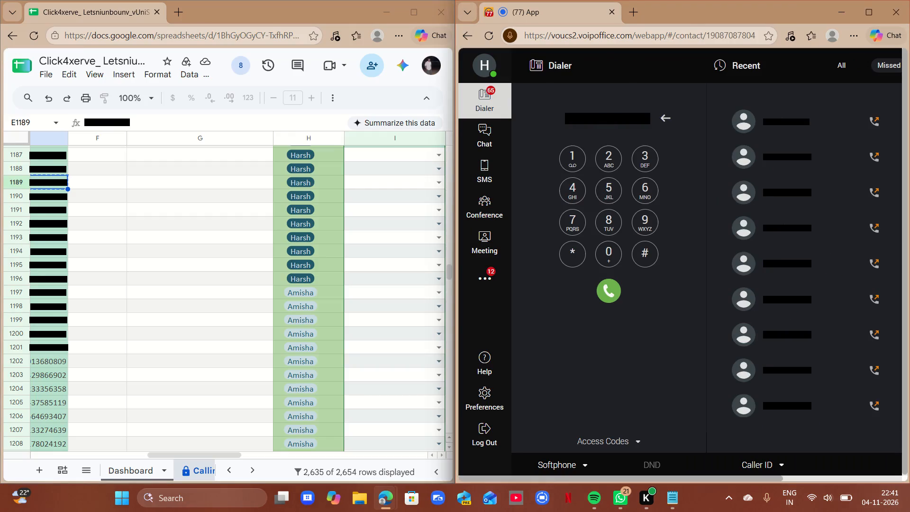
Copy the phone number in row 1190, dismiss the sheet's protected-cell alert and reselect that cell.
click(58, 197)
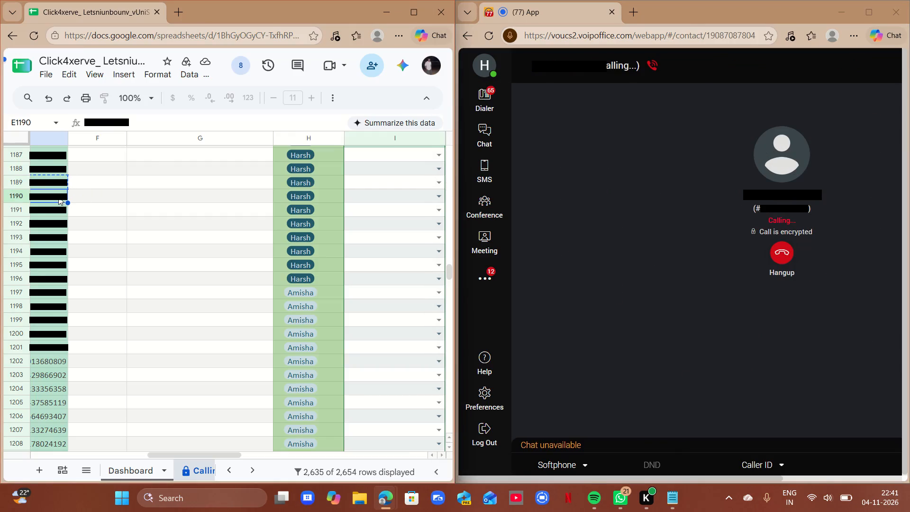
key(ctrl+c)
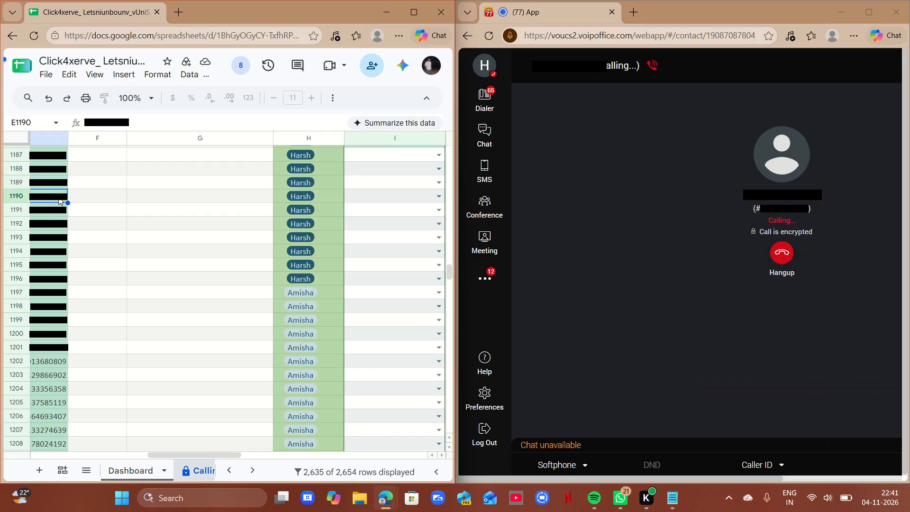
text(\\)
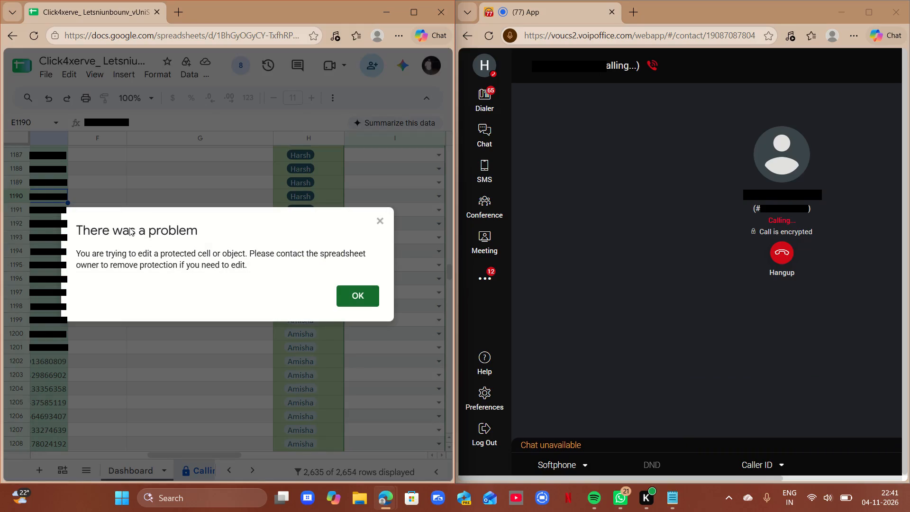
click(369, 297)
click(369, 297)
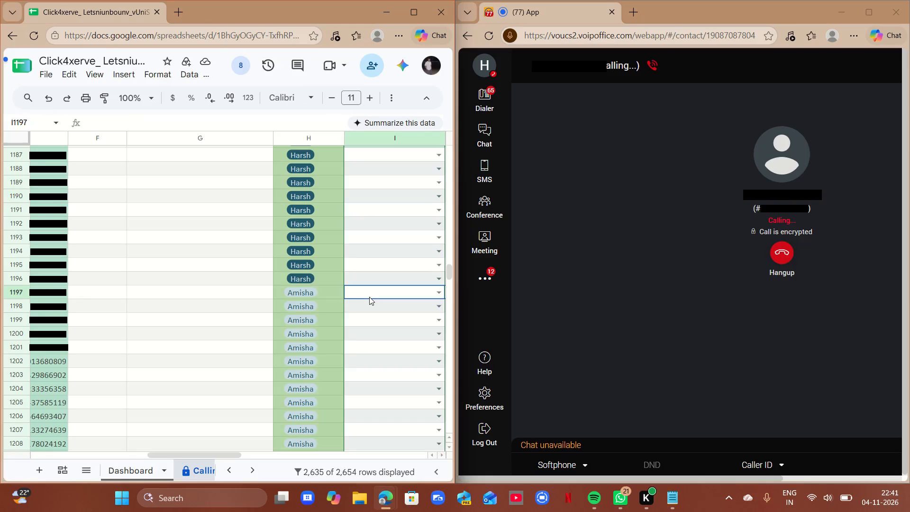
click(60, 194)
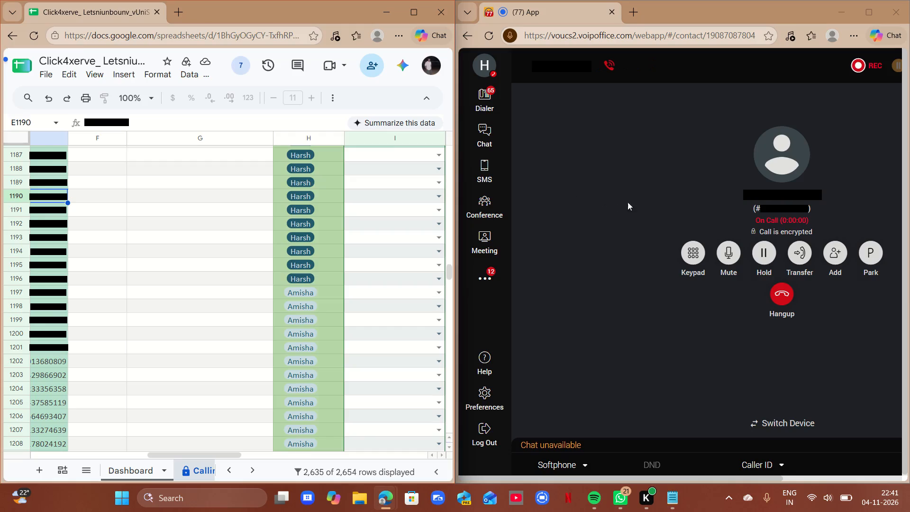
Hang up the call to row 1189's lead.
click(780, 288)
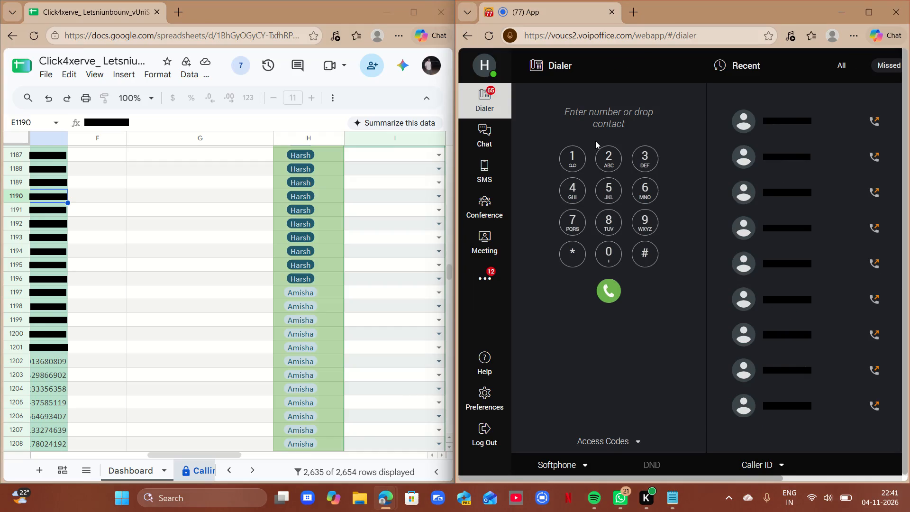
Call the copied row 1190 phone number from the web dialer.
click(595, 141)
key(ctrl+v)
key(backslash)
key(Return)
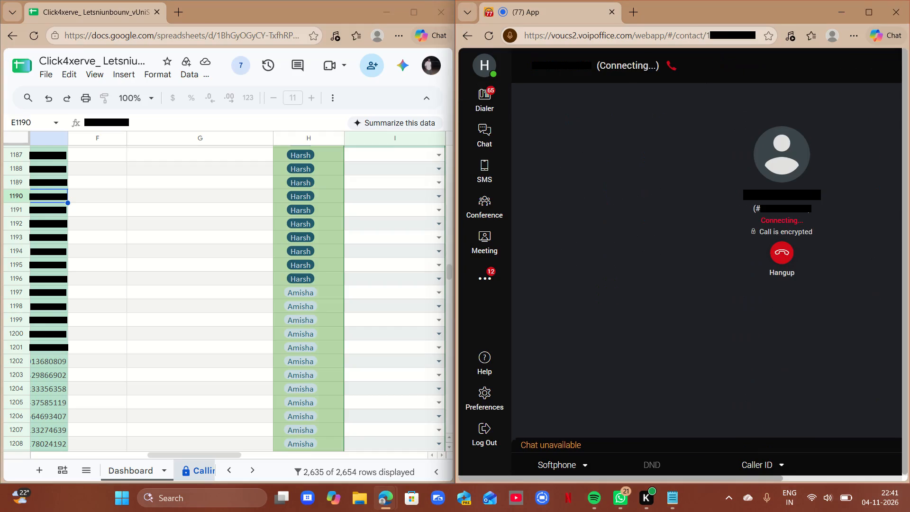
key(backslash)
key(backslash)
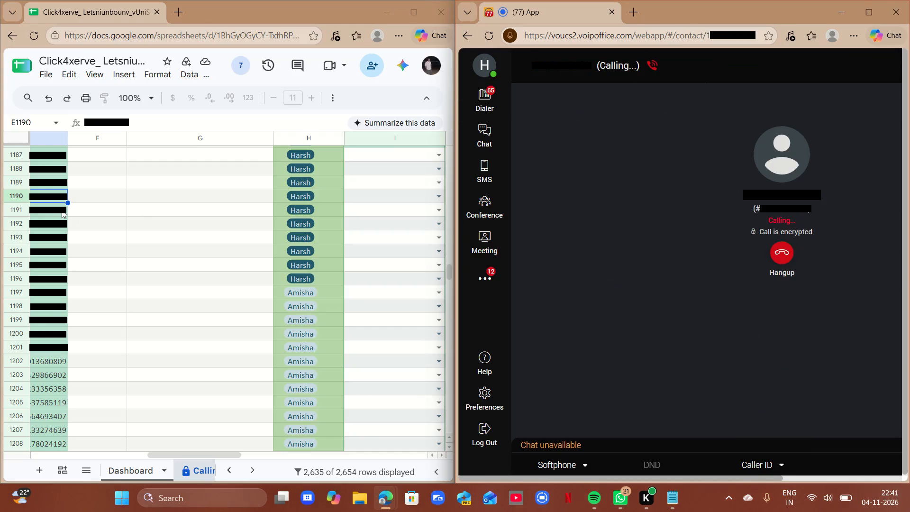
Copy the phone number in row 1191 and dismiss the sheet's protected-cell alert.
click(62, 210)
key(ctrl+c)
key(backslash)
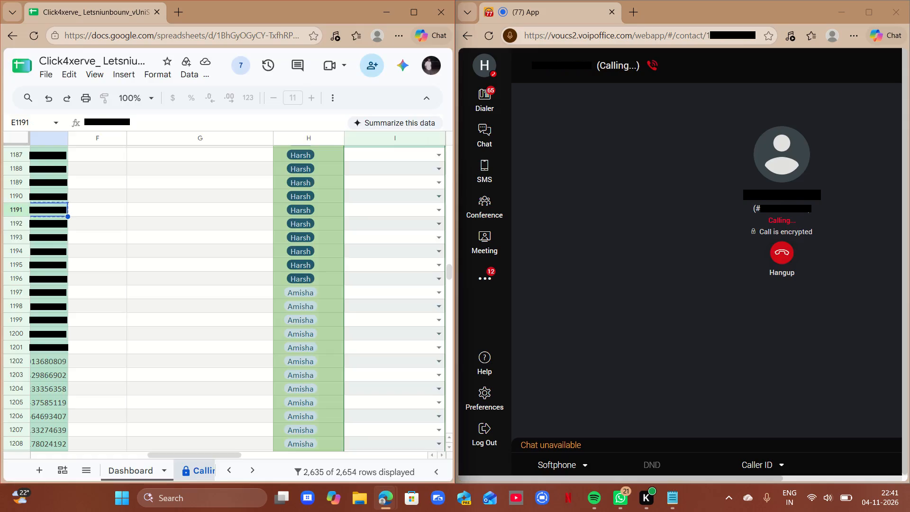
key(backslash)
text(\\\\)
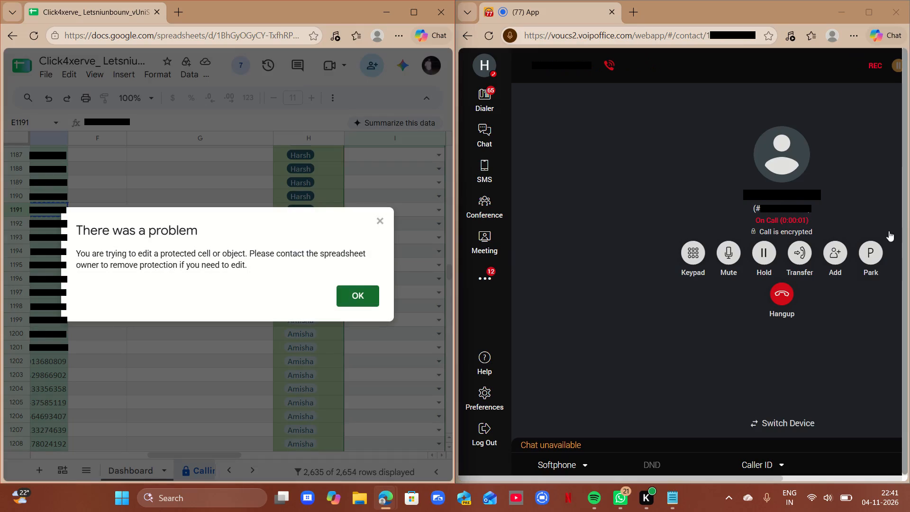
click(347, 297)
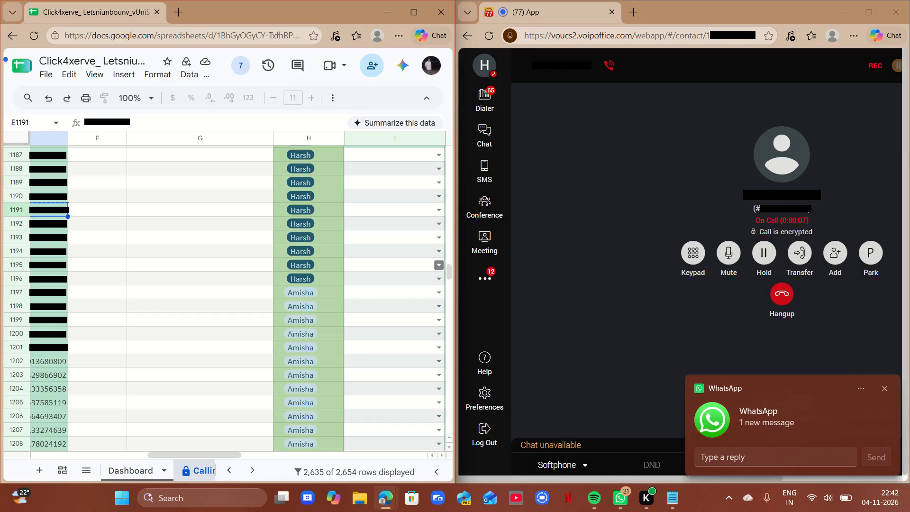
key(backslash)
key(backslash)
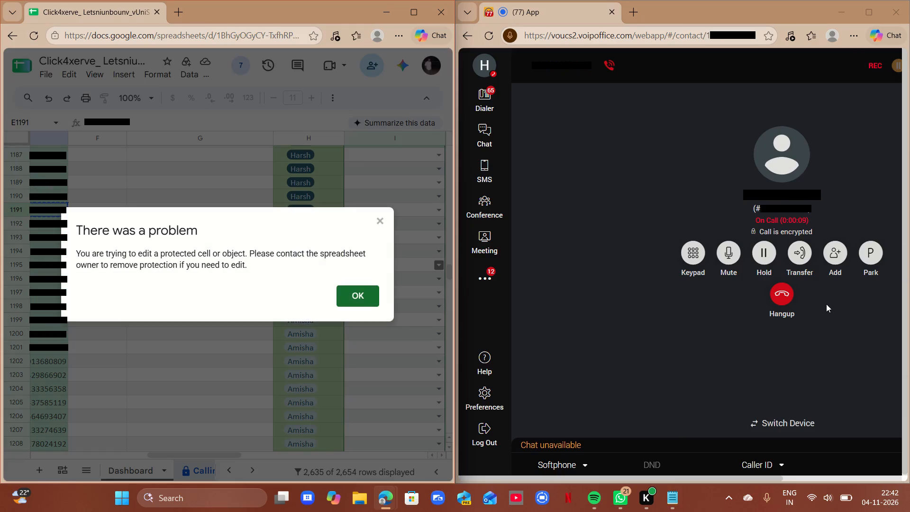
Hang up the call to row 1190's lead.
click(784, 293)
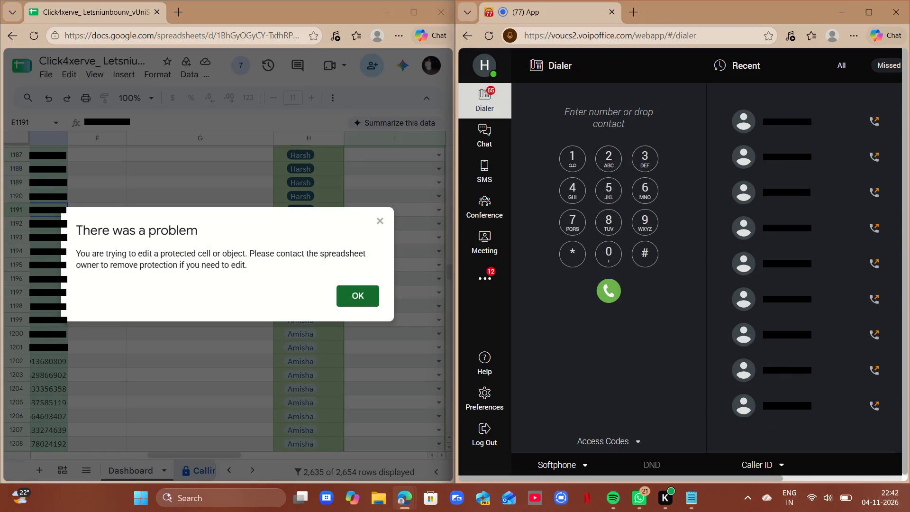
Call the copied row 1191 phone number from the web dialer.
click(593, 122)
key(ctrl+v)
key(Return)
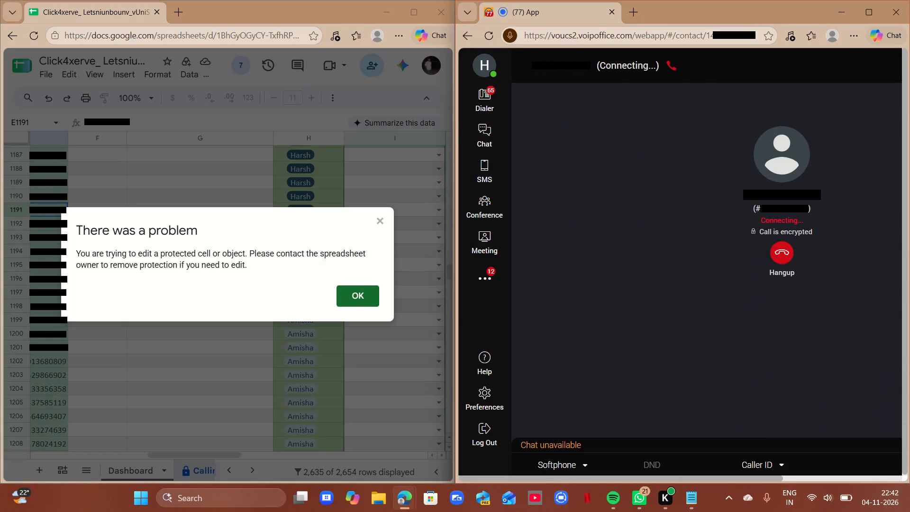
Dismiss the sheet's protected-cell alert and select the phone number in row 1192.
click(353, 295)
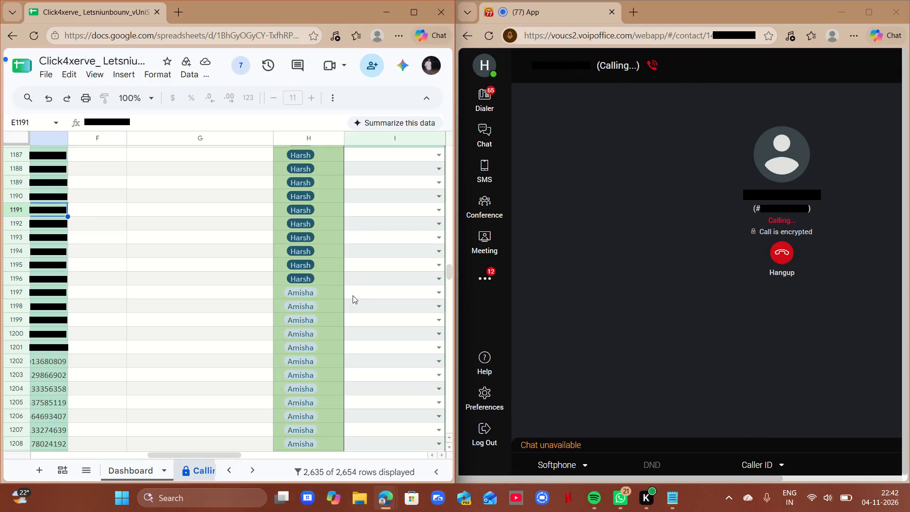
click(60, 226)
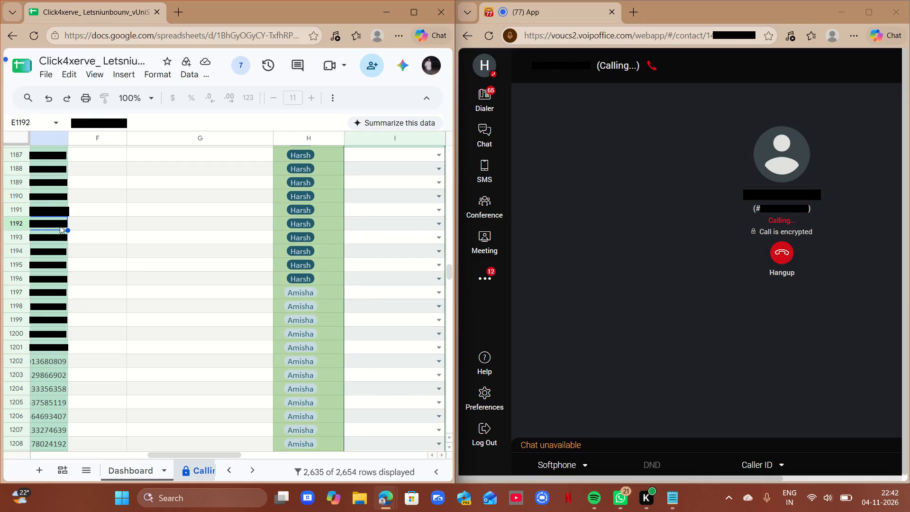
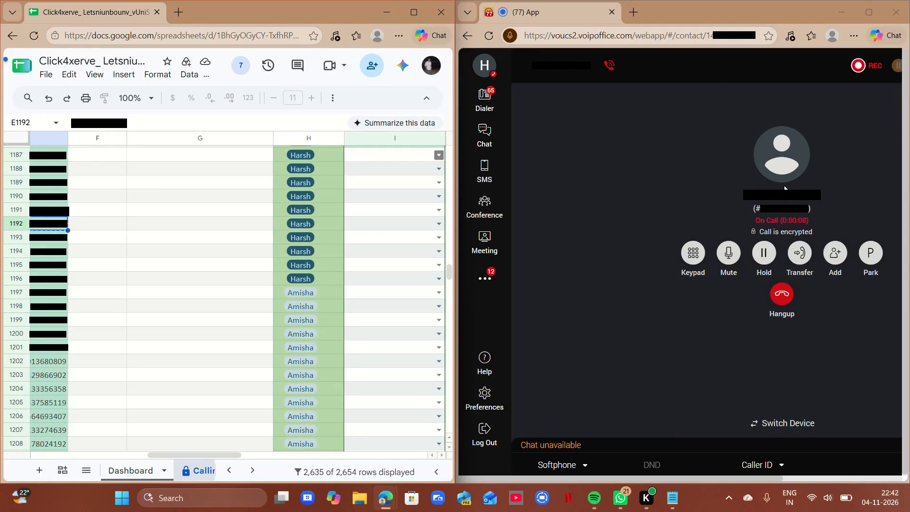
Switch to Notepad, append the person's full name to the end of the backslash-filled note, and minimise the window.
click(678, 494)
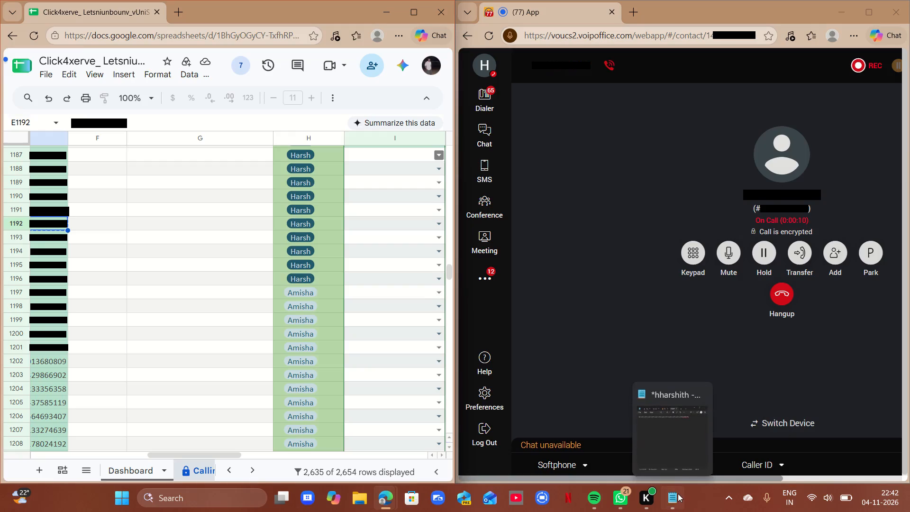
click(332, 95)
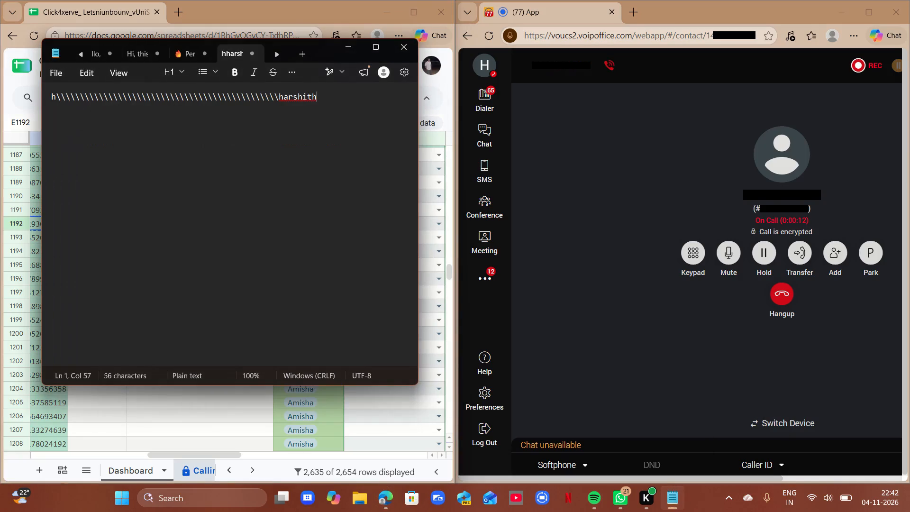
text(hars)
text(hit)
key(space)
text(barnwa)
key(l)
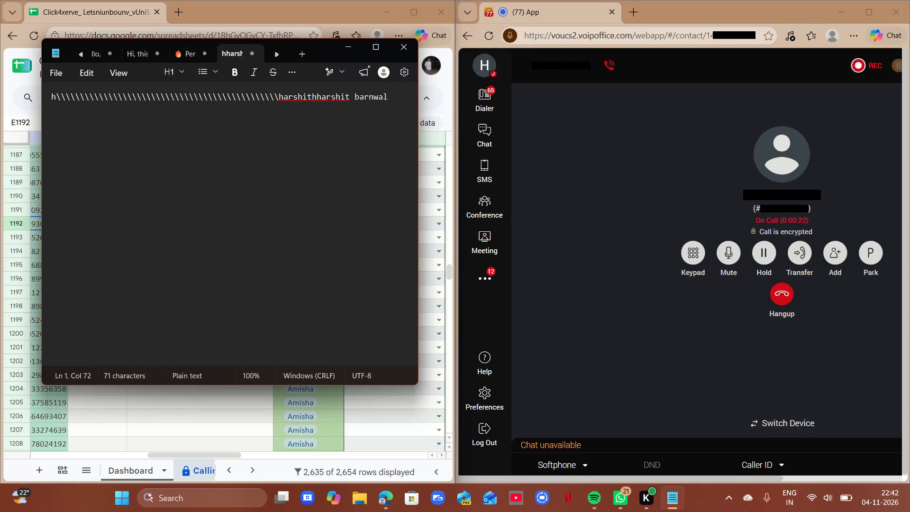
click(348, 44)
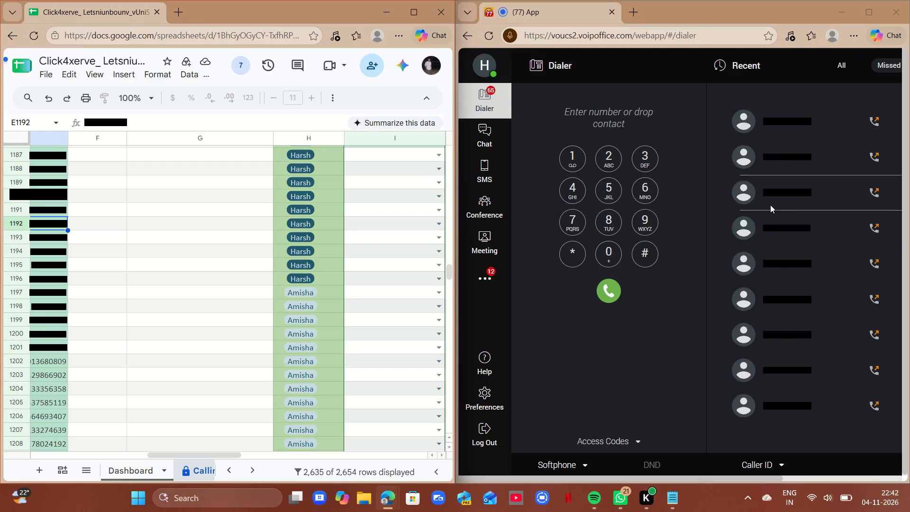
Call the copied row 1192 phone number from the web dialer.
click(608, 118)
key(ctrl+v)
key(Return)
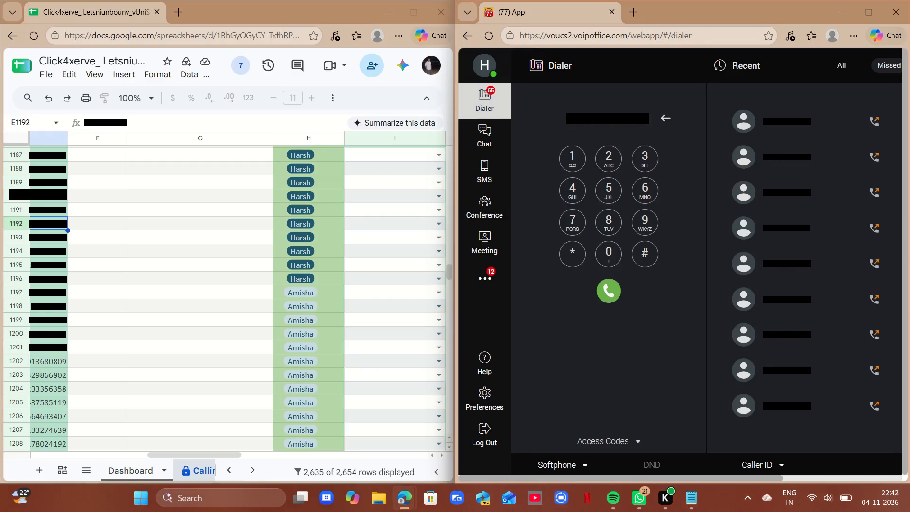
Set the call status of row 1191 in column I to Ni (Not Intersted).
click(18, 206)
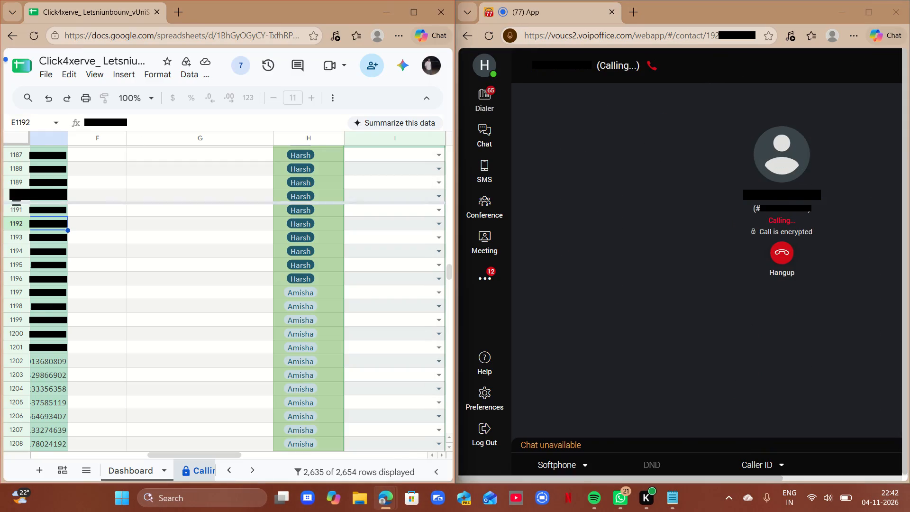
click(14, 211)
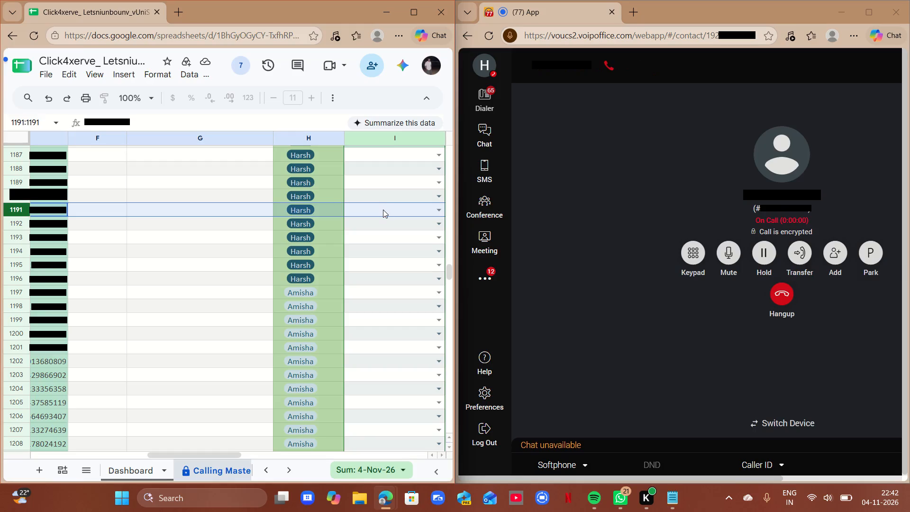
click(383, 210)
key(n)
key(Return)
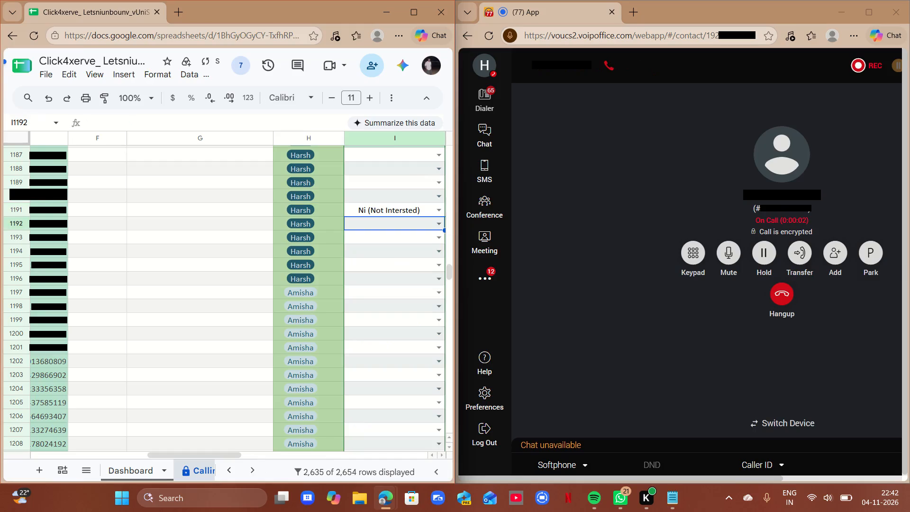
Set the call status of row 1190 in column I to Voicemail.
click(398, 198)
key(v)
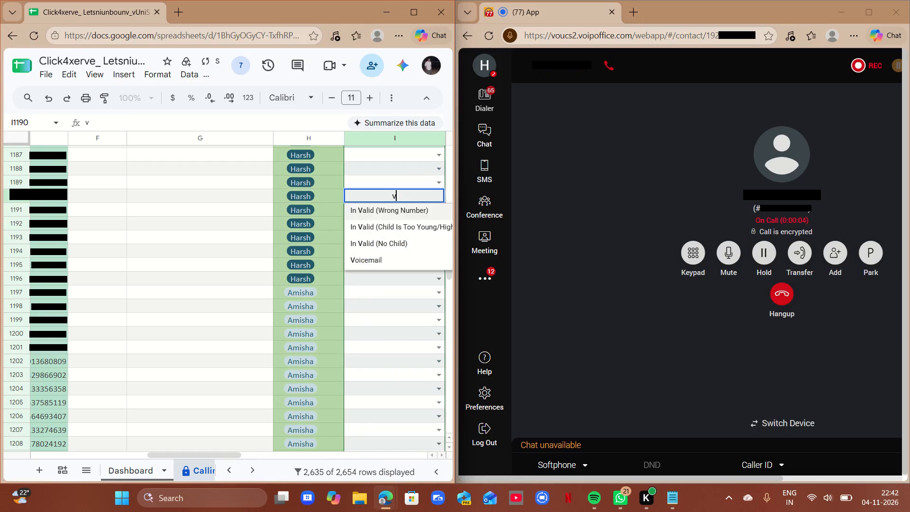
key(Up)
key(Return)
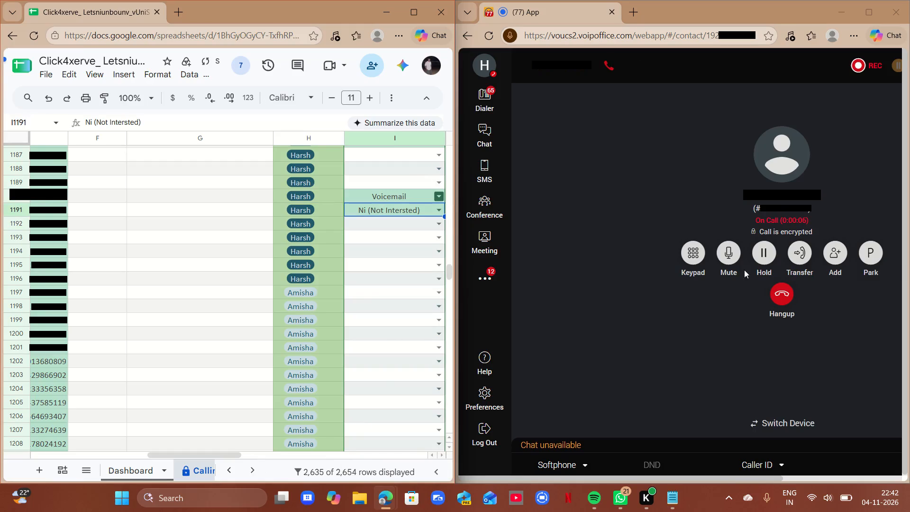
Hang up the call to row 1192's lead.
click(780, 289)
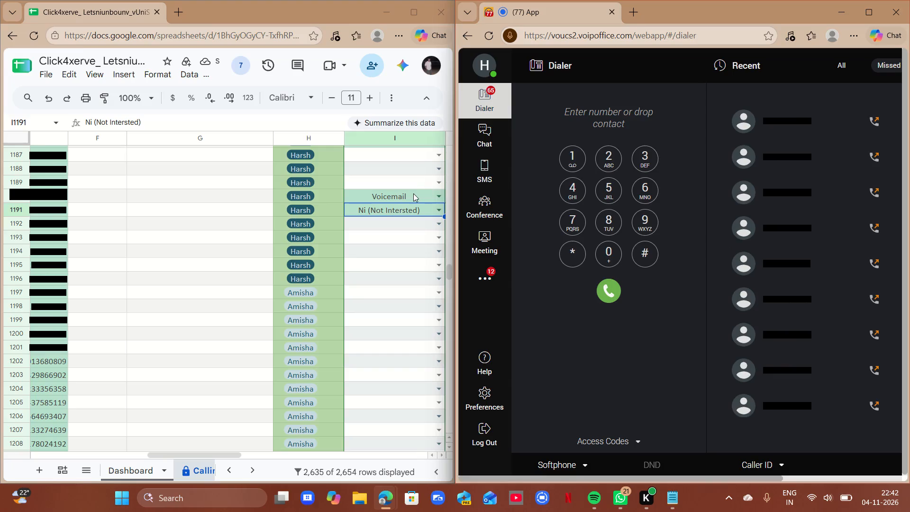
Fill the Voicemail status from row 1190 up through row 1187 in column I.
click(413, 193)
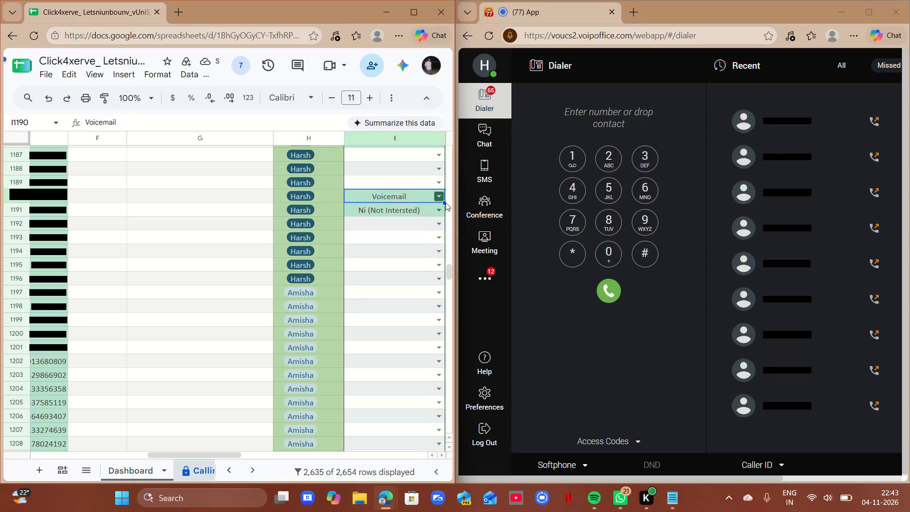
drag(444, 203, 431, 152)
Copy the phone number in row 1193 and call it from the web dialer.
scroll(431, 152, down, 1)
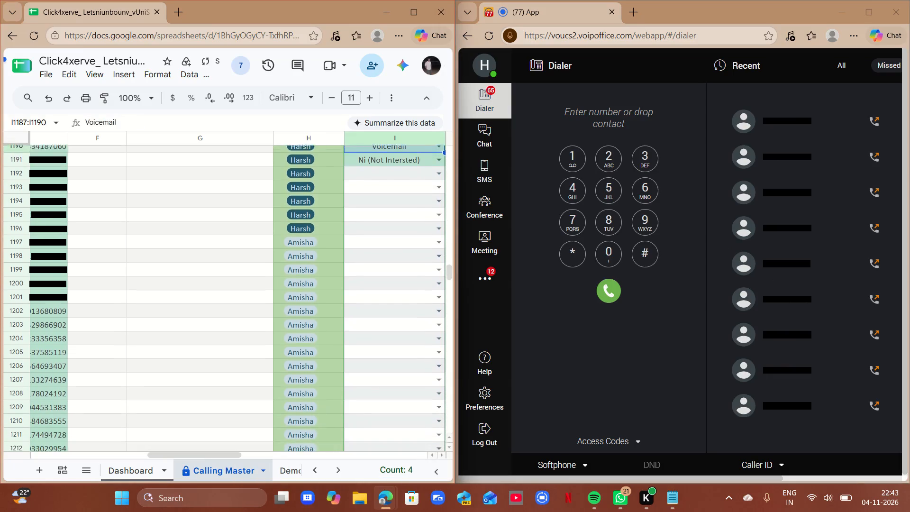
scroll(431, 152, down, 1)
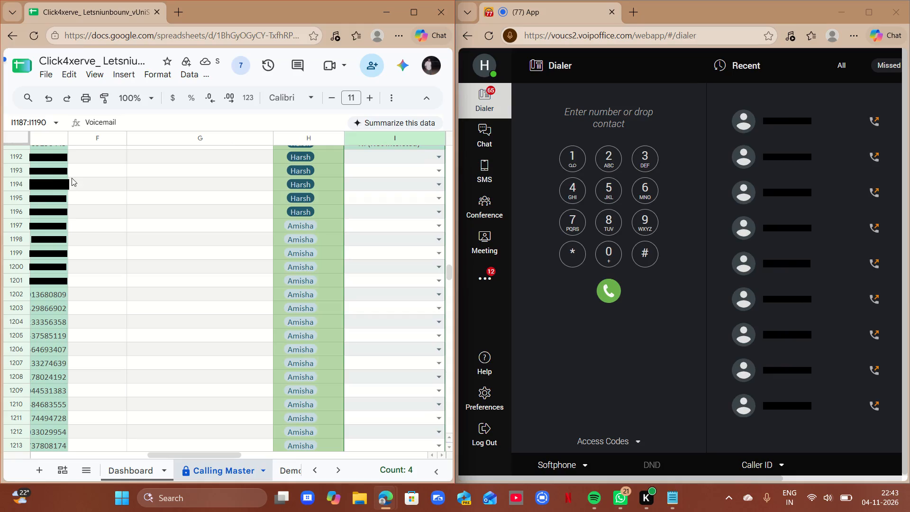
click(51, 168)
key(ctrl+c)
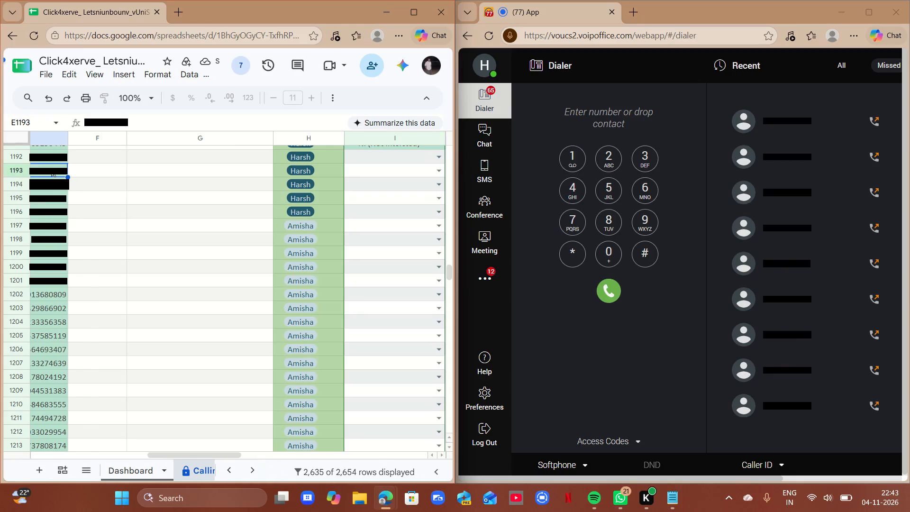
click(595, 115)
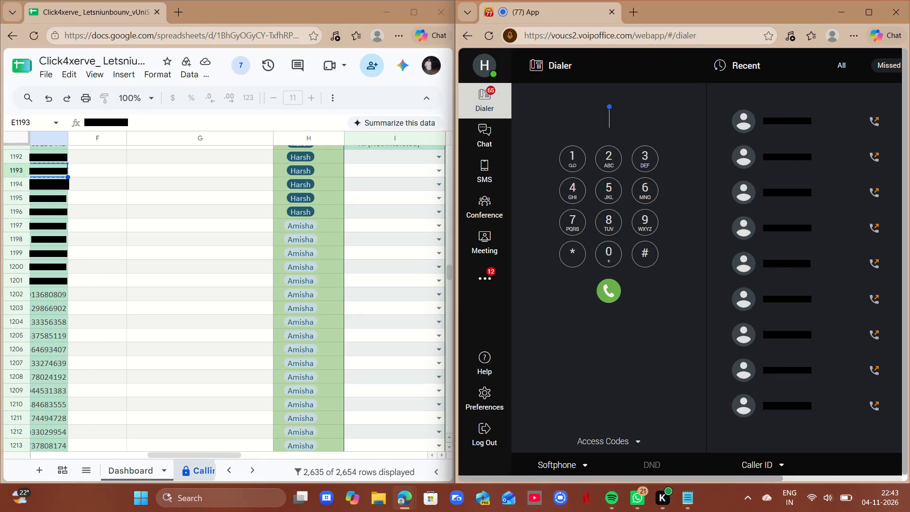
key(ctrl+v)
key(Return)
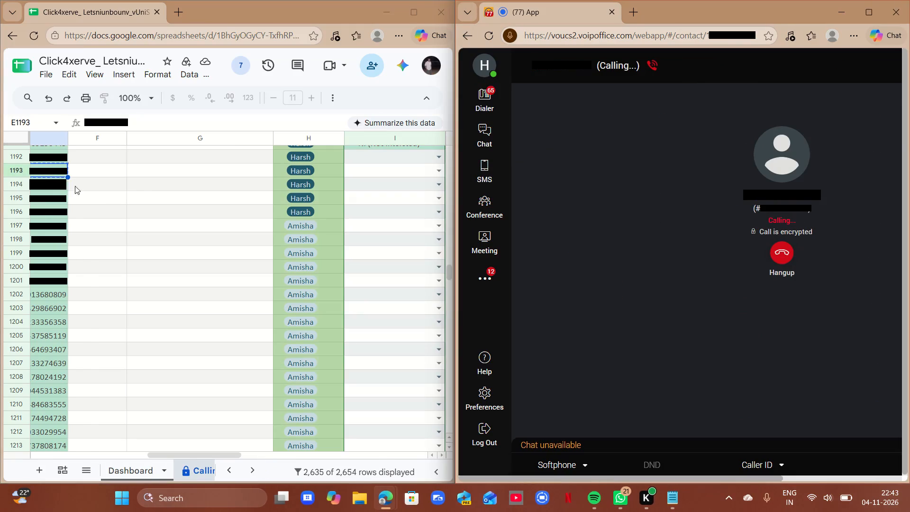
Copy the phone number in row 1194 of the Calling Master sheet.
click(58, 189)
key(ctrl+c)
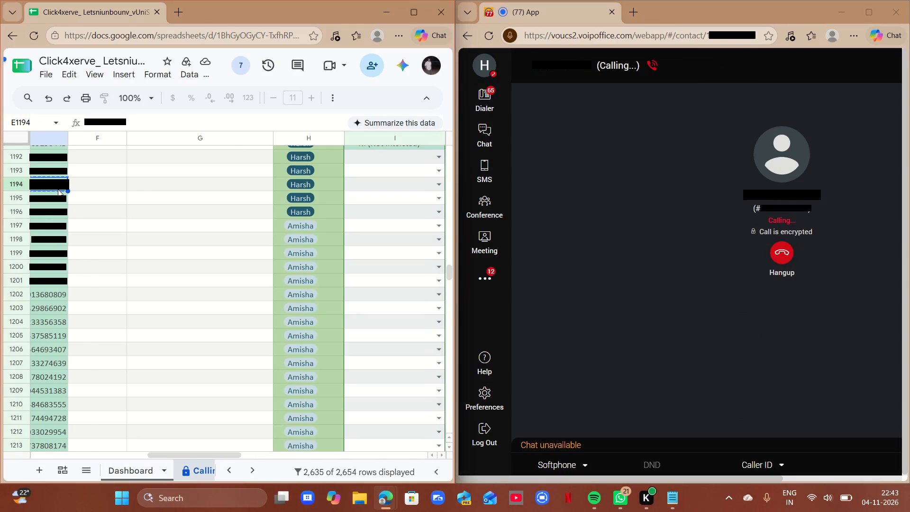
Check the Dashboard sheet's lead summary per caller and return to the Calling Master sheet.
click(134, 468)
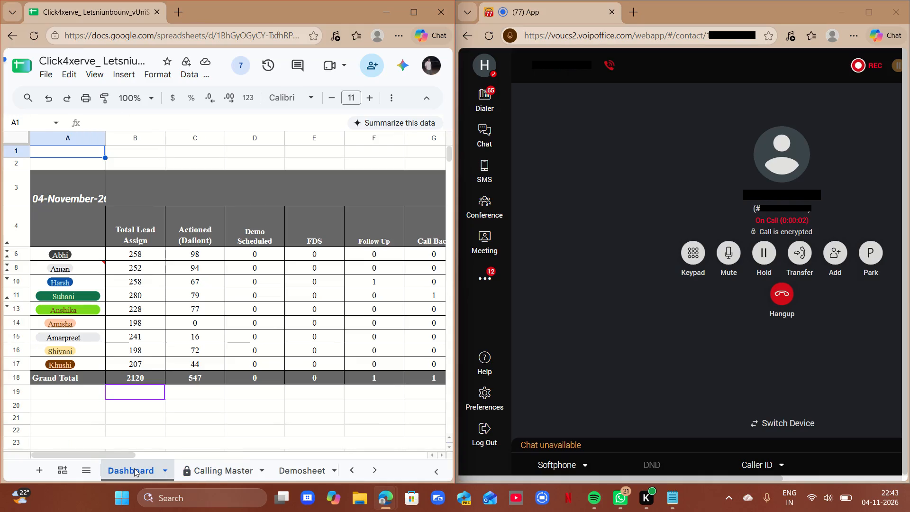
click(209, 473)
Hang up the call to row 1193's lead.
click(776, 293)
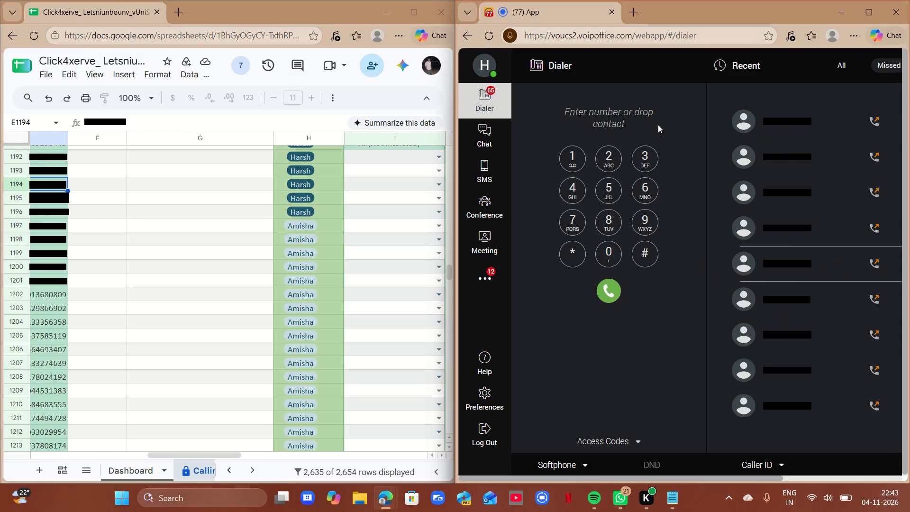
Call the copied row 1194 phone number from the web dialer.
click(561, 129)
key(ctrl+v)
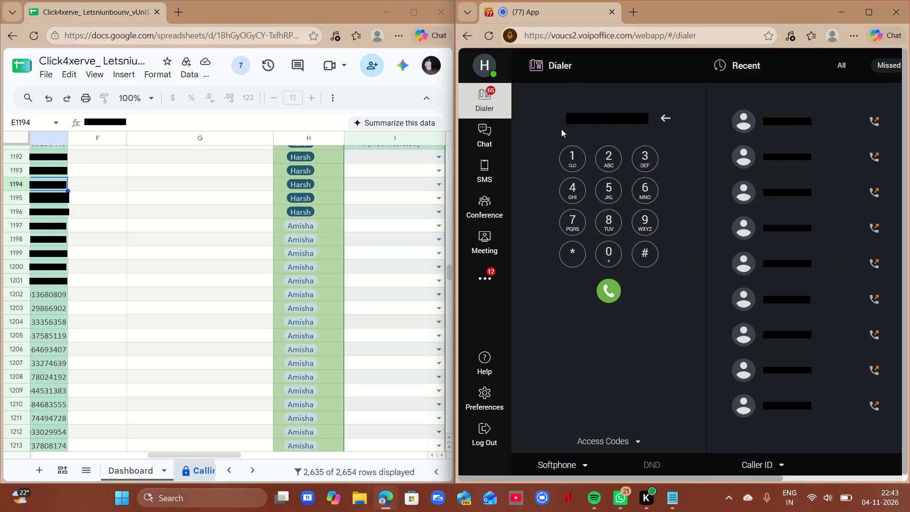
key(Return)
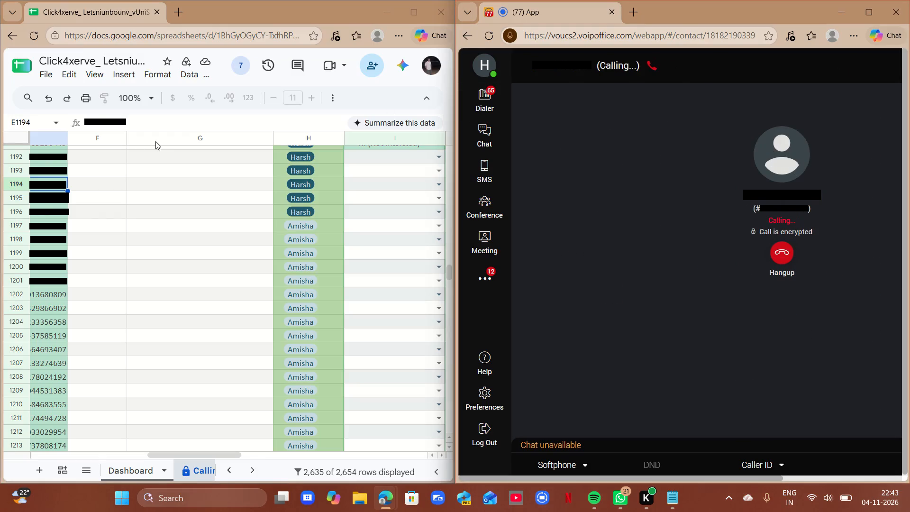
Copy the phone number in row 1195 of the Calling Master sheet.
click(47, 201)
key(ctrl+c)
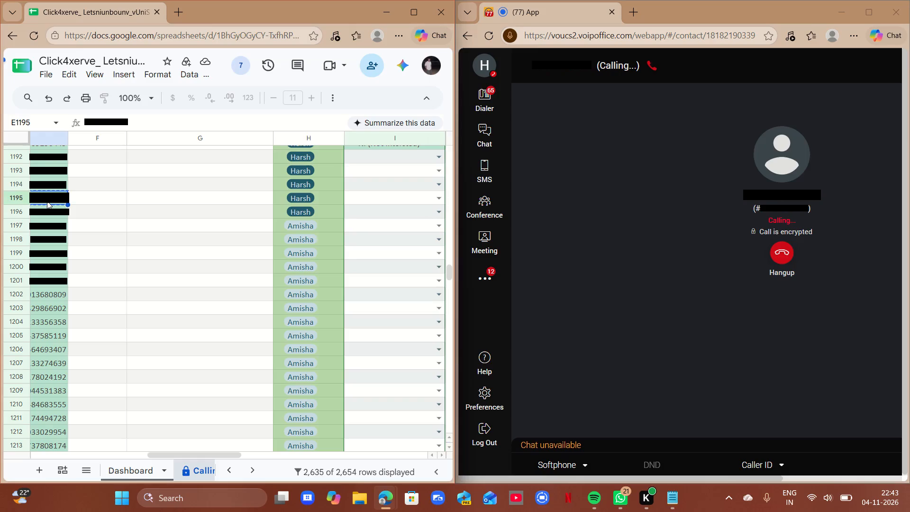
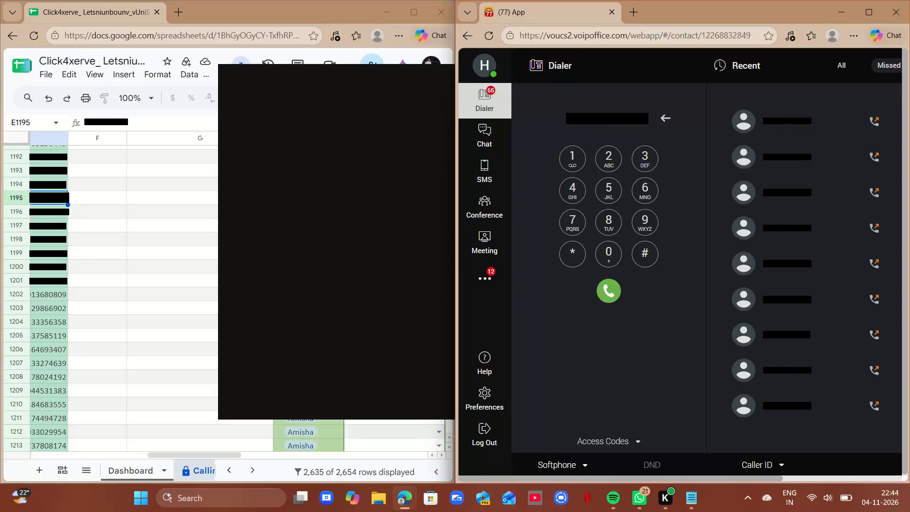
Copy the phone number in row 1196 of the Calling Master sheet.
click(62, 214)
key(ctrl+c)
text(\\\\)
click(371, 297)
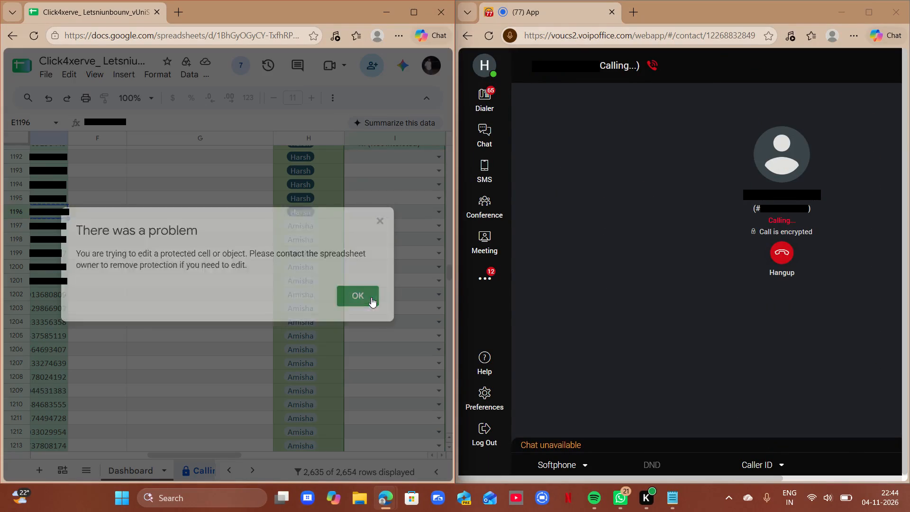
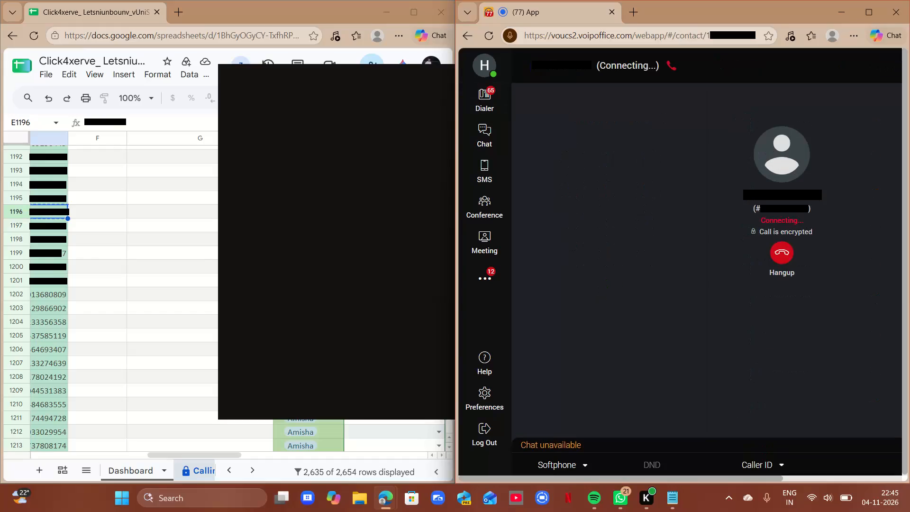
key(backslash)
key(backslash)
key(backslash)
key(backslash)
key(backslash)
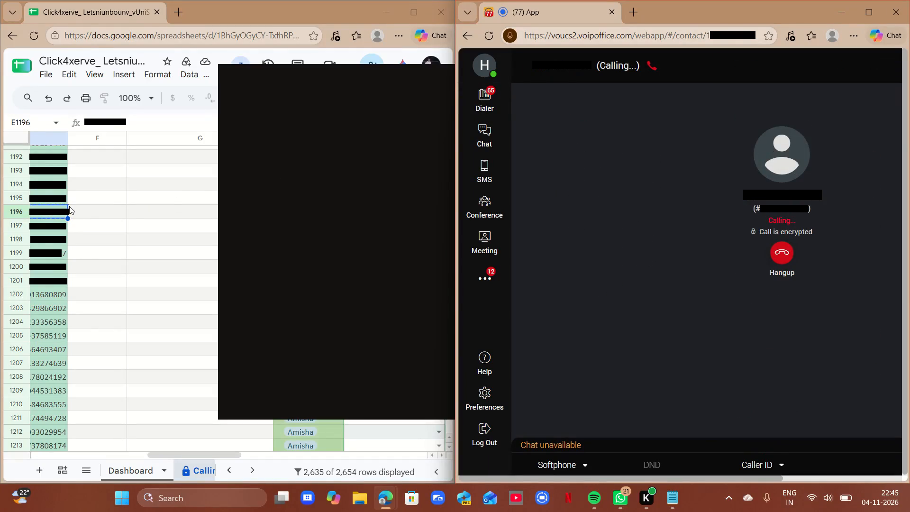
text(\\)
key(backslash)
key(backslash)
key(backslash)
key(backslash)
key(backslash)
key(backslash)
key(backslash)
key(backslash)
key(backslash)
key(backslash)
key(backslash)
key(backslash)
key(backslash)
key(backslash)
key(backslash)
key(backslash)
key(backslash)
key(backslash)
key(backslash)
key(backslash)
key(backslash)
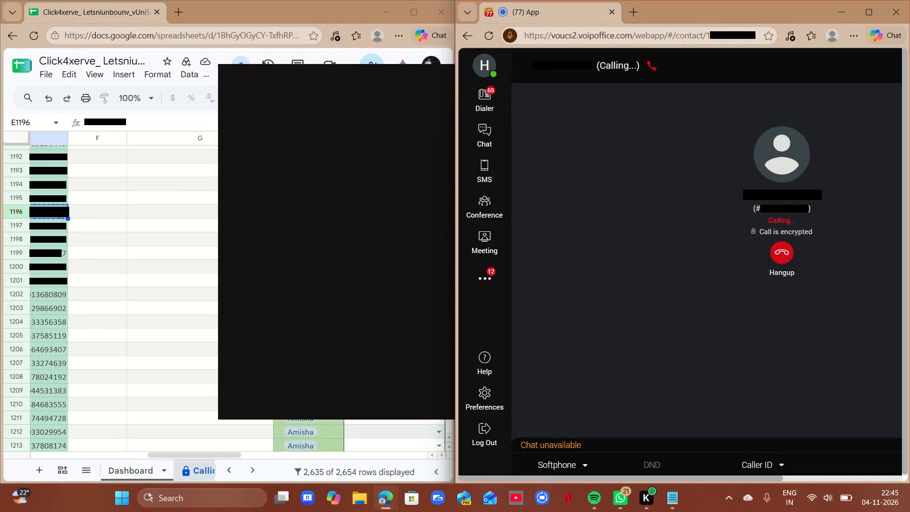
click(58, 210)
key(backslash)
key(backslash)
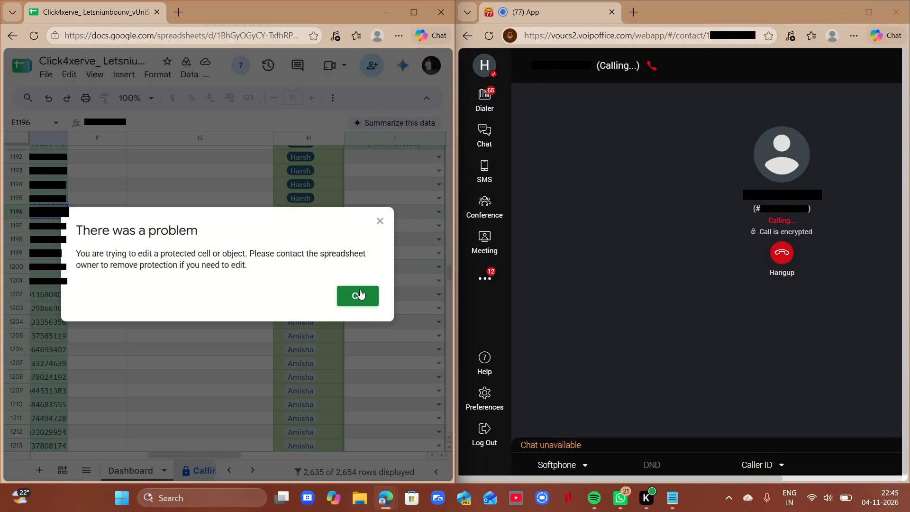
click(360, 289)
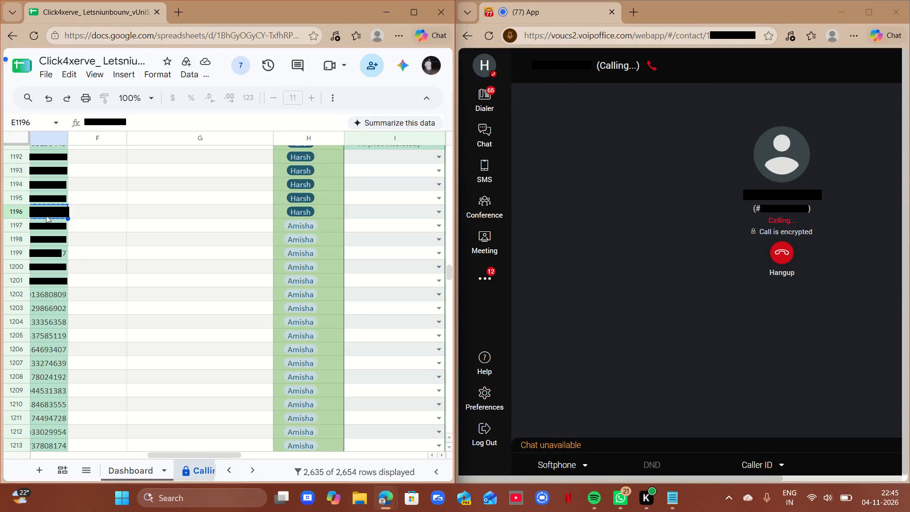
Set the call status in column I of row 1196 to Voicemail.
click(14, 210)
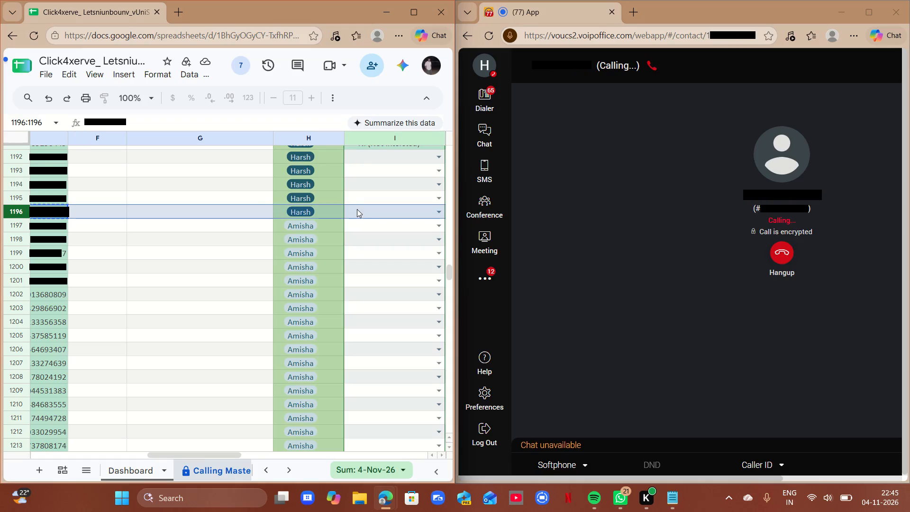
click(359, 210)
key(v)
key(Up)
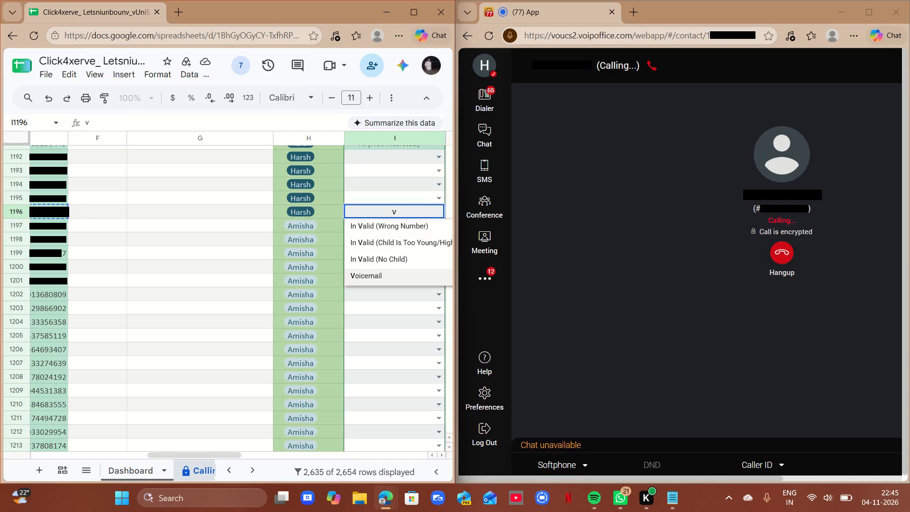
key(Return)
Fill the Voicemail status from row 1196 upward in column I through row 1192.
click(373, 209)
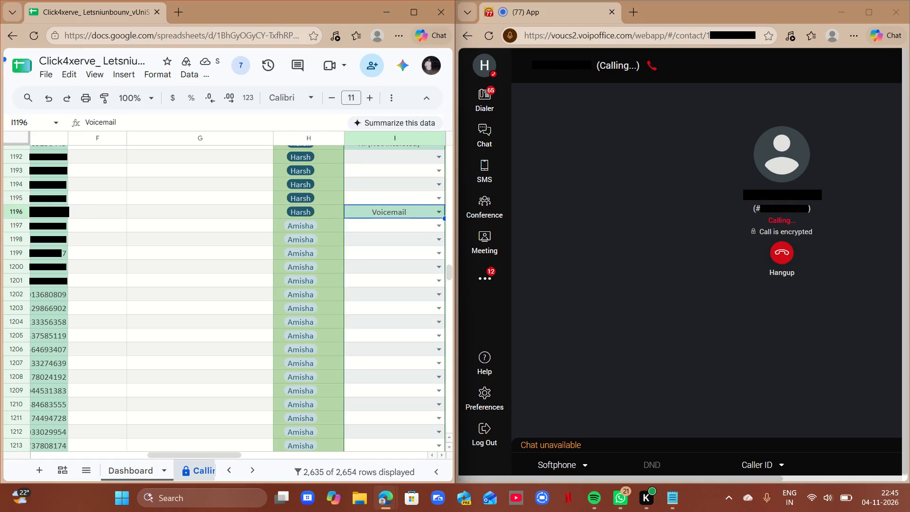
drag(445, 217, 430, 158)
drag(430, 158, 430, 158)
End the current call and dial the phone number of Harsh's Follow Up lead in row 584.
scroll(430, 158, up, 17)
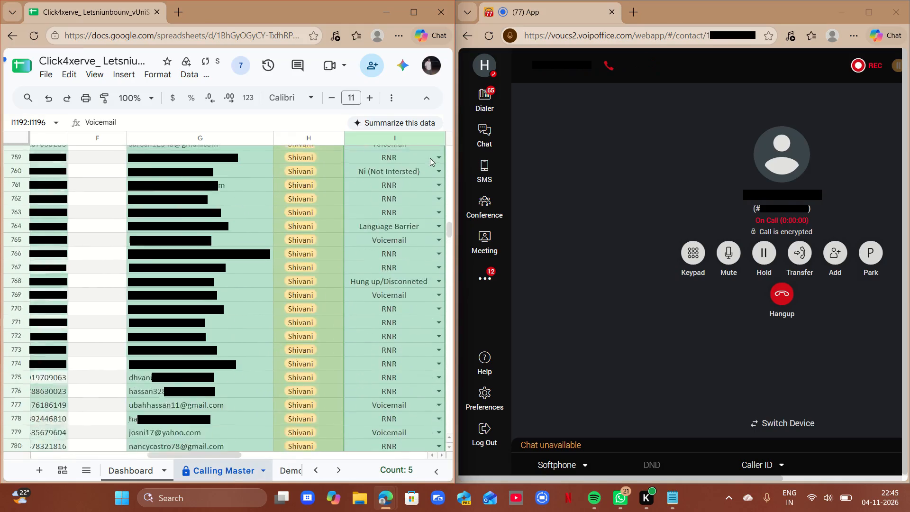
scroll(430, 158, up, 7)
scroll(430, 158, down, 6)
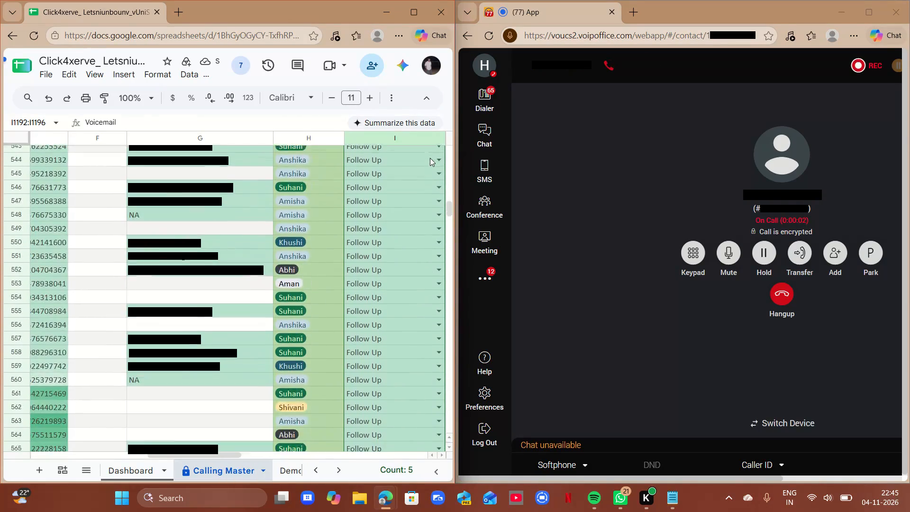
scroll(430, 158, down, 4)
scroll(430, 158, up, 1)
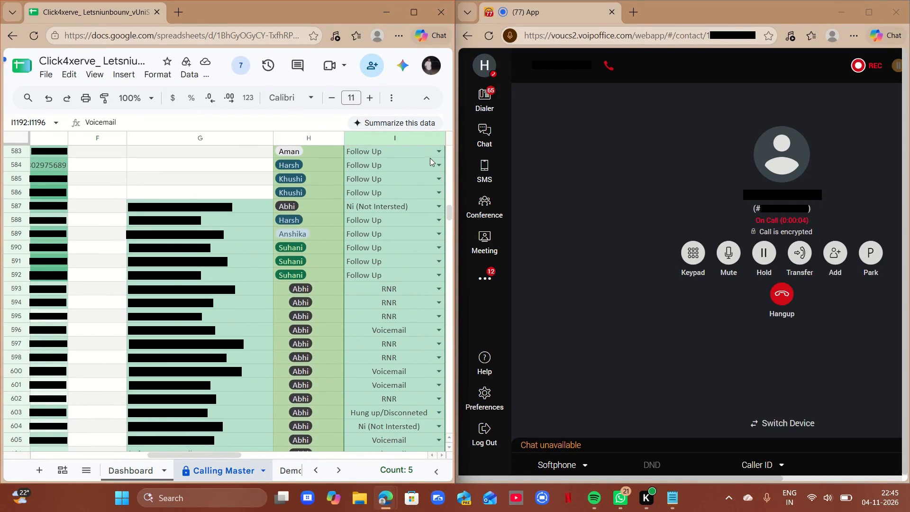
scroll(430, 158, up, 2)
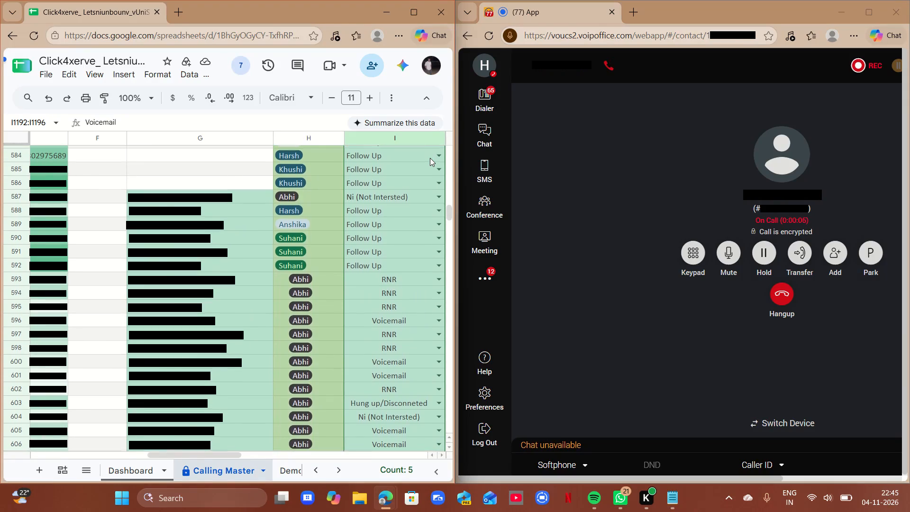
scroll(430, 158, up, 1)
click(791, 287)
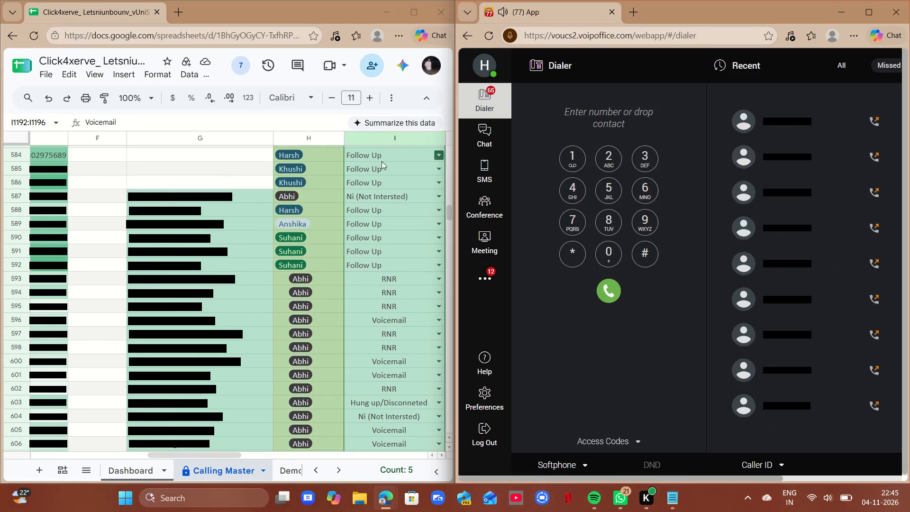
click(55, 157)
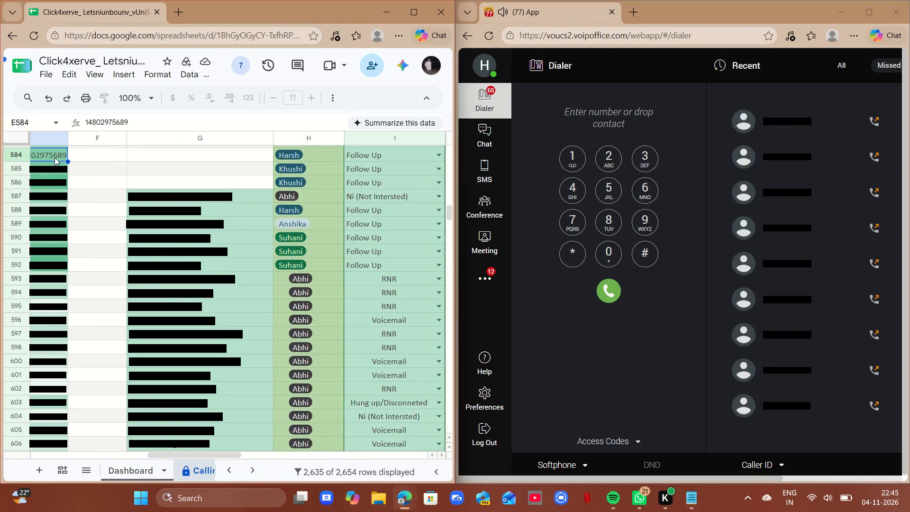
key(ctrl+c)
click(584, 130)
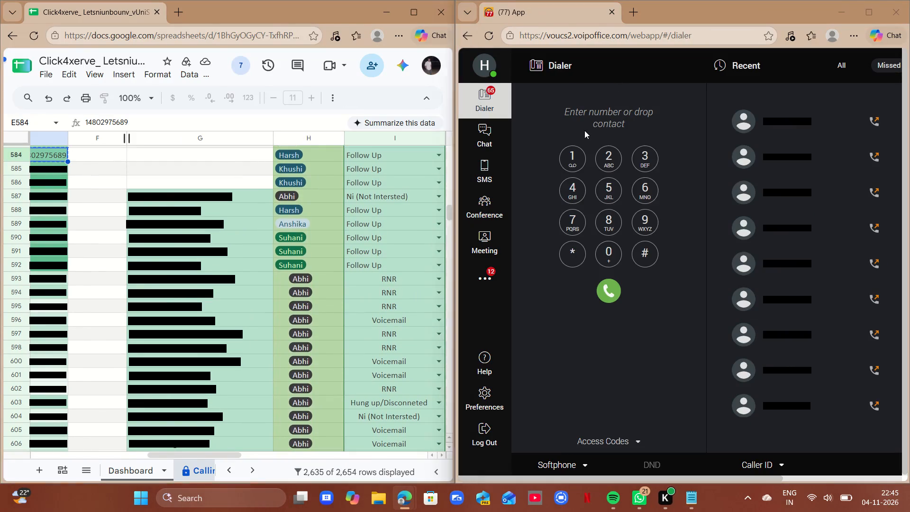
key(ctrl+v)
key(Return)
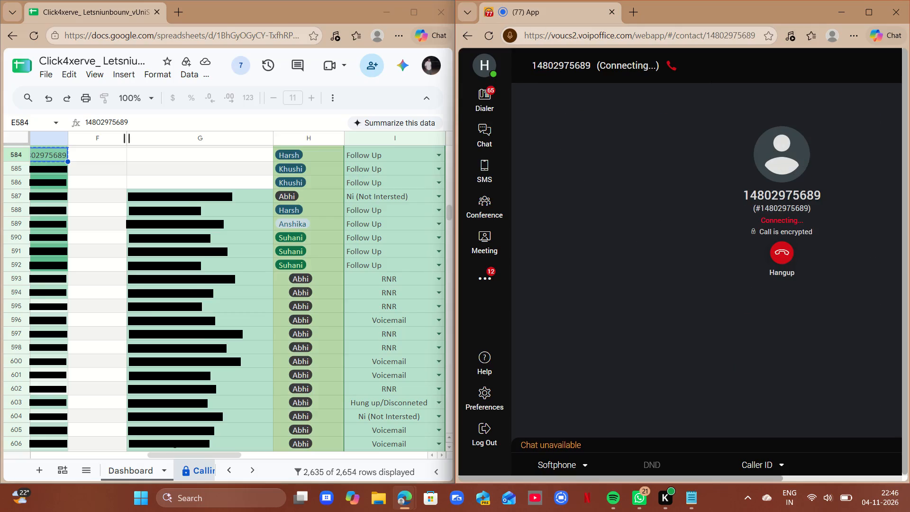
Copy the phone number of Harsh's Follow Up lead in row 588 and check row 584's remark in column J.
click(58, 211)
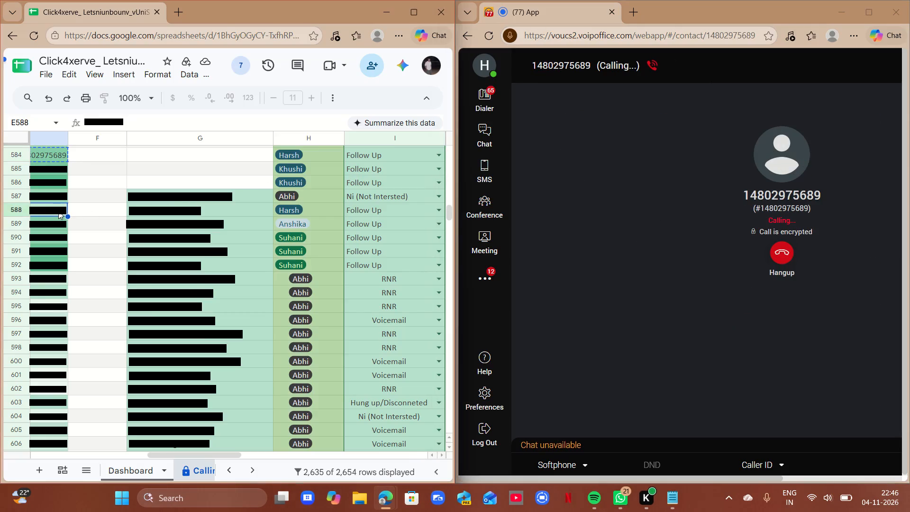
key(ctrl+c)
scroll(58, 211, left, 2)
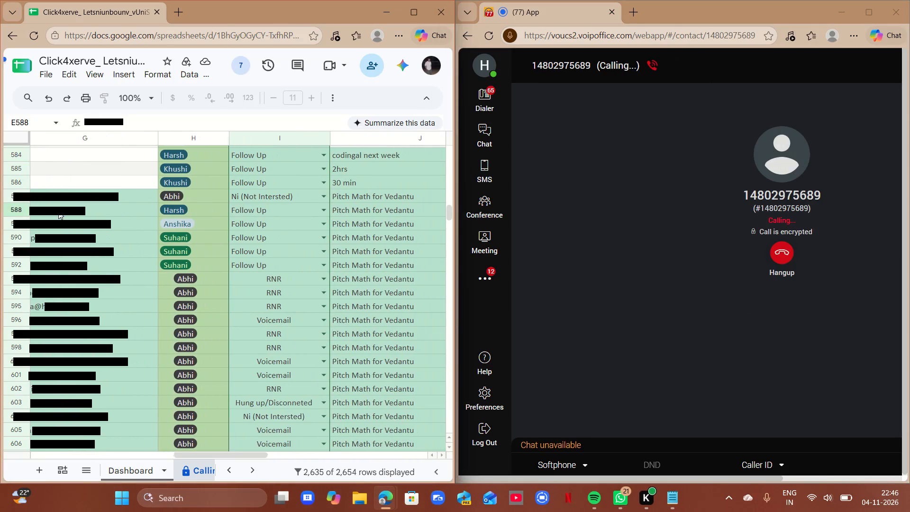
scroll(58, 211, left, 1)
scroll(58, 211, up, 2)
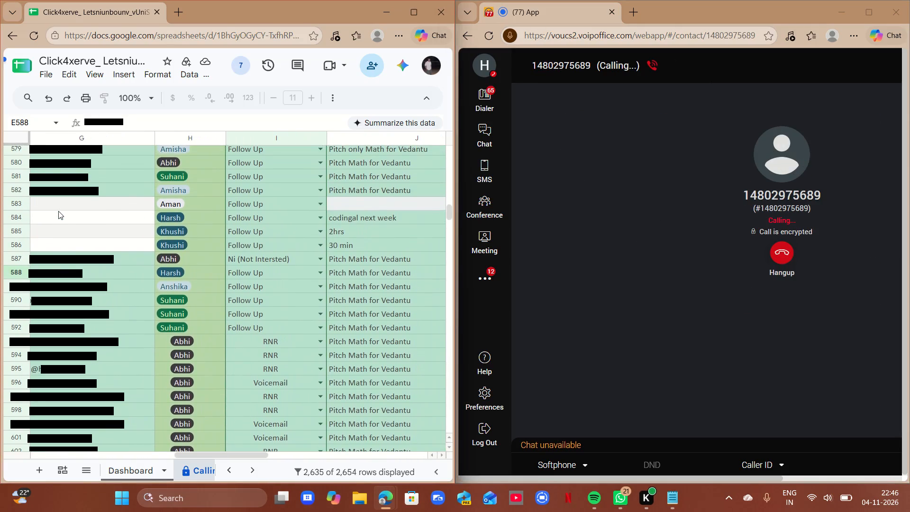
scroll(58, 211, down, 1)
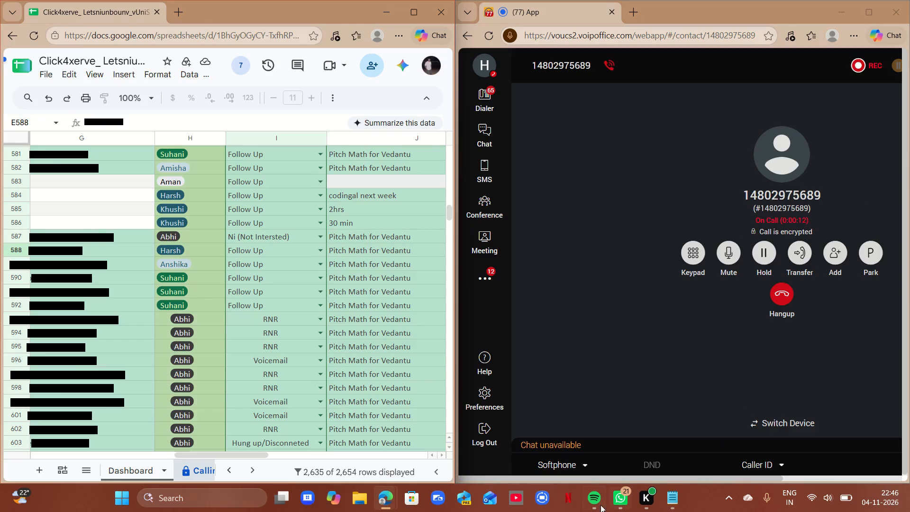
Switch to Notepad and read the Perfect Rebuttal note with responses to customer objections during the call.
click(667, 502)
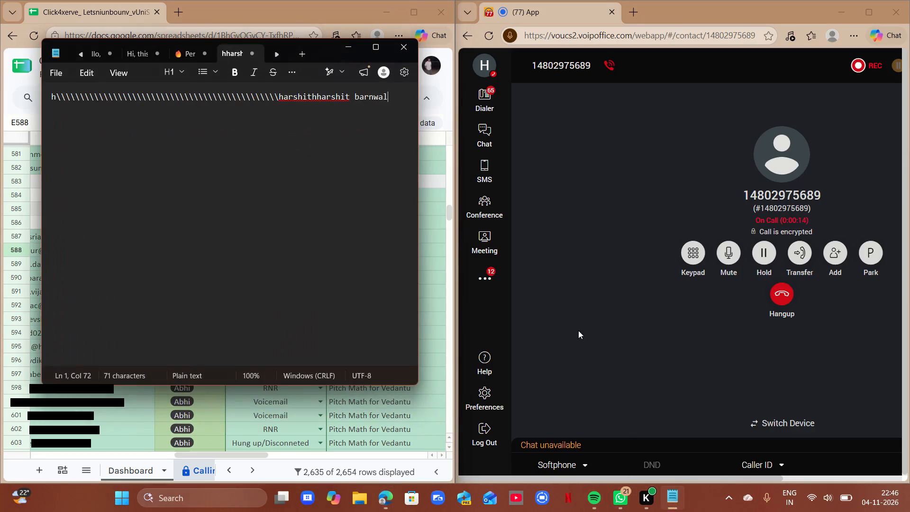
click(183, 52)
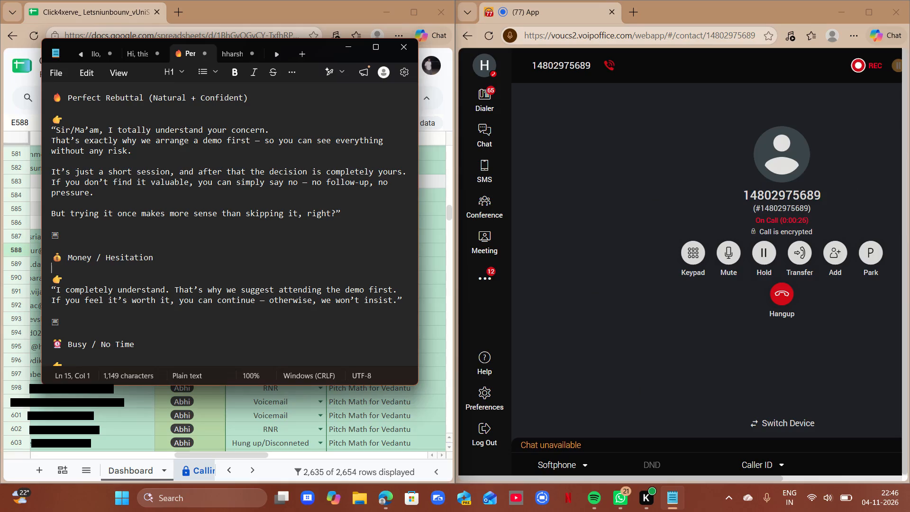
scroll(285, 275, down, 1)
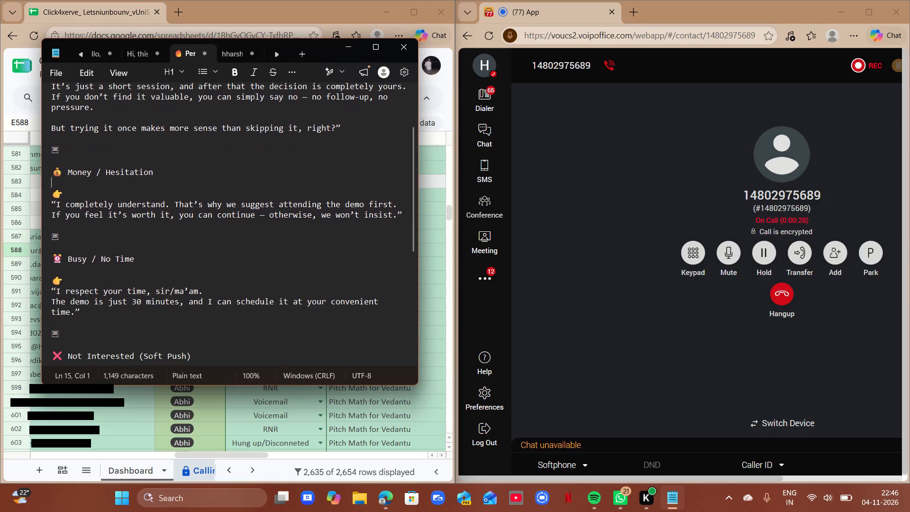
click(343, 46)
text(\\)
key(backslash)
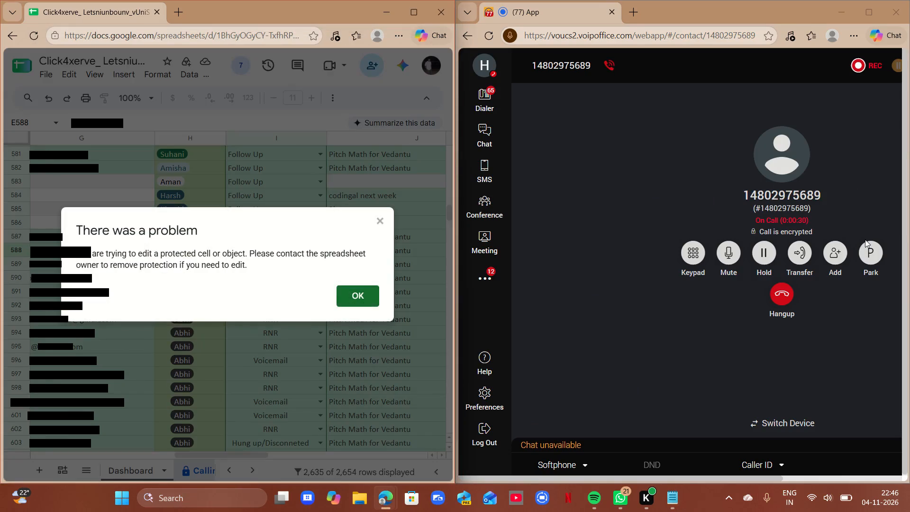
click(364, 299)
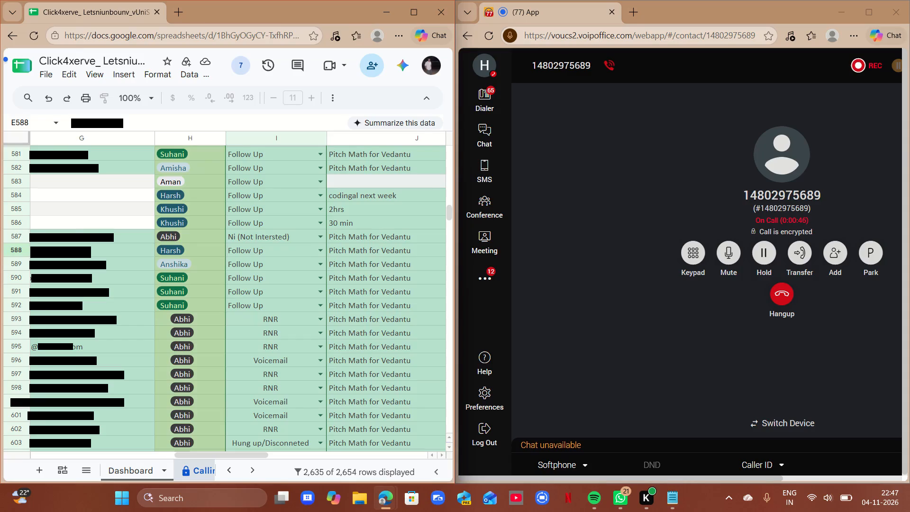
Switch to the Demosheet and examine the scheduled demo entries in rows 224 to 232.
scroll(194, 476, left, 3)
click(194, 476)
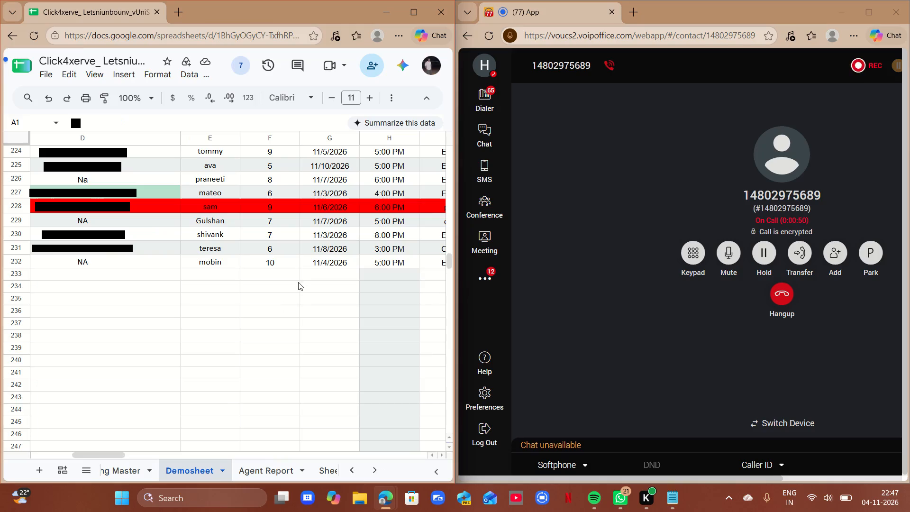
scroll(301, 280, right, 5)
scroll(301, 280, left, 4)
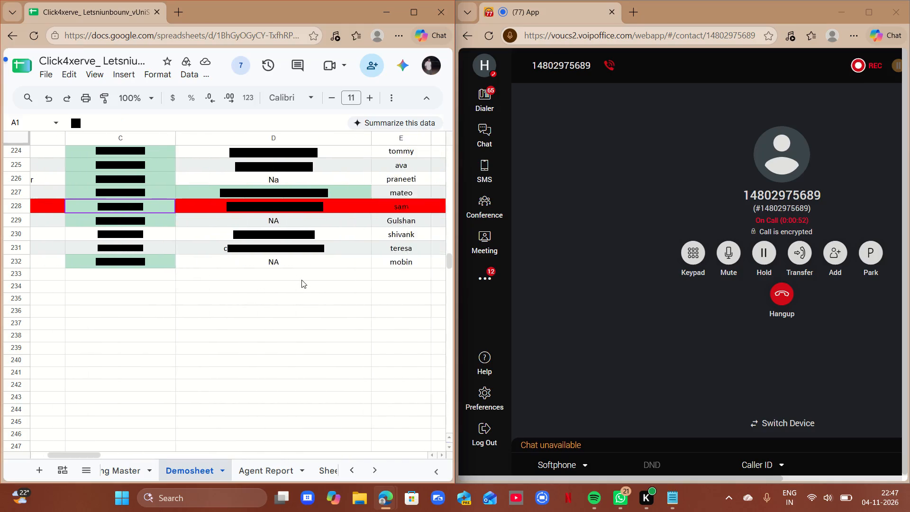
scroll(301, 280, left, 1)
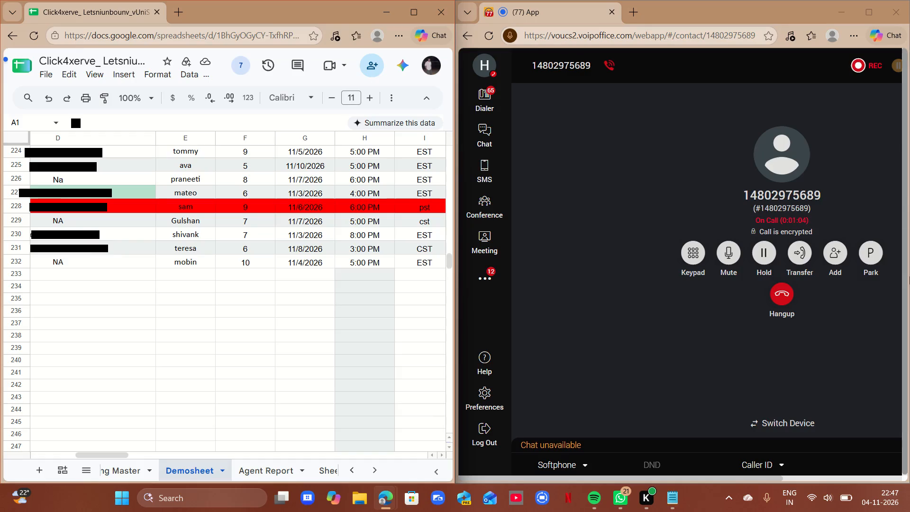
scroll(173, 357, right, 8)
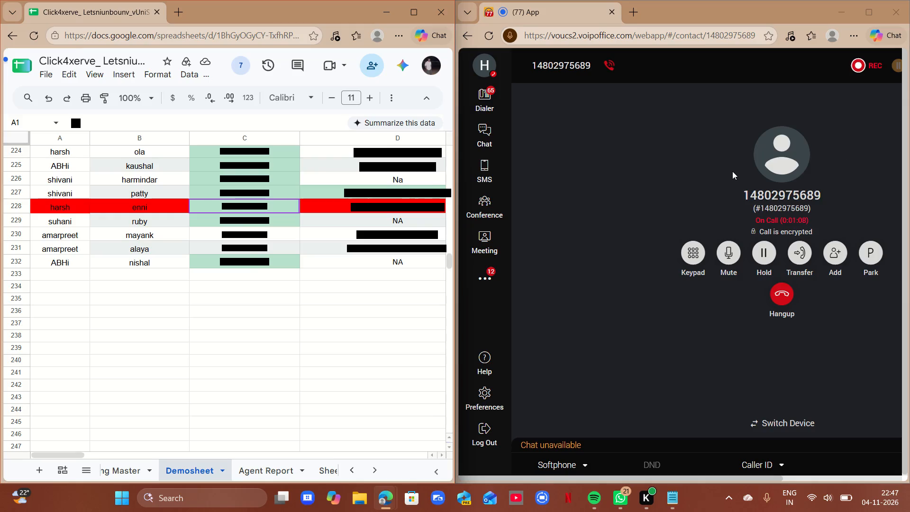
End the current call and dial the copied phone number of the row 588 lead.
click(786, 299)
click(596, 101)
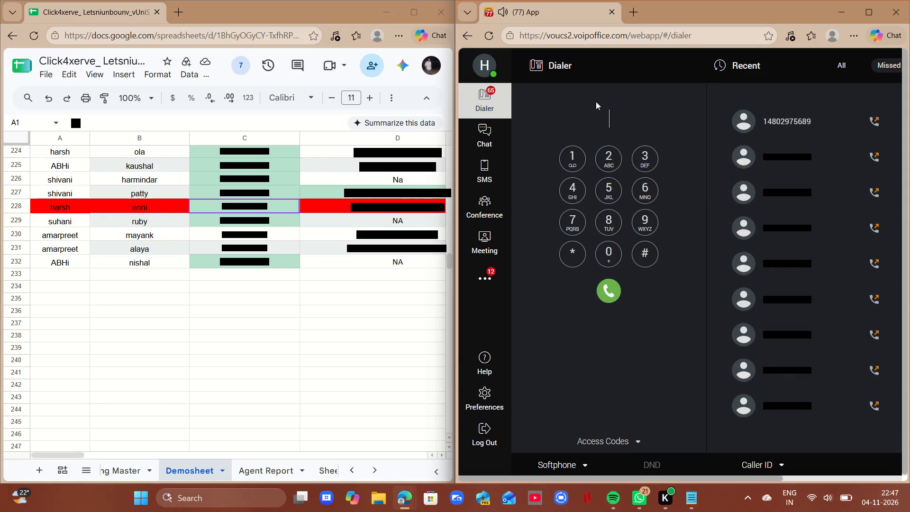
key(ctrl+v)
key(Return)
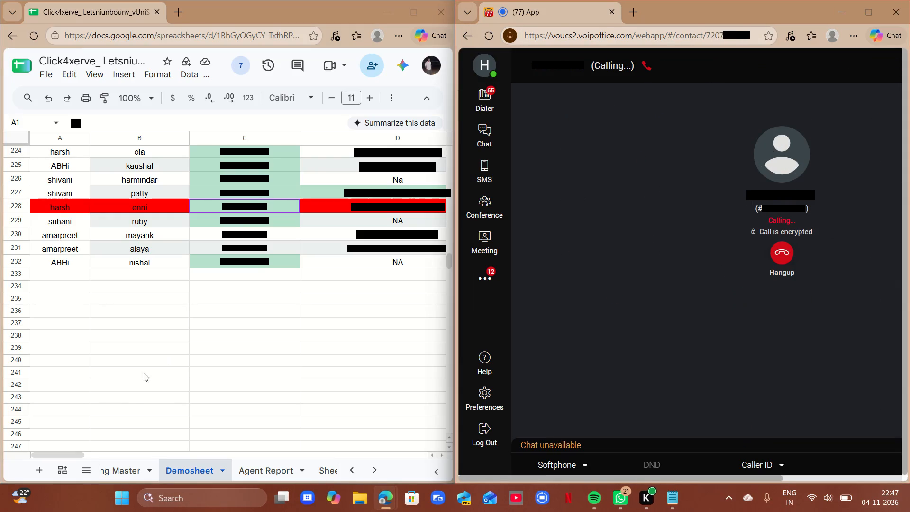
Return to the Calling Master sheet and set row 584's status in column I to Ni (Not Intersted).
click(122, 475)
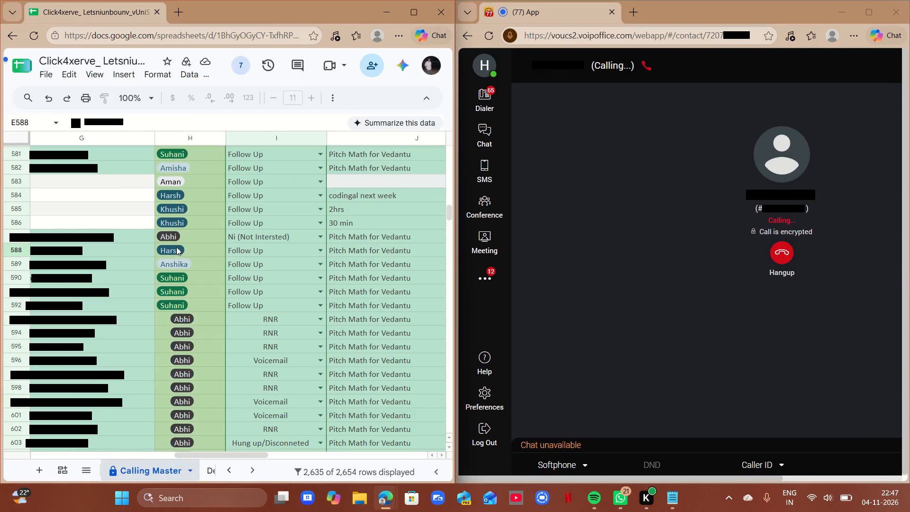
click(255, 197)
key(n)
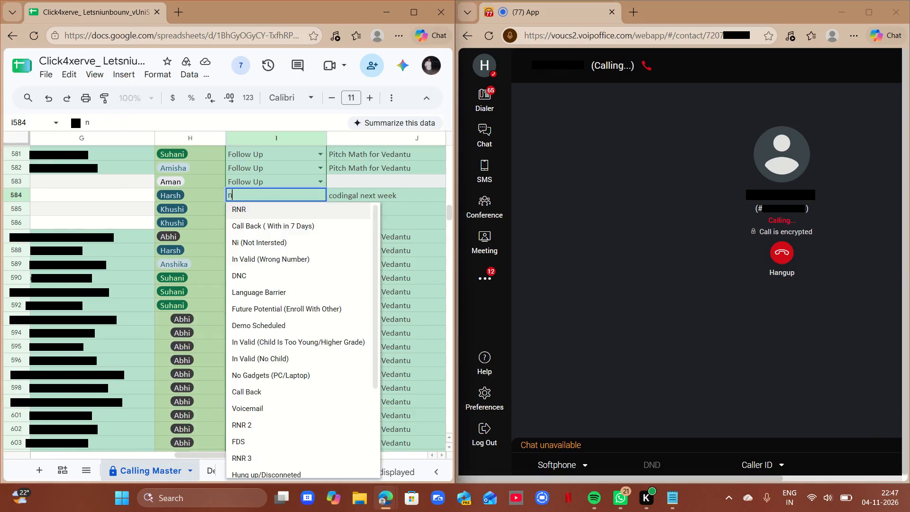
key(Return)
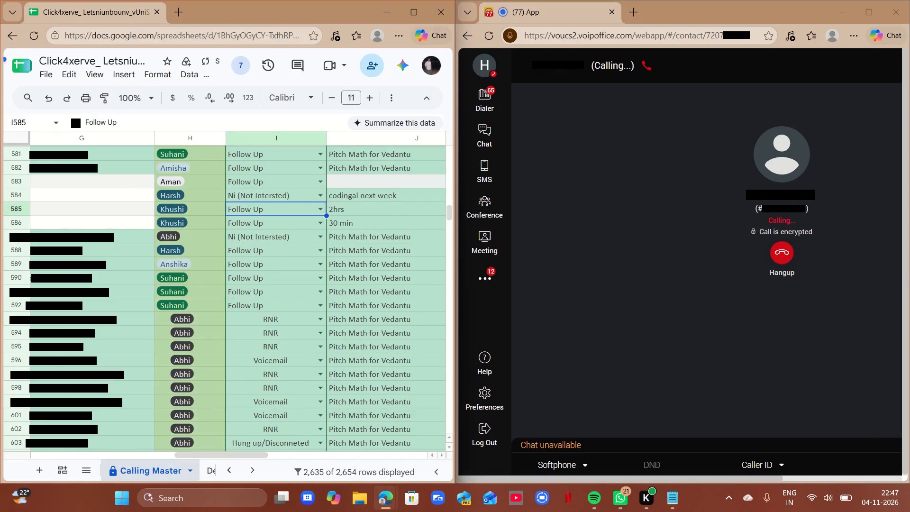
Look through the agents and call statuses below Harsh's row 588 lead in the Calling Master sheet while the call connects.
click(237, 246)
scroll(237, 246, right, 2)
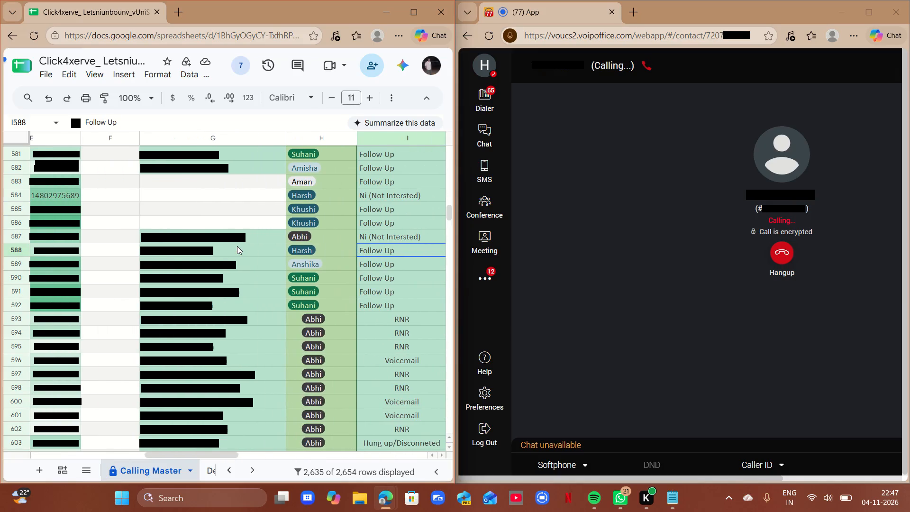
scroll(237, 246, right, 1)
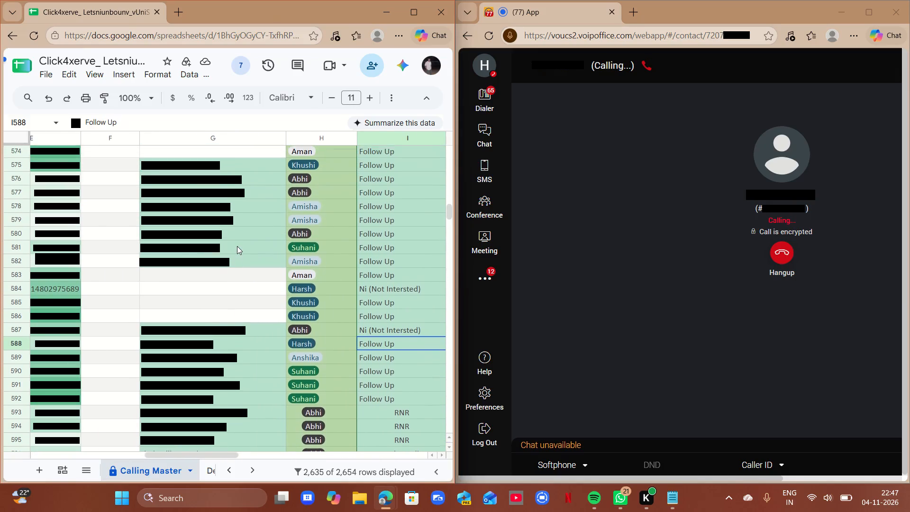
scroll(237, 246, right, 1)
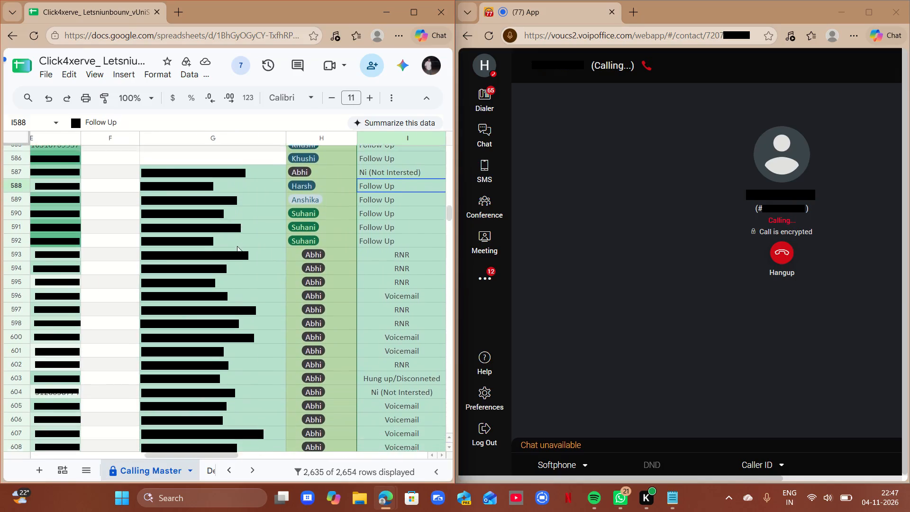
scroll(237, 246, right, 1)
scroll(237, 246, up, 2)
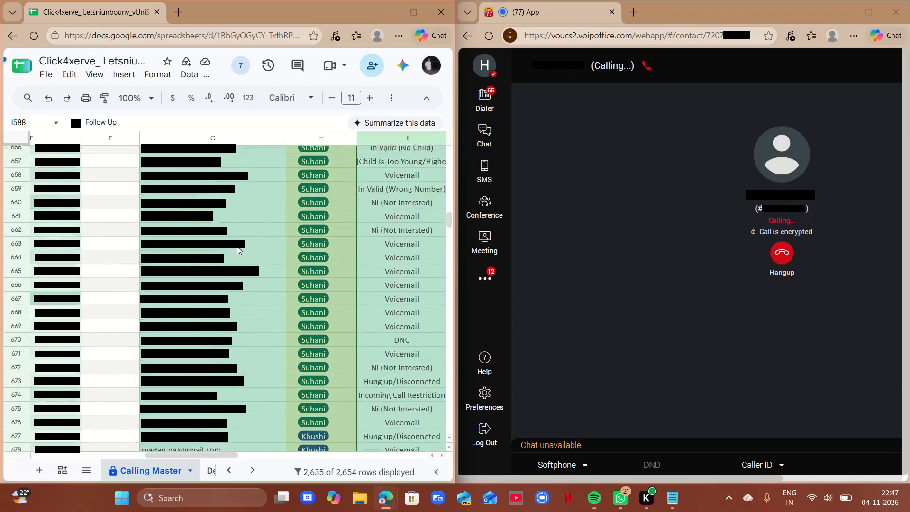
scroll(237, 246, up, 7)
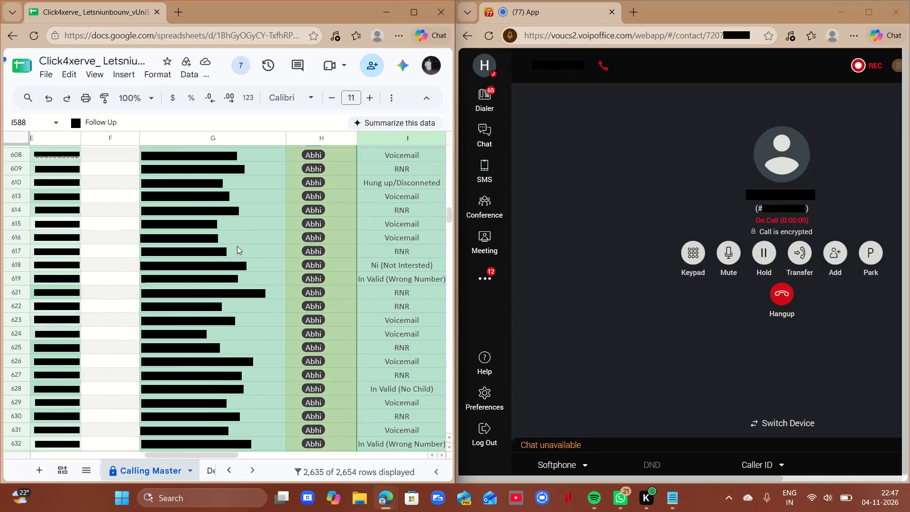
scroll(237, 246, up, 3)
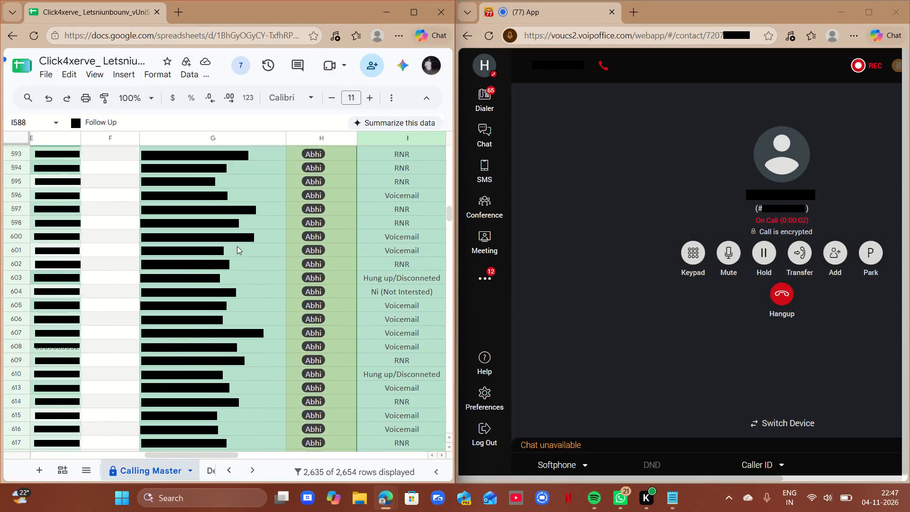
scroll(237, 246, up, 1)
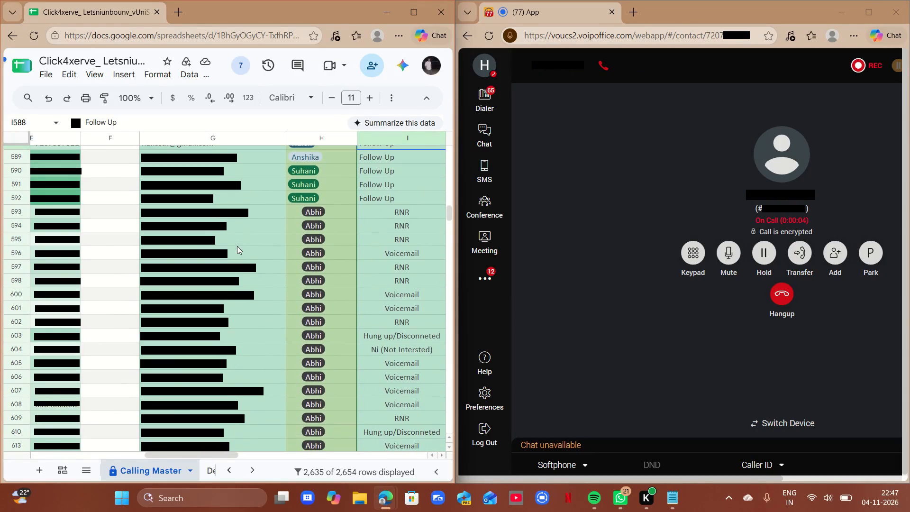
End the current call, copy the row 590 lead's phone number from column E and dial it.
click(782, 290)
click(74, 171)
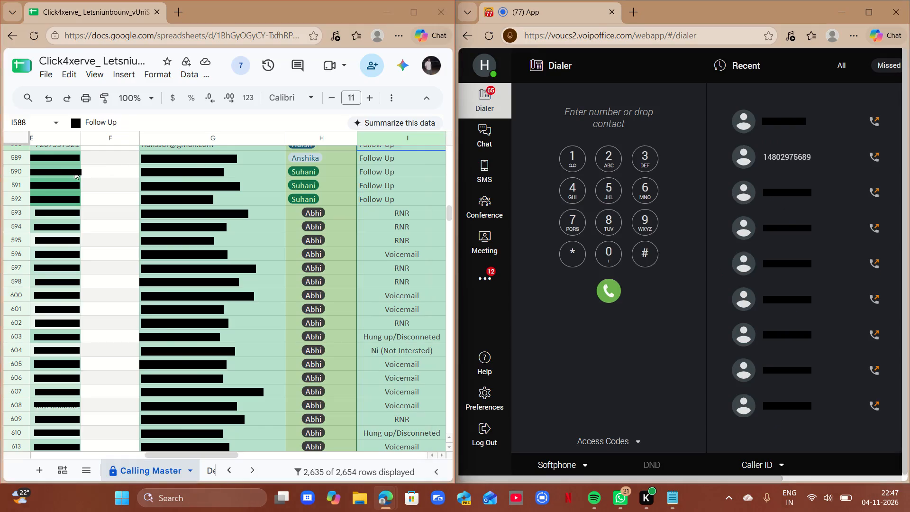
key(ctrl+backslash)
key(ctrl+c)
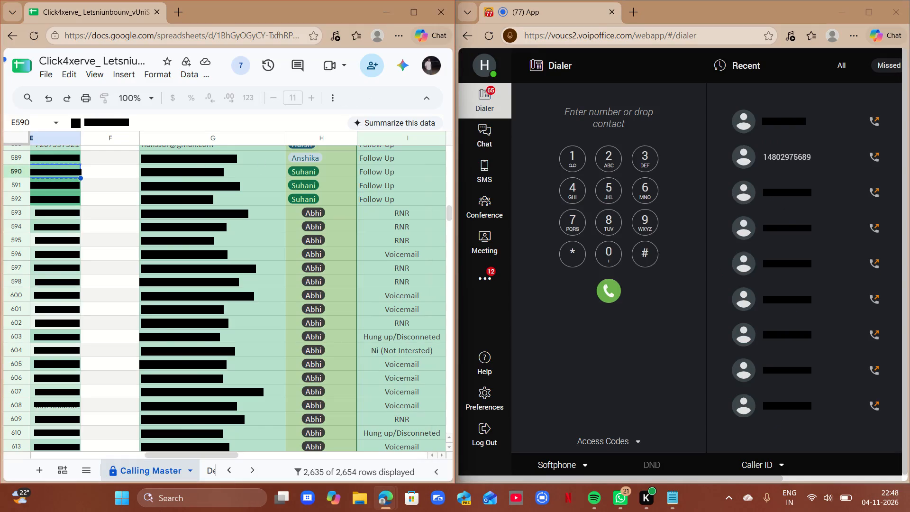
click(591, 119)
key(ctrl+v)
key(Return)
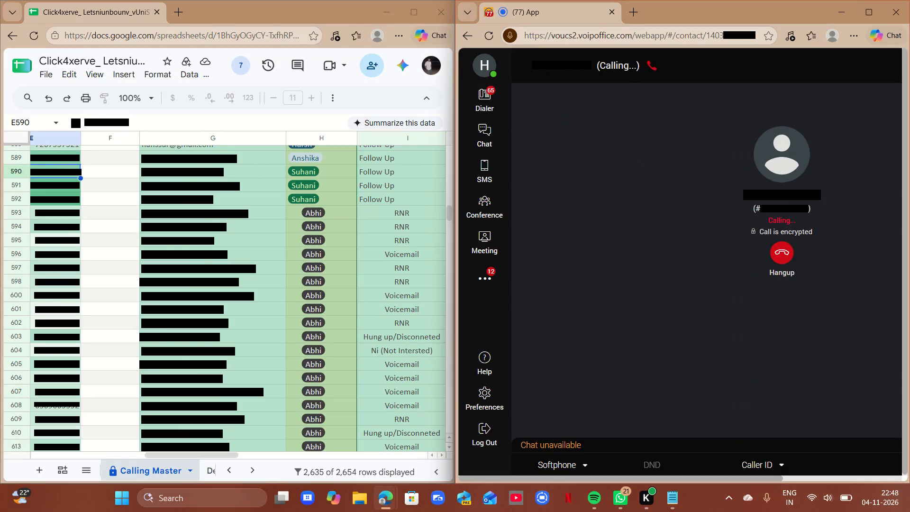
Copy the phone number of the row 591 lead from column E.
click(59, 183)
key(ctrl+c)
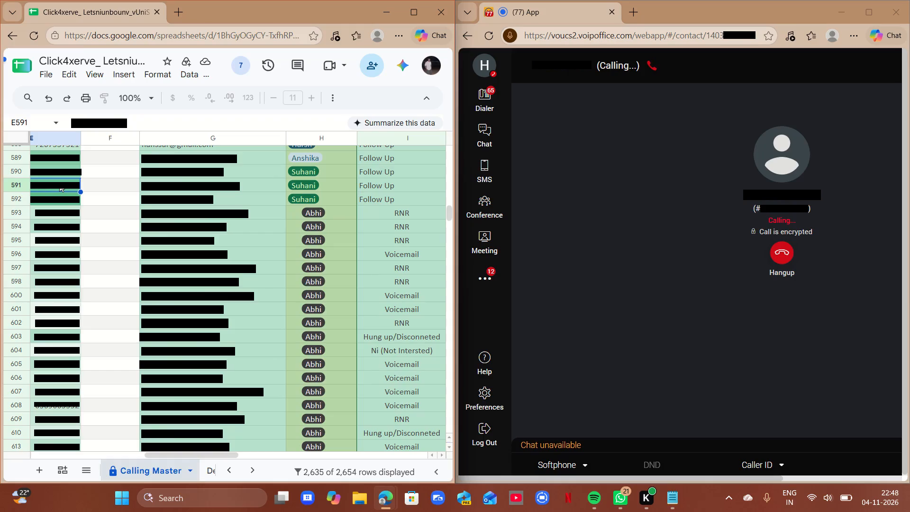
Check the column K remarks for rows 590 to 592 and look further down the sheet for leads assigned to Harsh.
scroll(59, 183, left, 3)
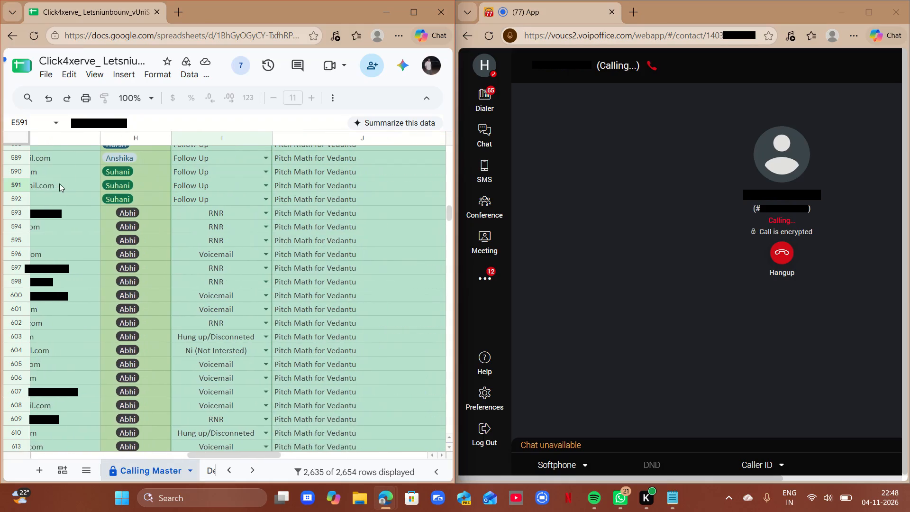
scroll(59, 183, left, 3)
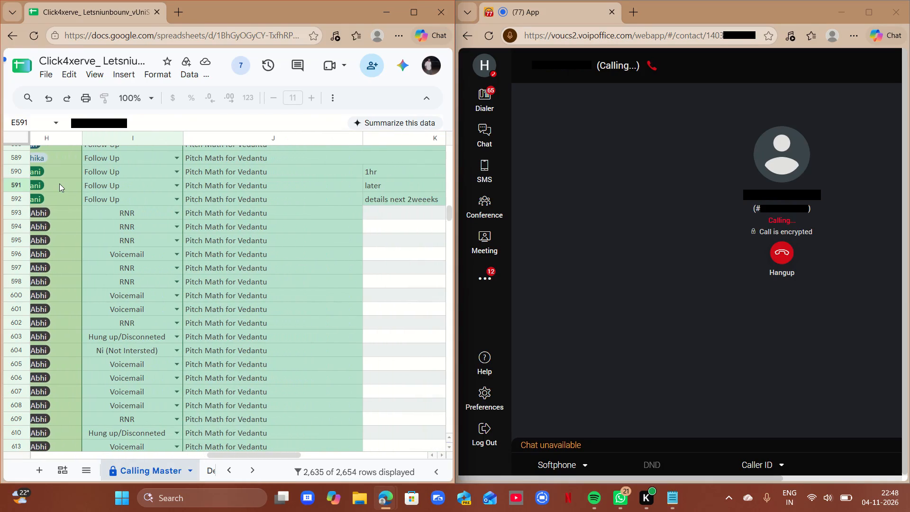
scroll(59, 183, right, 5)
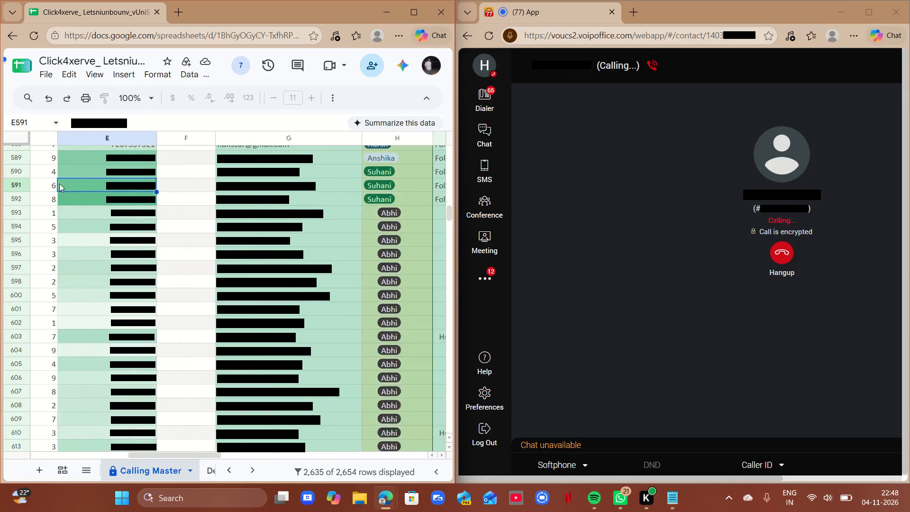
scroll(59, 183, down, 6)
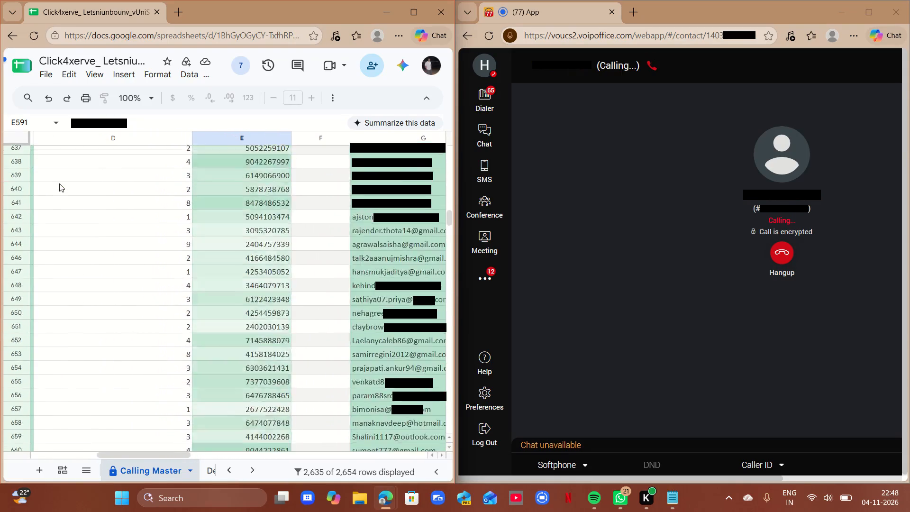
scroll(59, 183, down, 12)
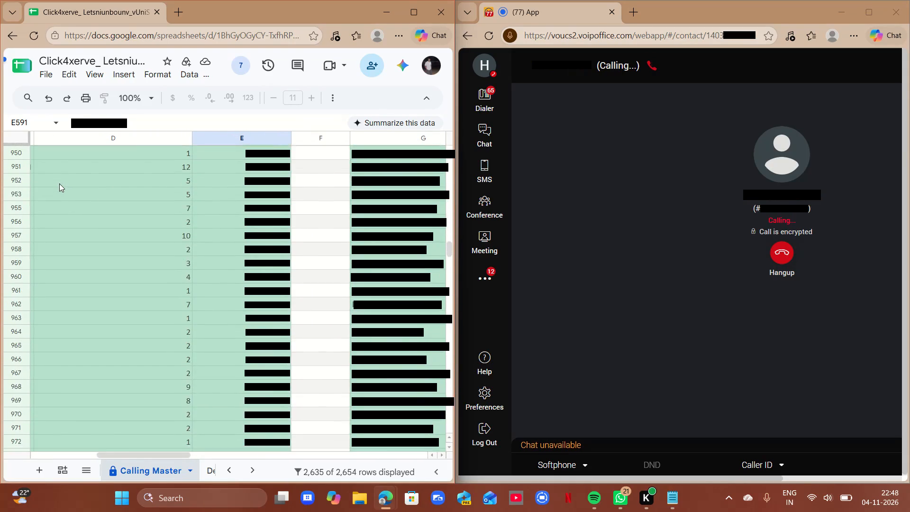
scroll(59, 183, left, 2)
scroll(59, 183, down, 5)
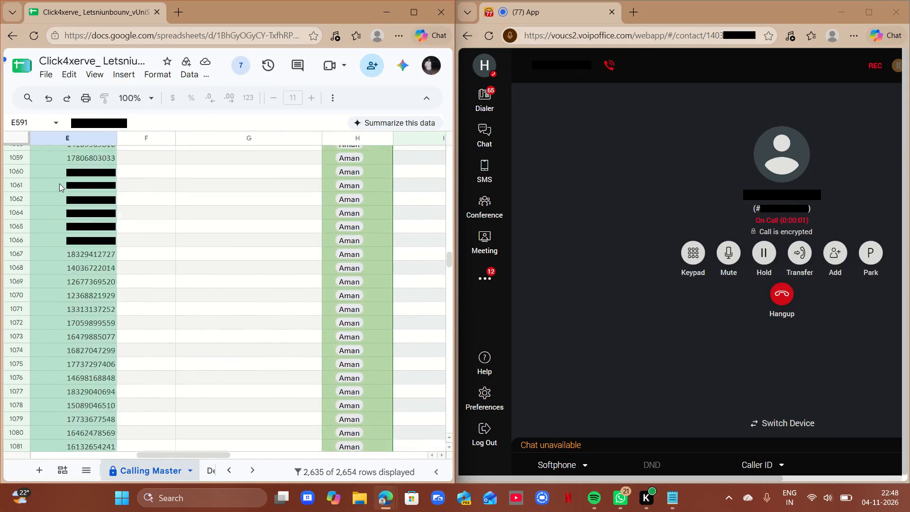
scroll(59, 183, down, 4)
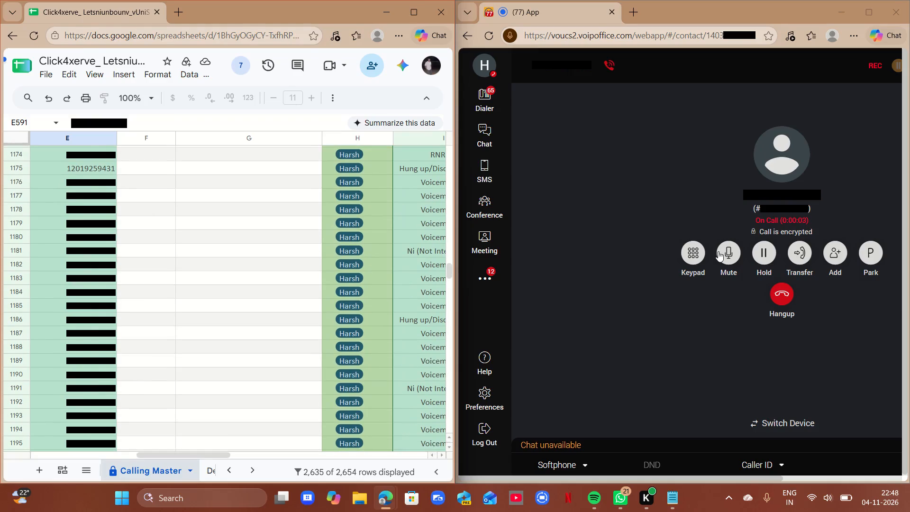
End the current call and dial the copied phone number of the row 591 lead.
click(779, 295)
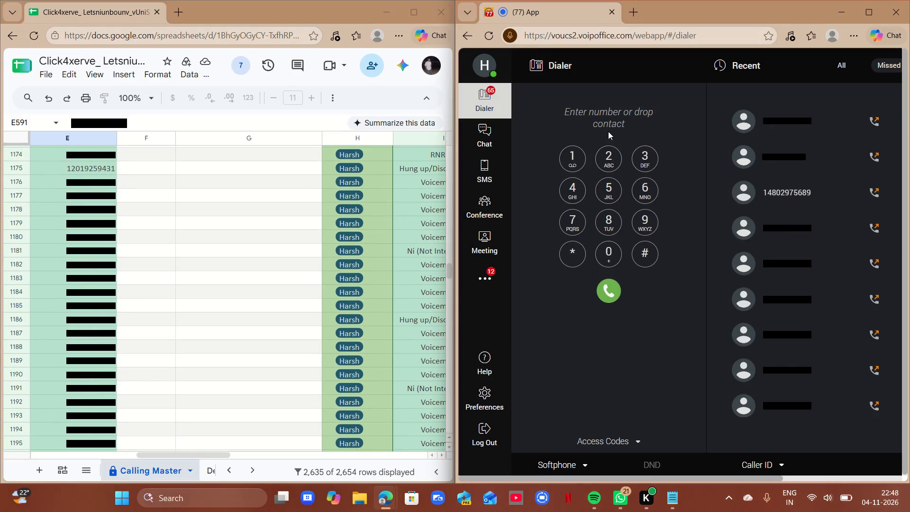
click(608, 131)
key(ctrl+v)
key(backslash)
key(Return)
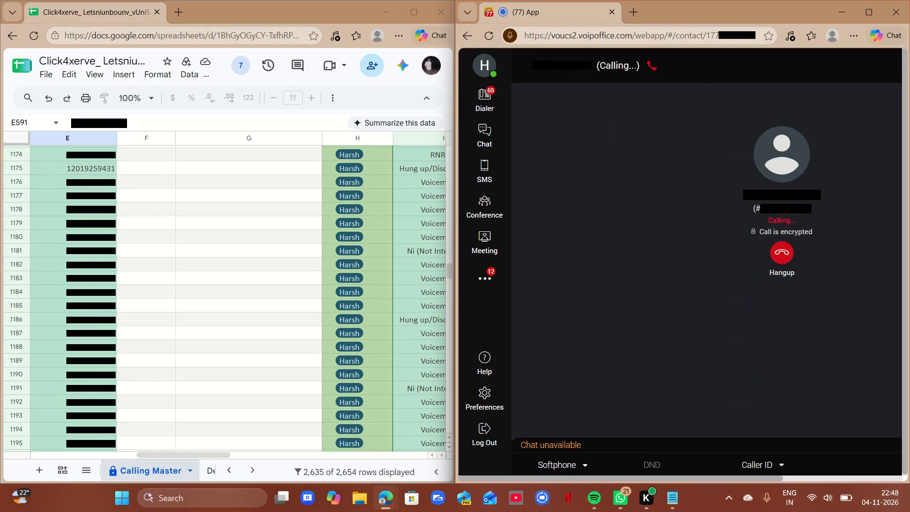
key(backslash)
Find Harsh's block of leads without a status starting at row 1496 and copy the row 1496 phone number.
scroll(256, 229, down, 10)
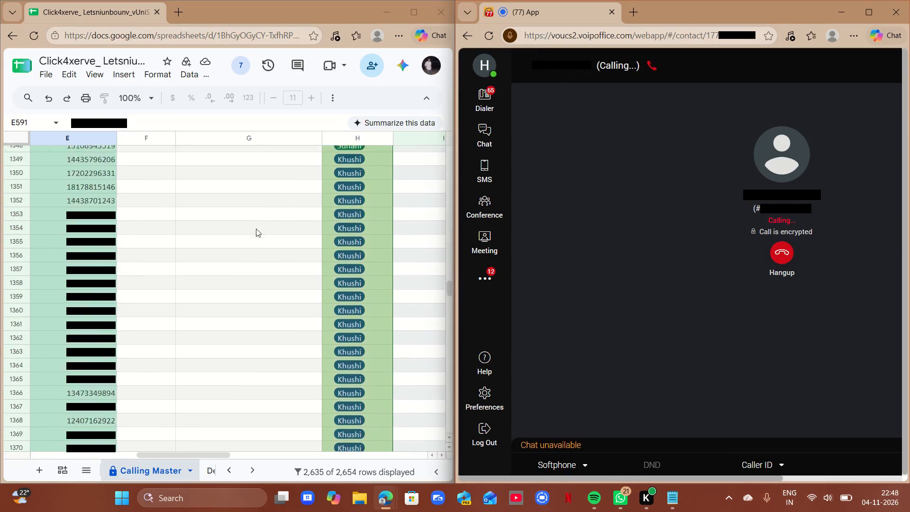
scroll(256, 229, down, 5)
scroll(256, 229, up, 1)
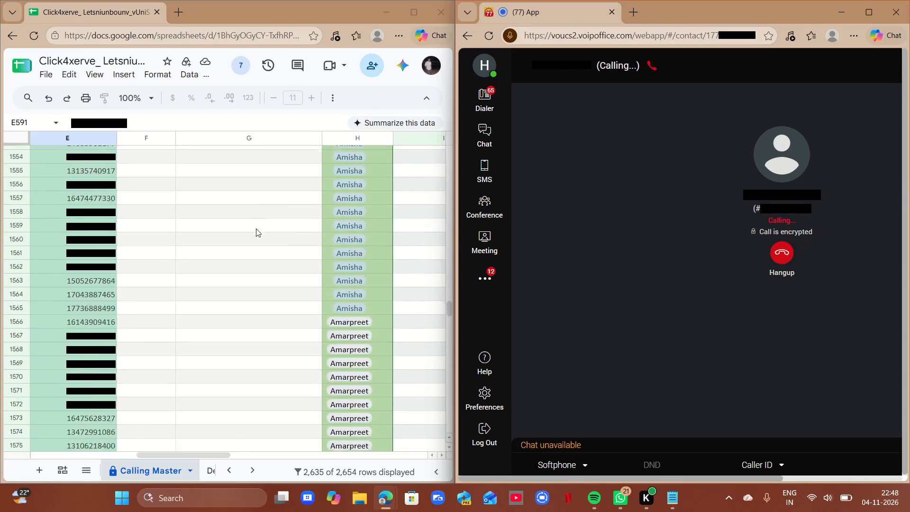
scroll(256, 229, up, 1)
scroll(256, 229, down, 1)
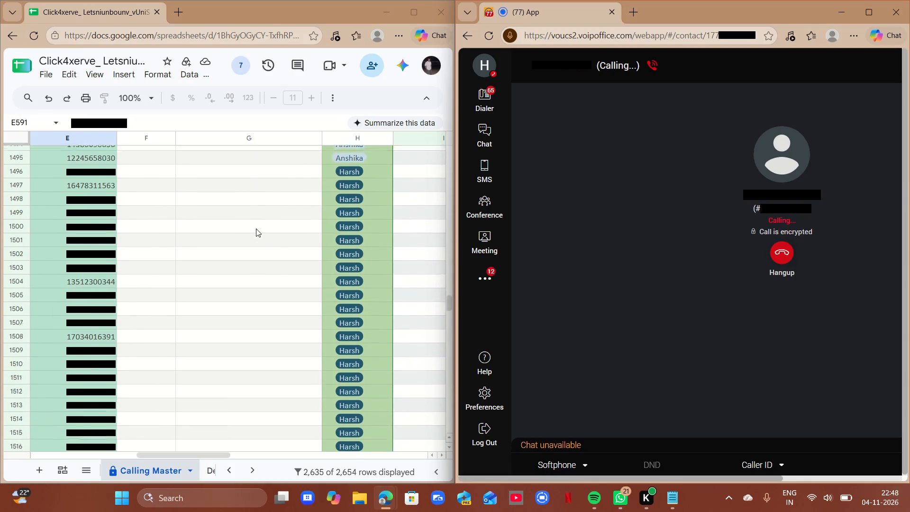
scroll(256, 229, down, 2)
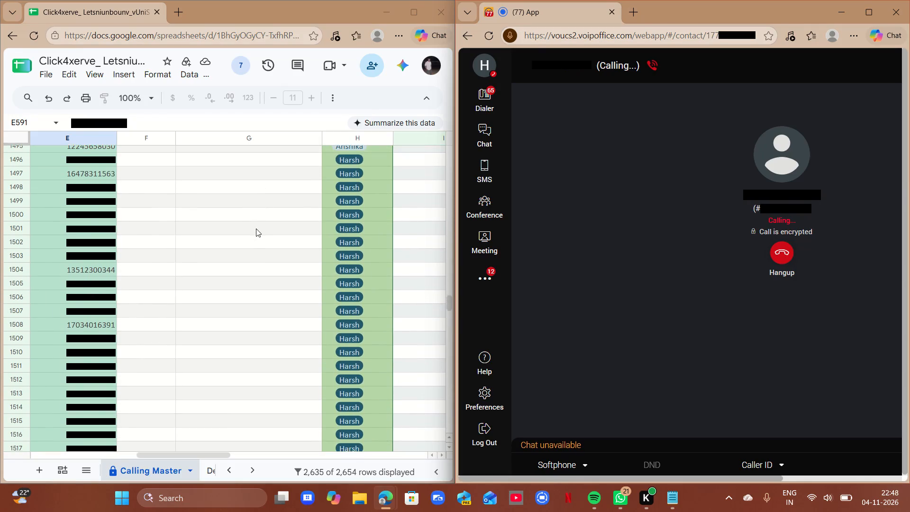
scroll(256, 229, down, 1)
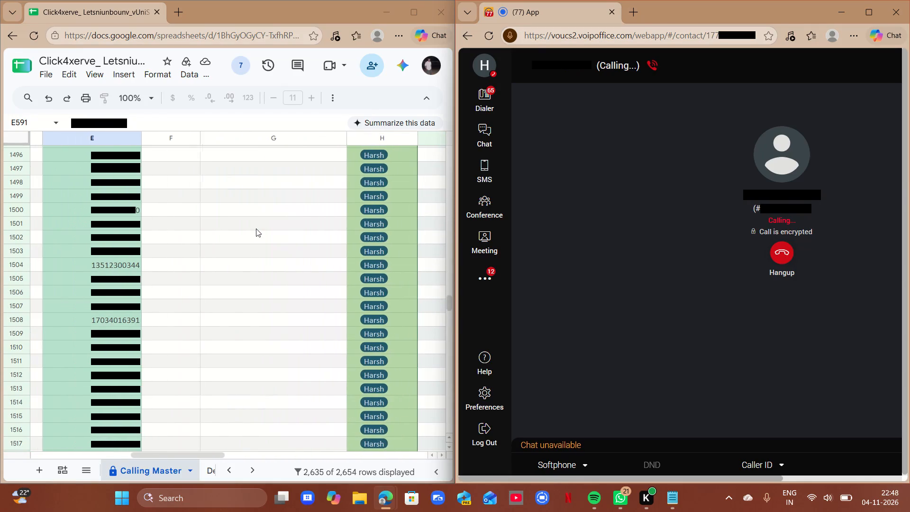
scroll(256, 229, down, 1)
click(121, 162)
key(ctrl+backslash)
key(ctrl+c)
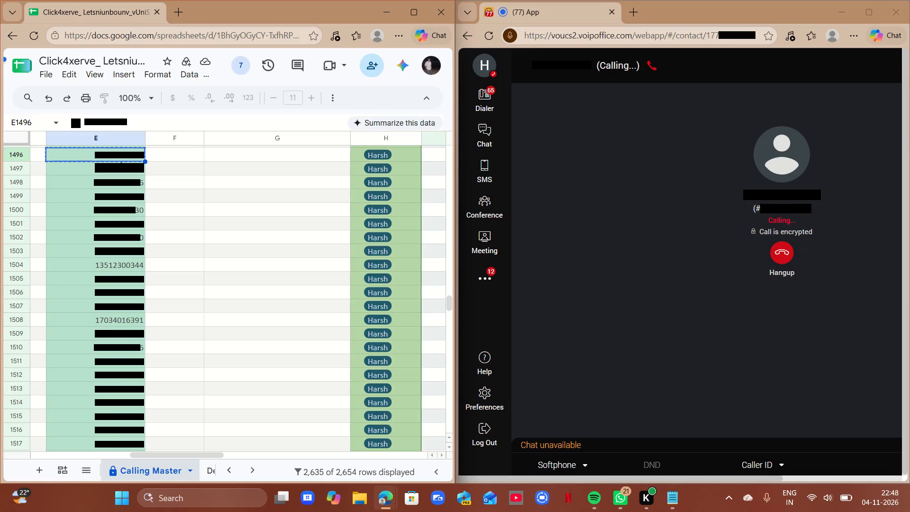
View the Dashboard of agent lead figures and the Demosheet entries, and return to the Calling Master sheet.
scroll(126, 472, right, 2)
click(126, 472)
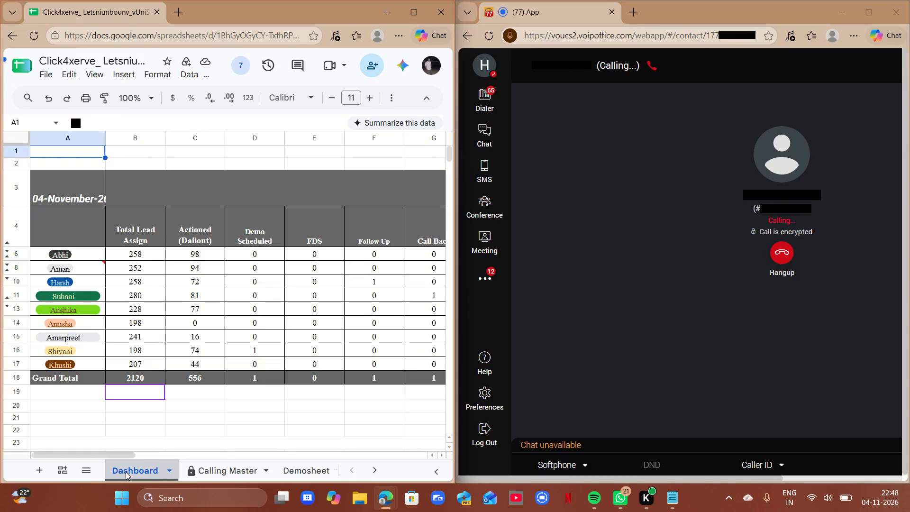
click(289, 467)
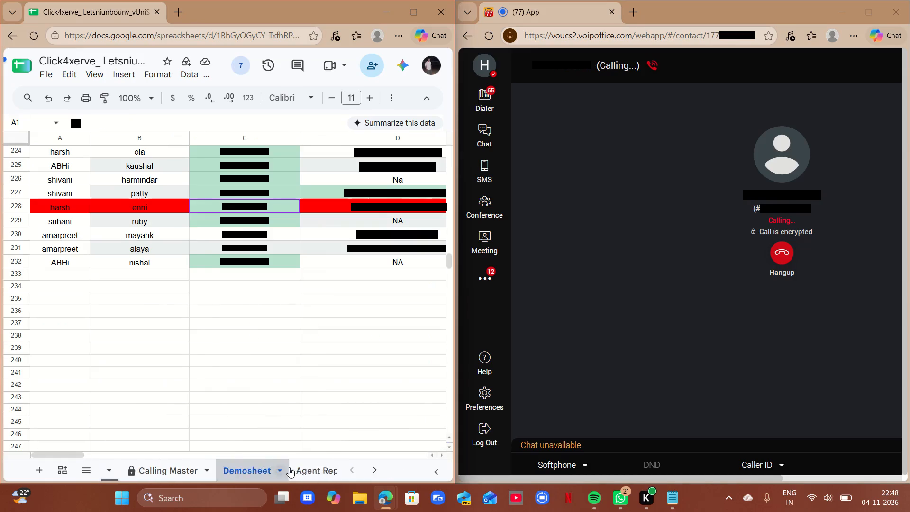
click(163, 467)
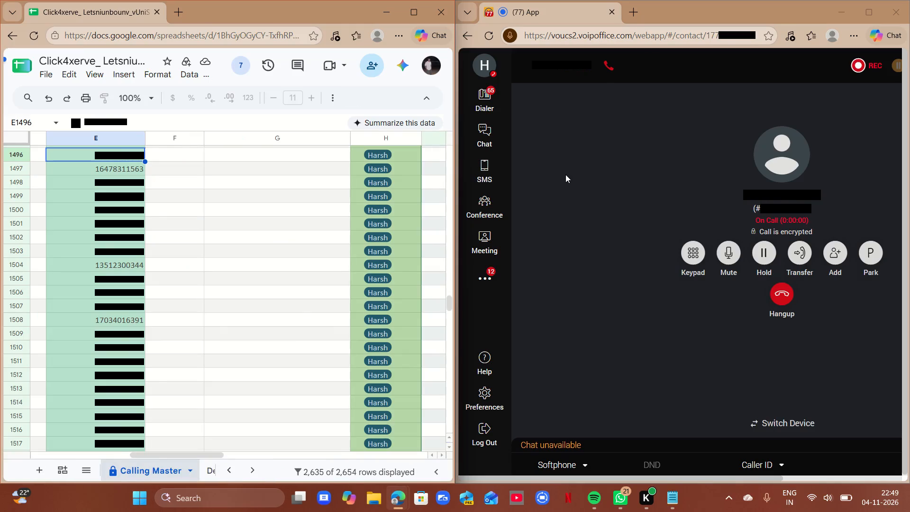
End the current call and dial the copied phone number of the row 1496 lead.
click(780, 286)
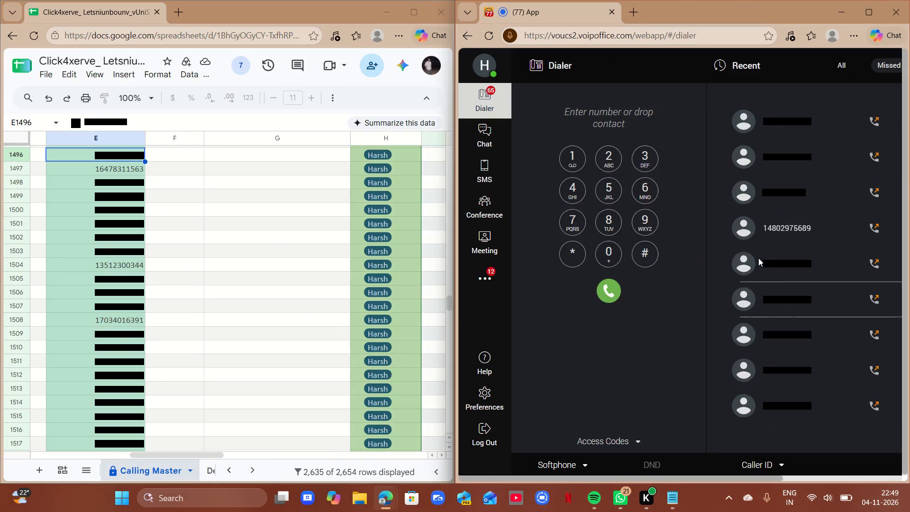
click(601, 116)
key(ctrl+v)
key(ctrl+backslash)
key(Return)
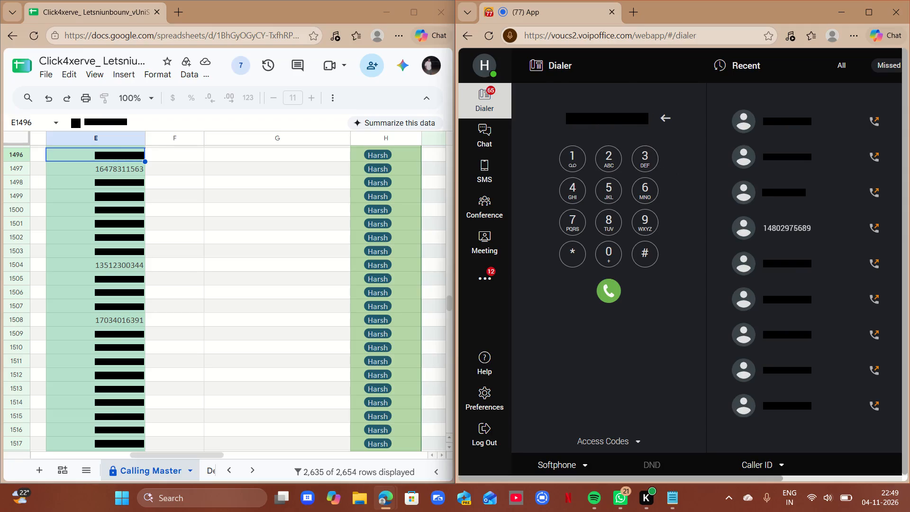
Copy the phone number of Harsh's row 1497 lead from column E.
click(127, 170)
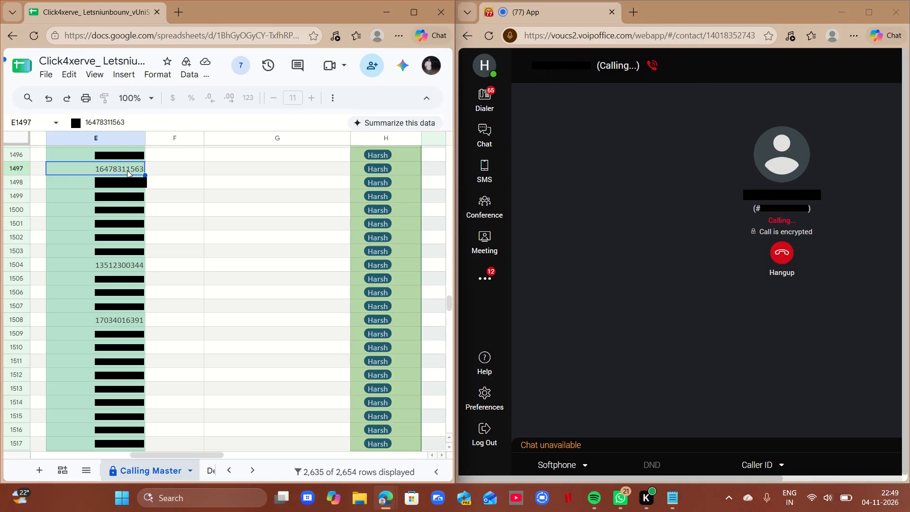
key(ctrl+c)
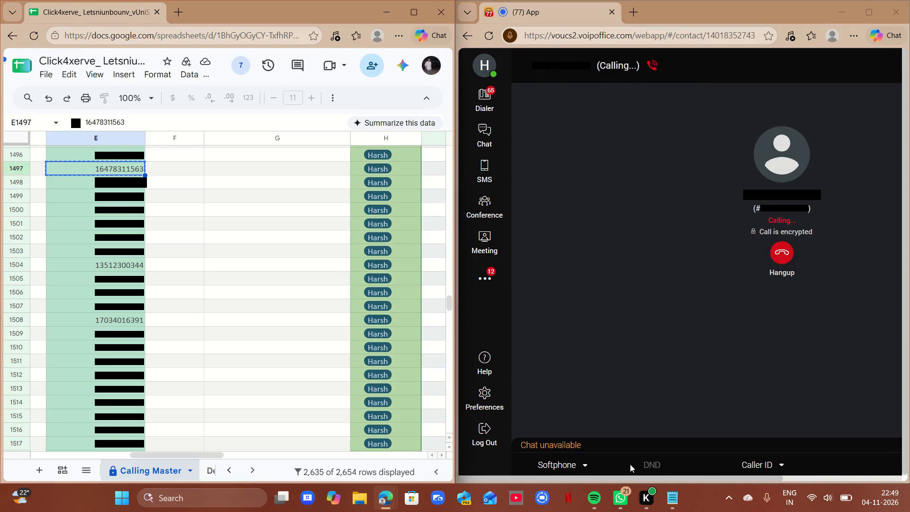
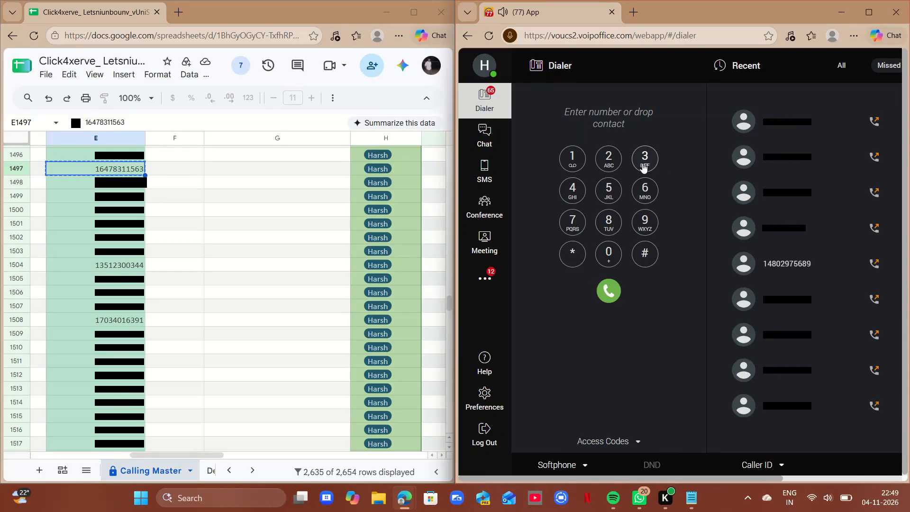
Dial the copied phone number of the row 1497 lead.
click(619, 121)
key(ctrl+v)
key(Return)
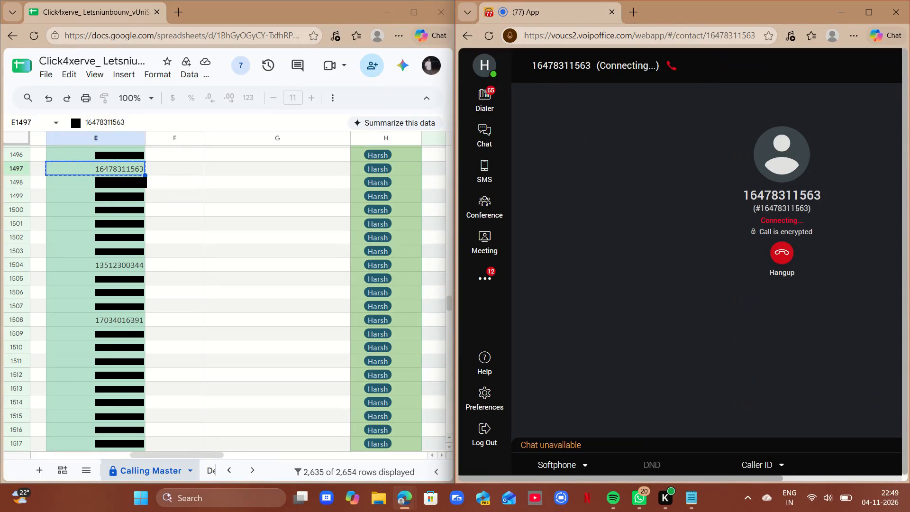
Copy the phone number of Harsh's row 1498 lead from column E.
click(127, 181)
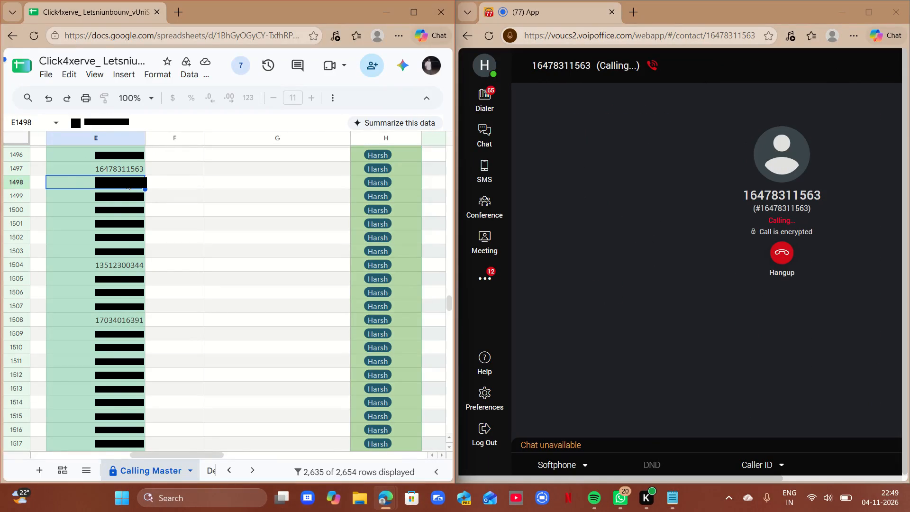
key(ctrl+c)
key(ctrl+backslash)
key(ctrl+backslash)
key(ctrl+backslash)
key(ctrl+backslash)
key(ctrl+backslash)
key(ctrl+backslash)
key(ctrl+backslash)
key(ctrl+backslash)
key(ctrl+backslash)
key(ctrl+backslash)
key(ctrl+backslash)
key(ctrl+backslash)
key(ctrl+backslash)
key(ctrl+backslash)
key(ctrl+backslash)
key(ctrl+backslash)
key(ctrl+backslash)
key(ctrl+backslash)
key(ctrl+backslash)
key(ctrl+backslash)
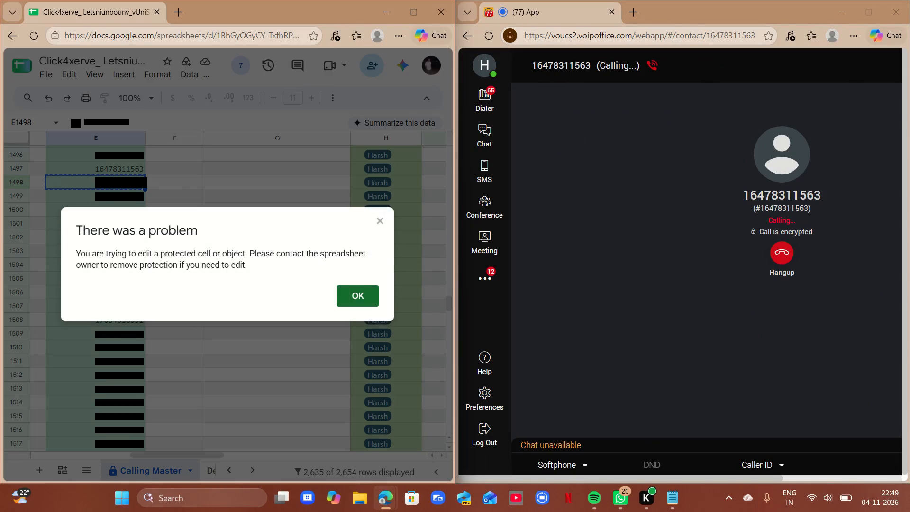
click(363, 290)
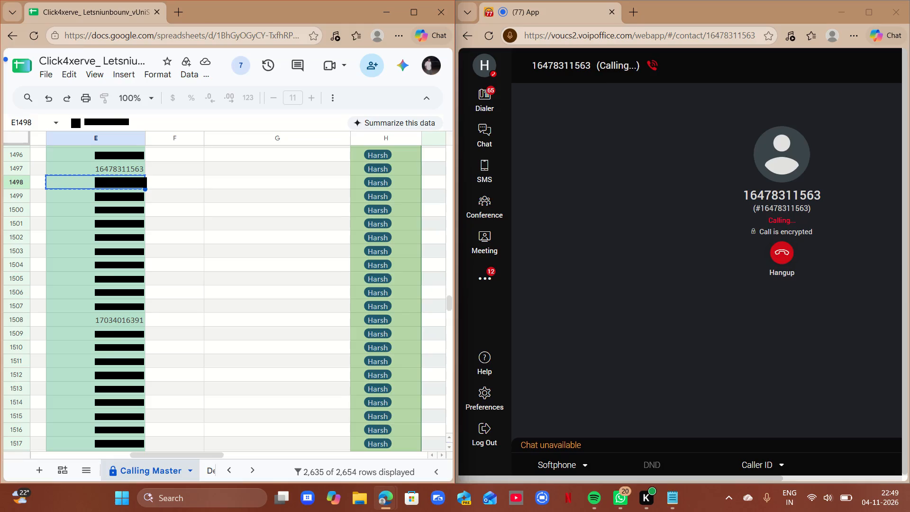
End the current call and dial the copied phone number of the row 1498 lead.
click(778, 284)
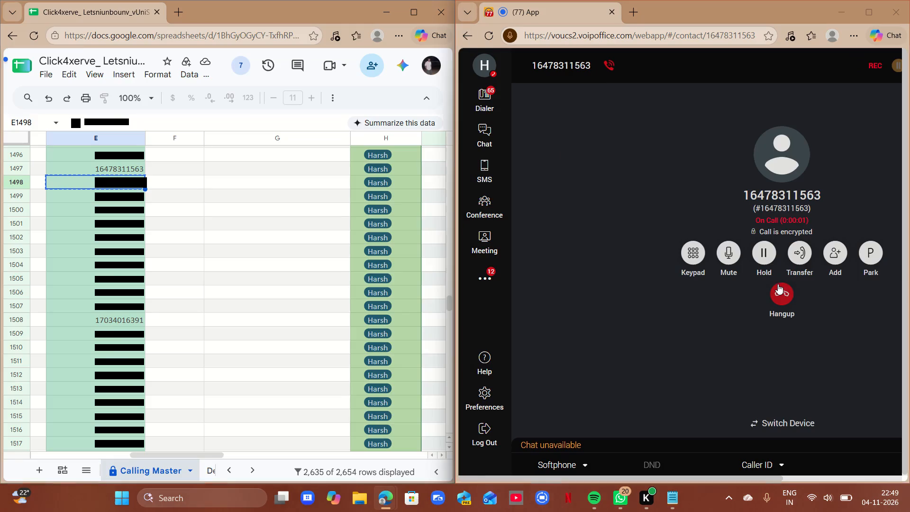
click(584, 127)
key(ctrl+v)
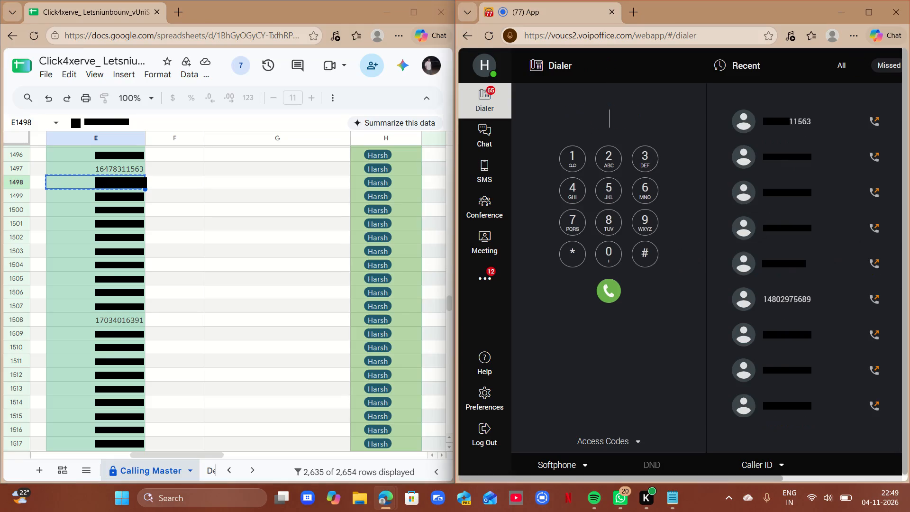
key(Return)
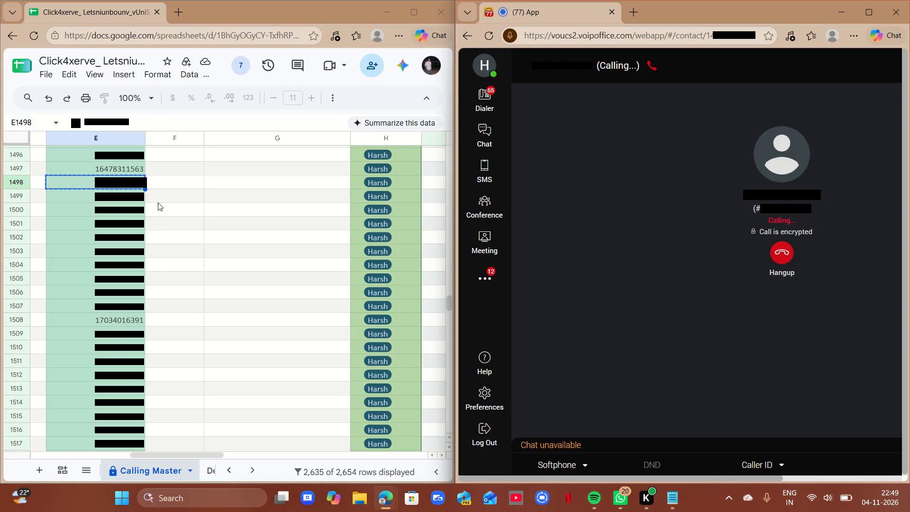
Copy the phone number of Harsh's row 1499 lead from column E.
click(136, 195)
key(ctrl+c)
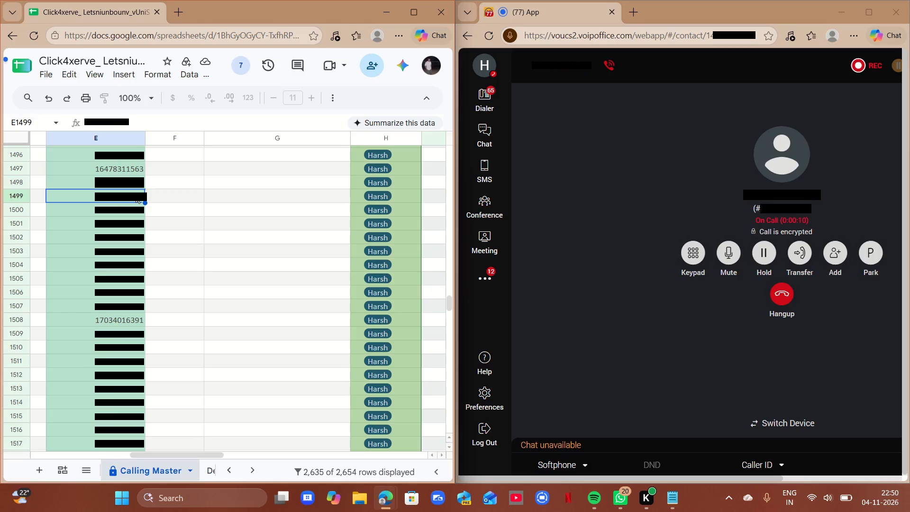
Examine the latest demo entries in the Demosheet, including their dates, times and link notes.
click(210, 471)
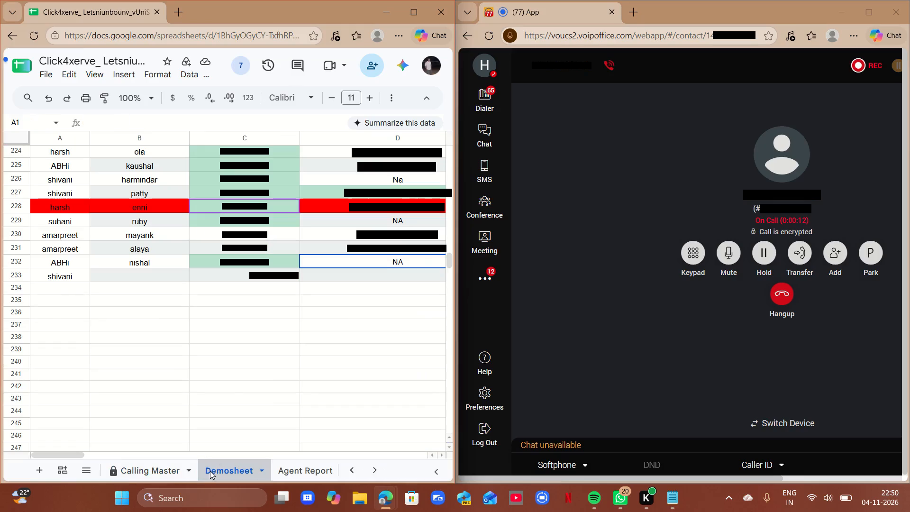
scroll(264, 327, left, 7)
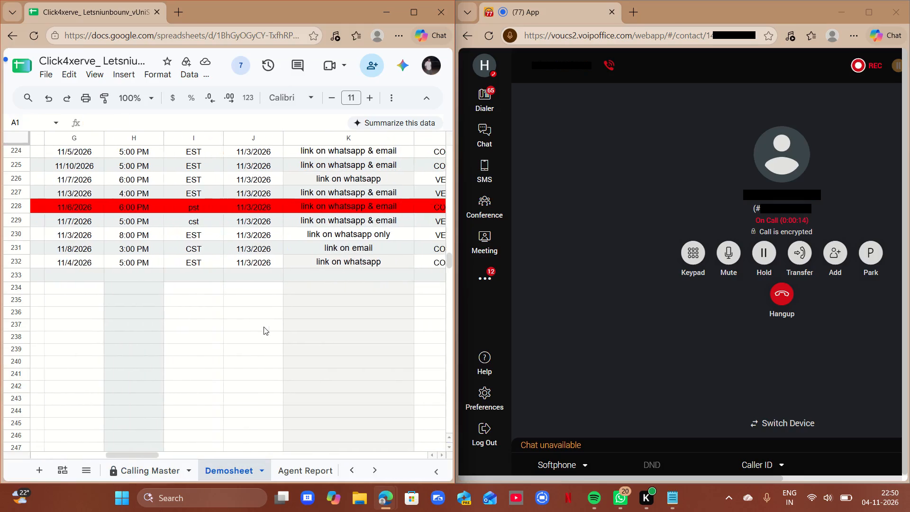
scroll(264, 327, left, 1)
scroll(264, 327, right, 7)
scroll(264, 327, up, 1)
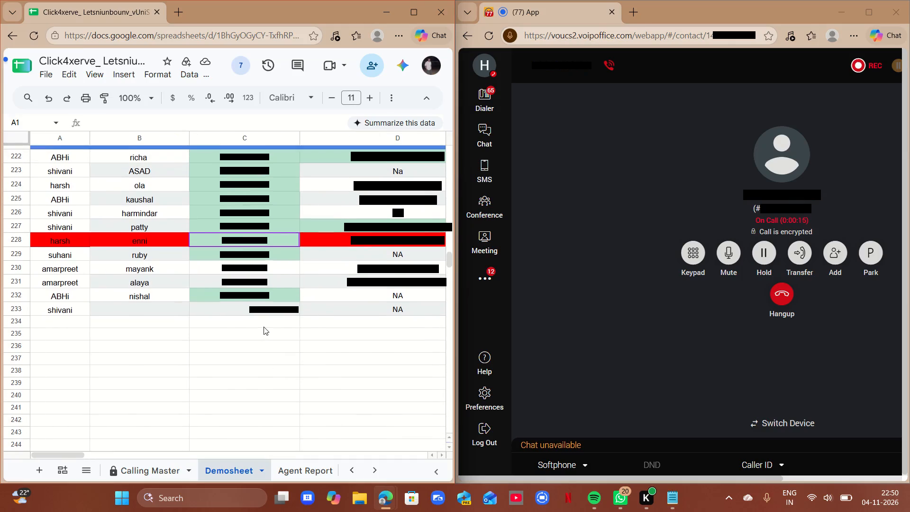
scroll(264, 327, up, 1)
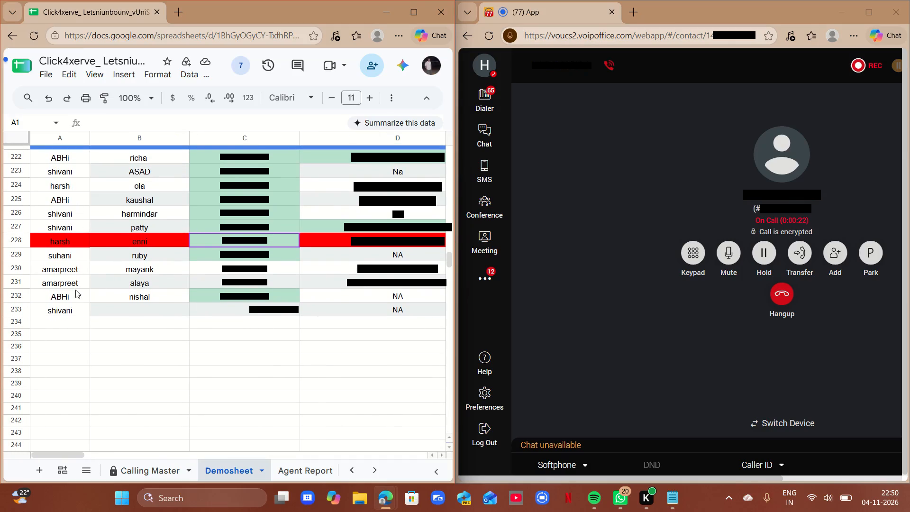
Dial the copied phone number of the row 1499 lead.
click(599, 112)
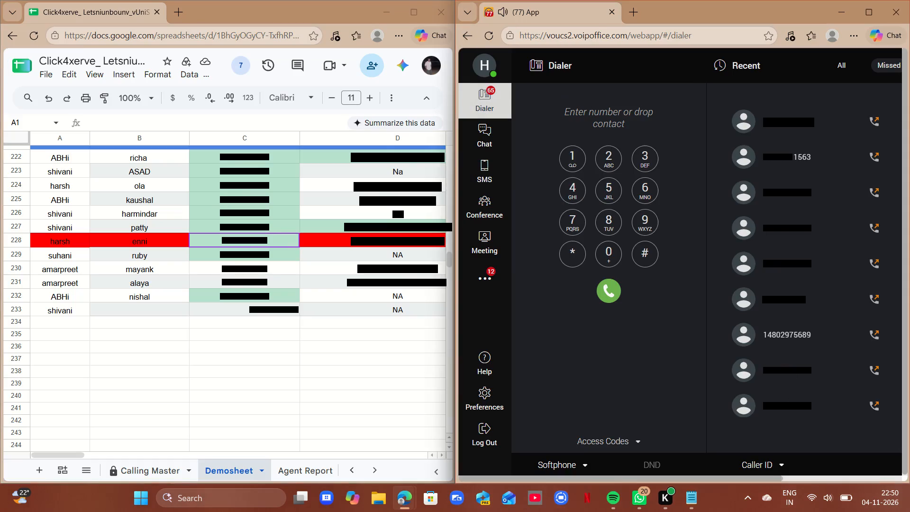
key(ctrl+v)
key(Return)
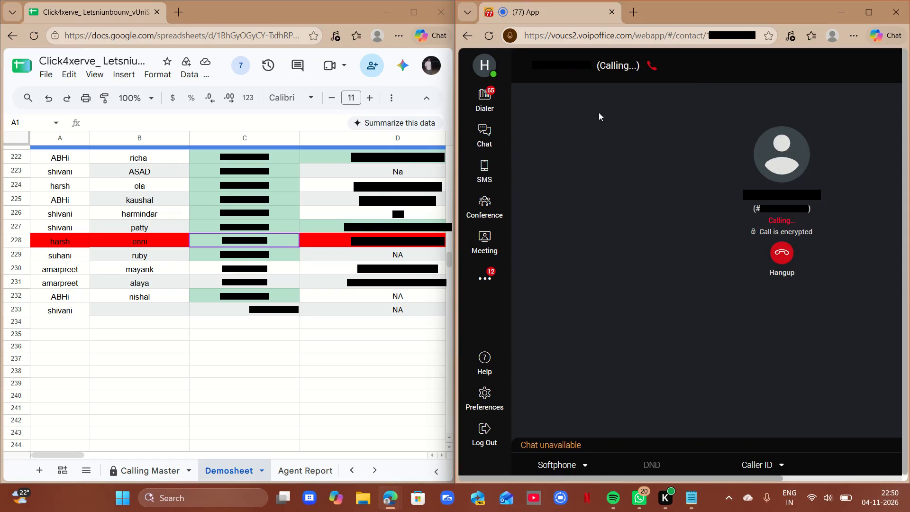
Return to the Calling Master sheet and copy the phone number of Harsh's row 1500 lead from column E.
scroll(264, 276, left, 5)
scroll(264, 276, right, 1)
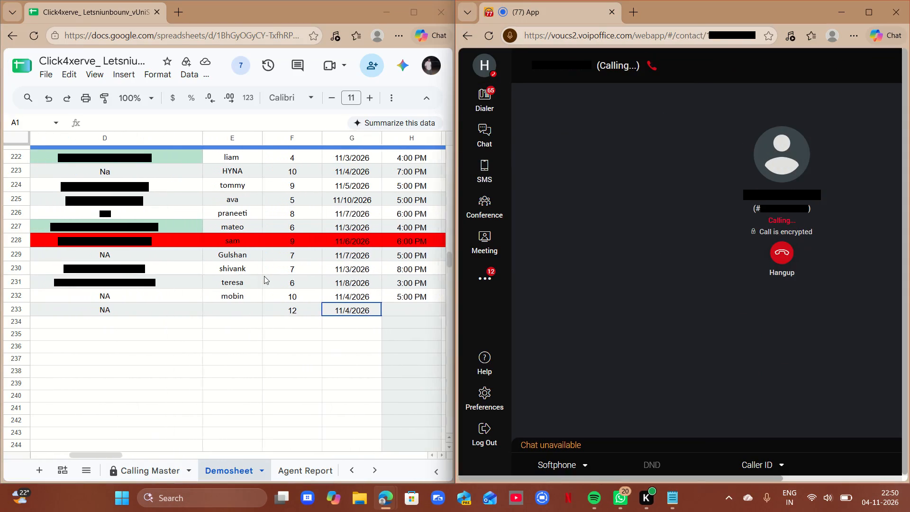
click(170, 467)
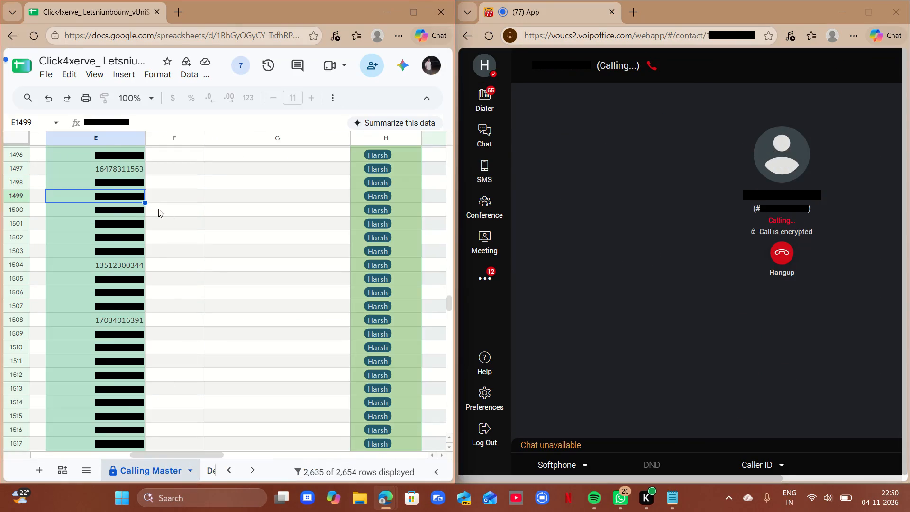
click(135, 210)
key(ctrl+c)
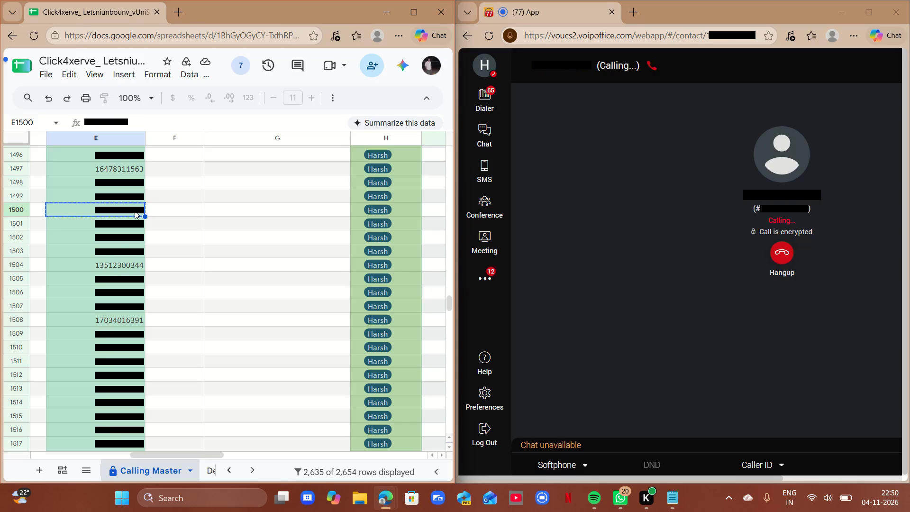
Check the Demosheet entries, the spreadsheet's current viewers and the Dashboard's agent lead figures, and return to the Calling Master sheet.
click(204, 466)
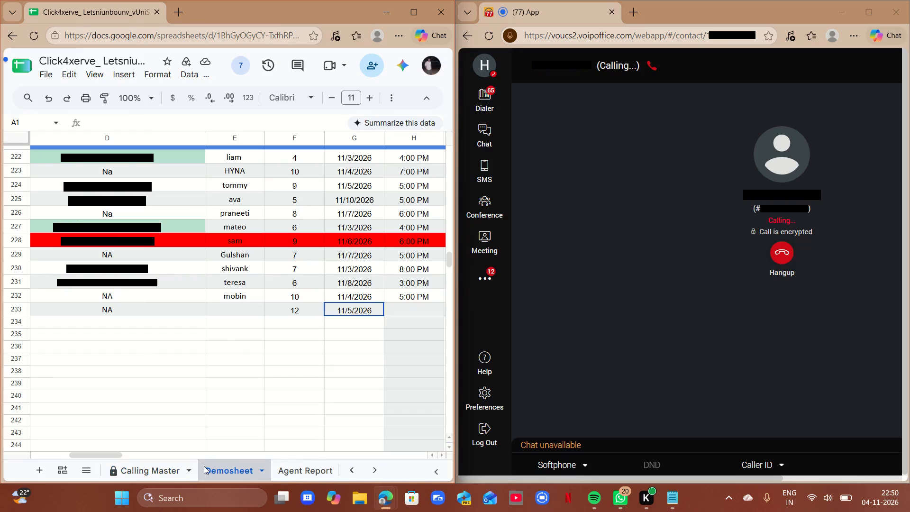
scroll(227, 341, right, 6)
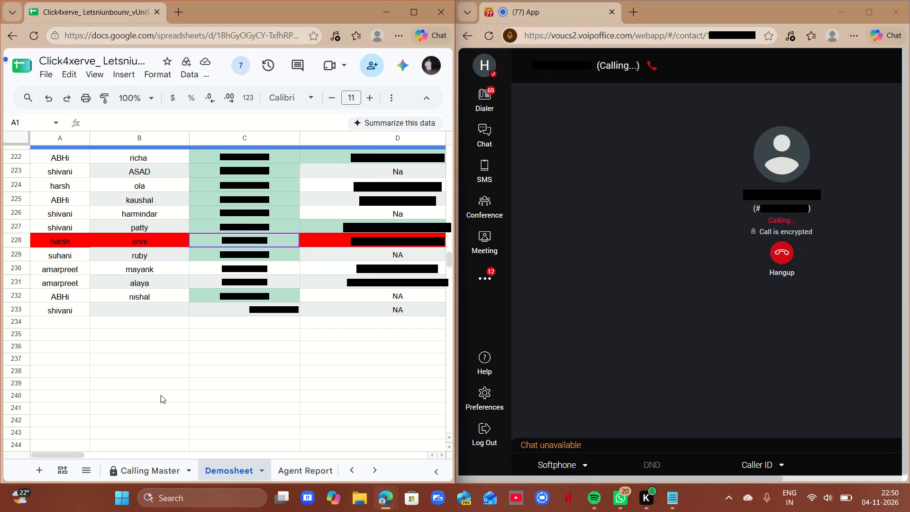
click(163, 470)
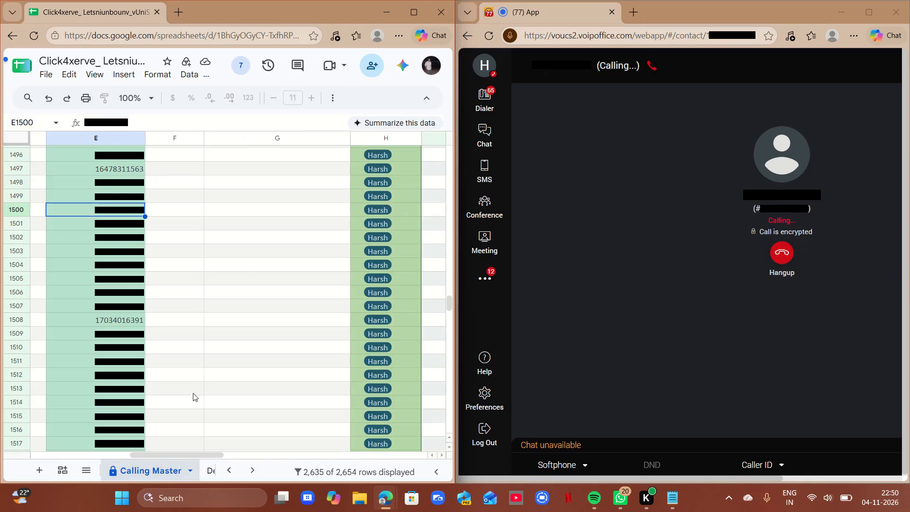
click(240, 59)
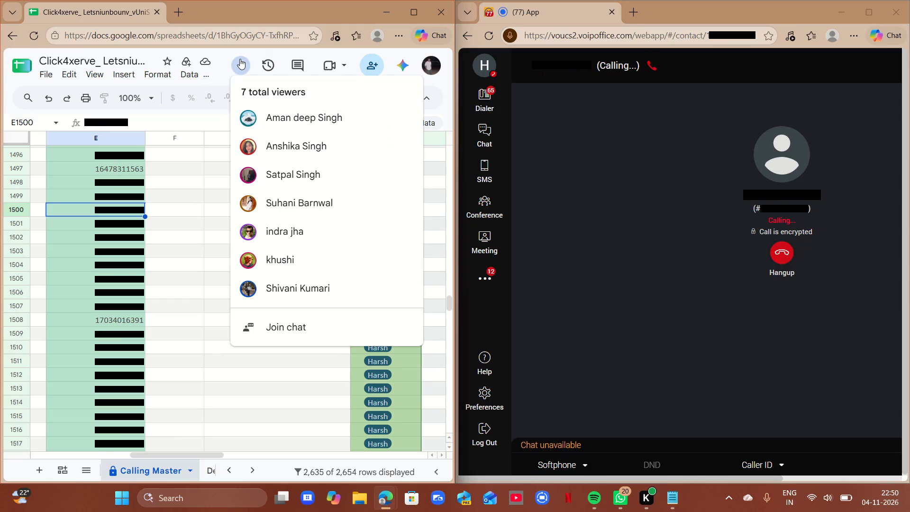
click(530, 201)
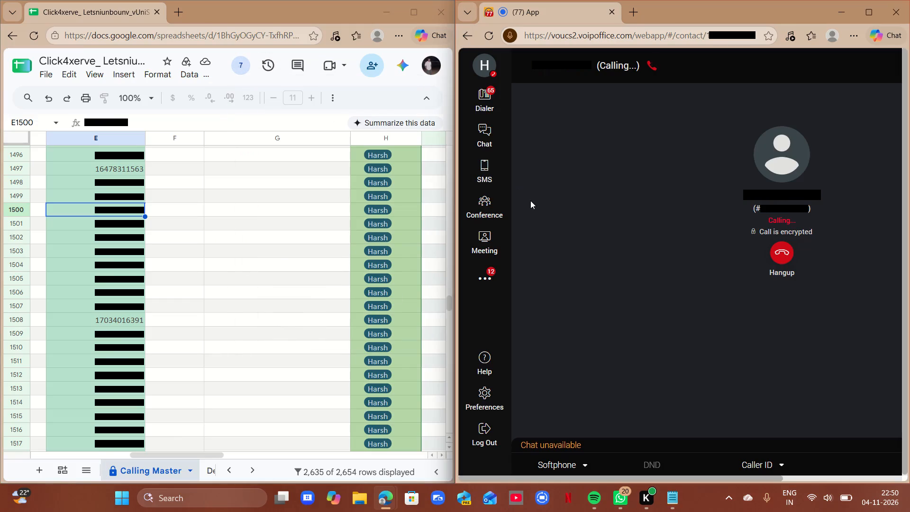
scroll(123, 467, right, 2)
click(123, 467)
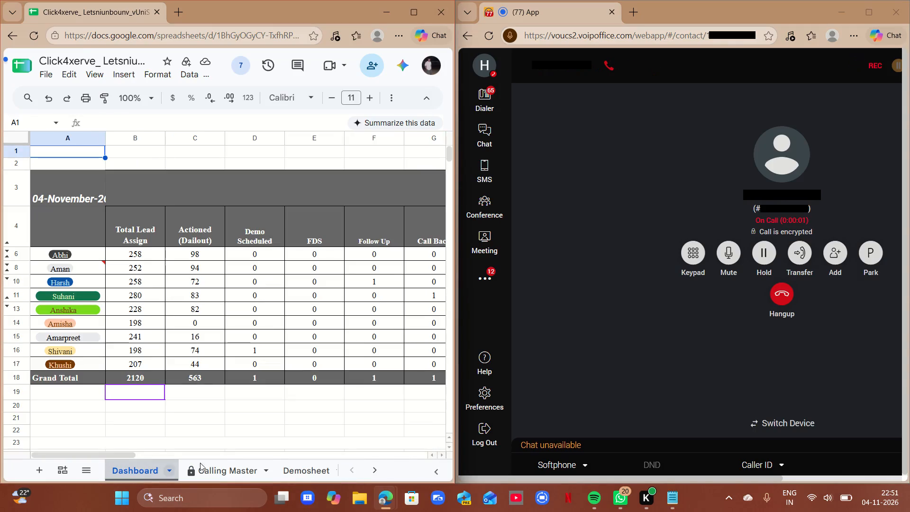
click(229, 472)
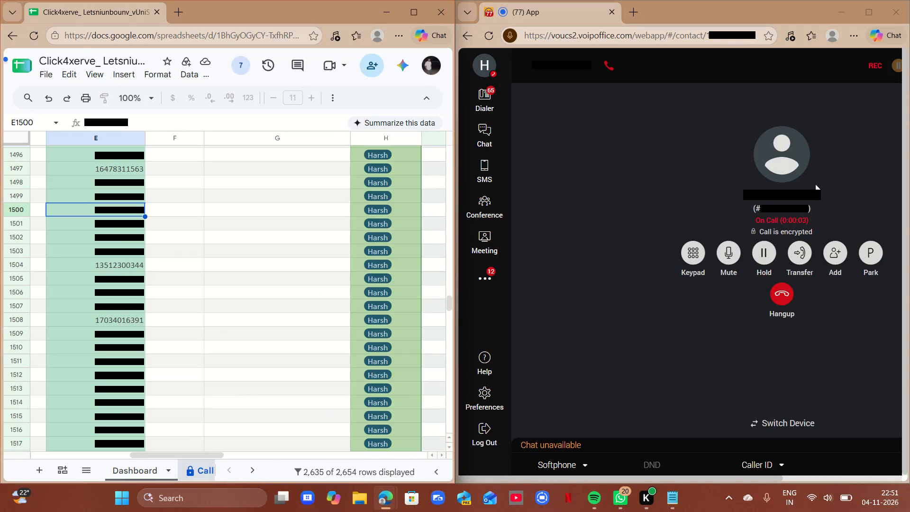
End the current call and dial the copied phone number of the row 1500 lead.
click(785, 291)
click(615, 107)
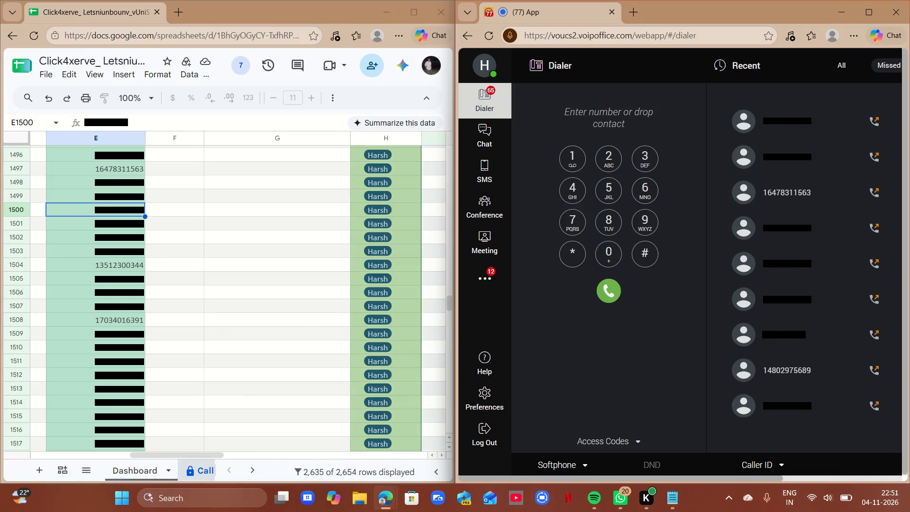
key(ctrl+v)
key(Return)
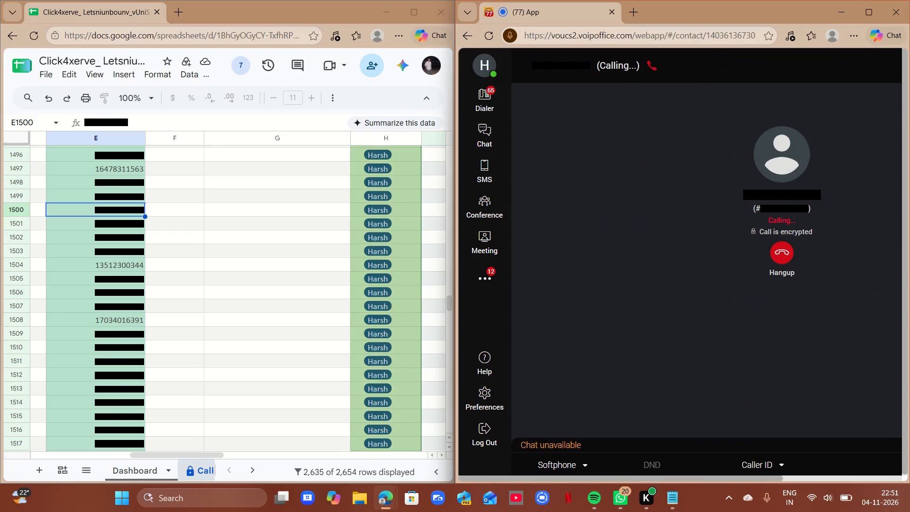
Copy the phone number of Harsh's row 1501 lead from column E.
click(122, 222)
key(ctrl+c)
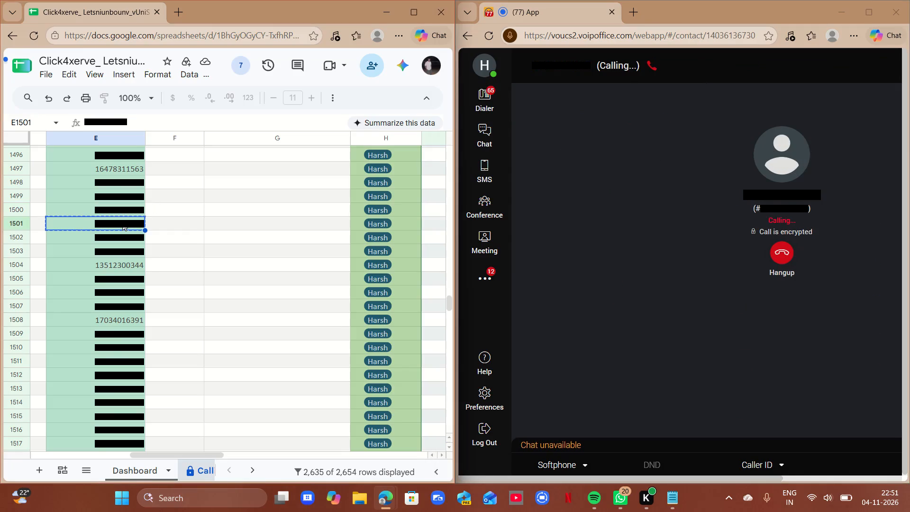
Review the newest Demosheet entry in row 233 across its columns, alongside the preceding demo entries.
scroll(192, 474, left, 1)
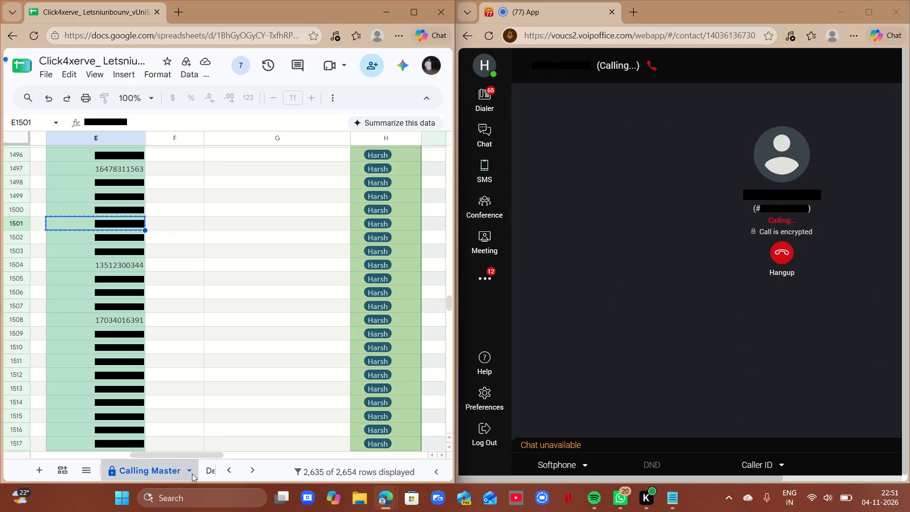
scroll(192, 474, left, 1)
click(192, 474)
scroll(258, 325, left, 7)
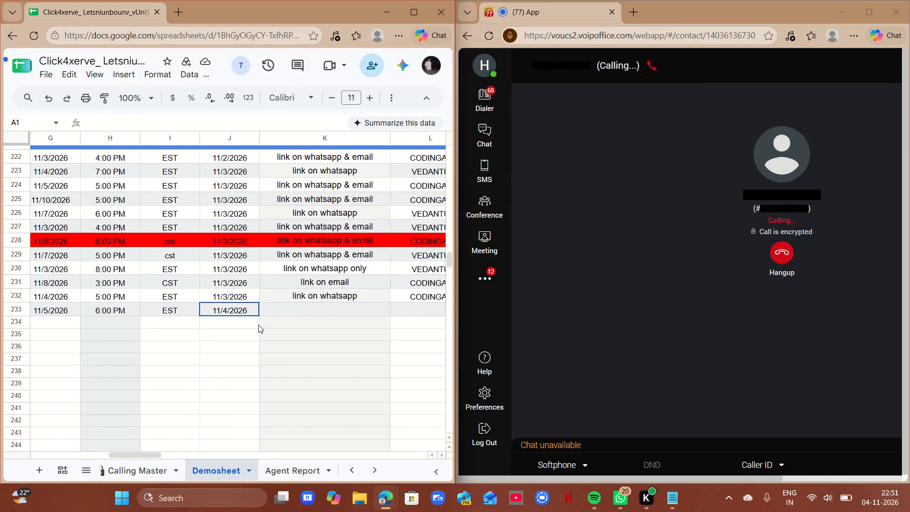
scroll(258, 325, left, 1)
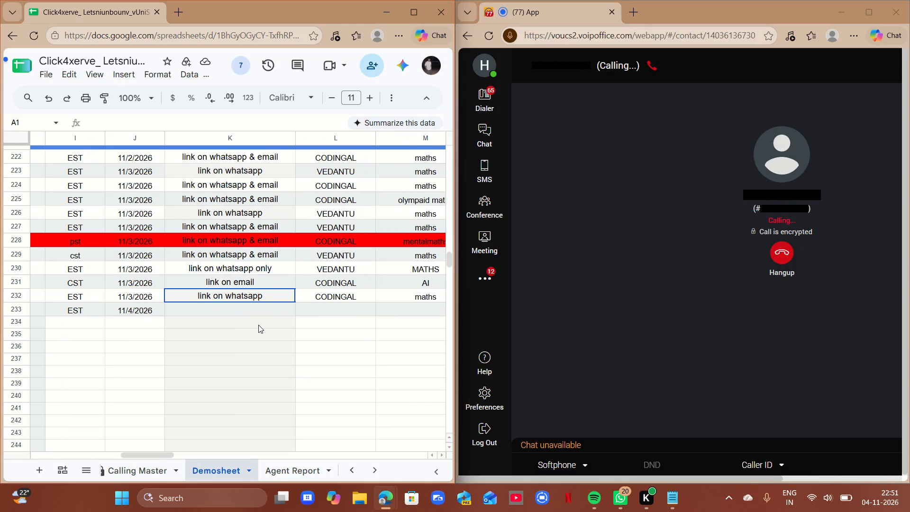
scroll(258, 325, right, 7)
scroll(258, 325, left, 4)
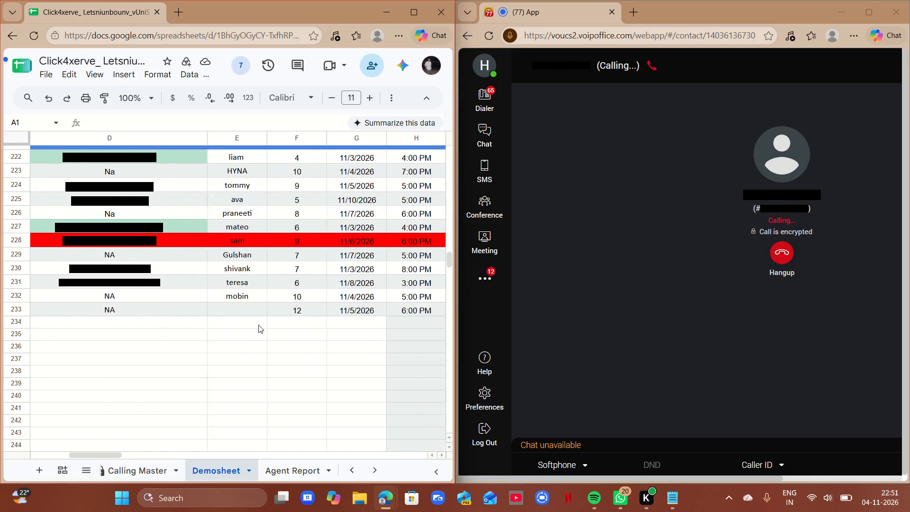
scroll(258, 325, left, 2)
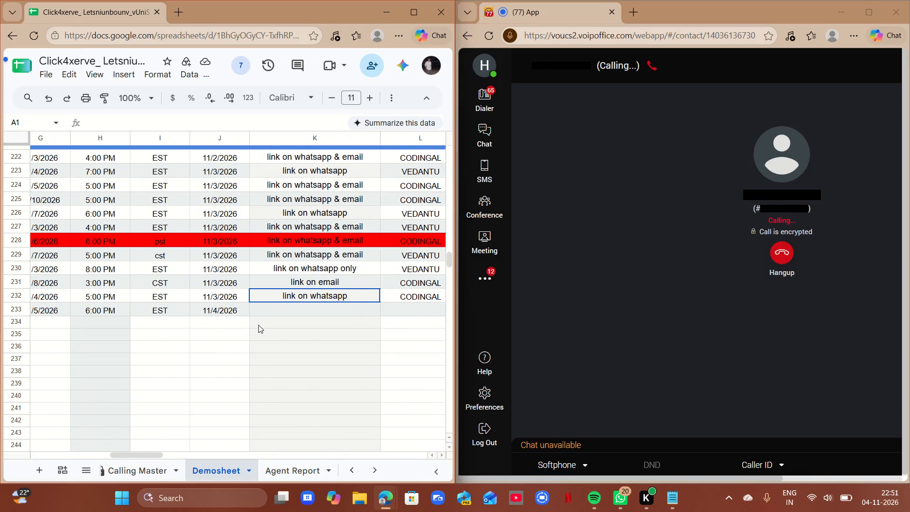
scroll(258, 325, left, 2)
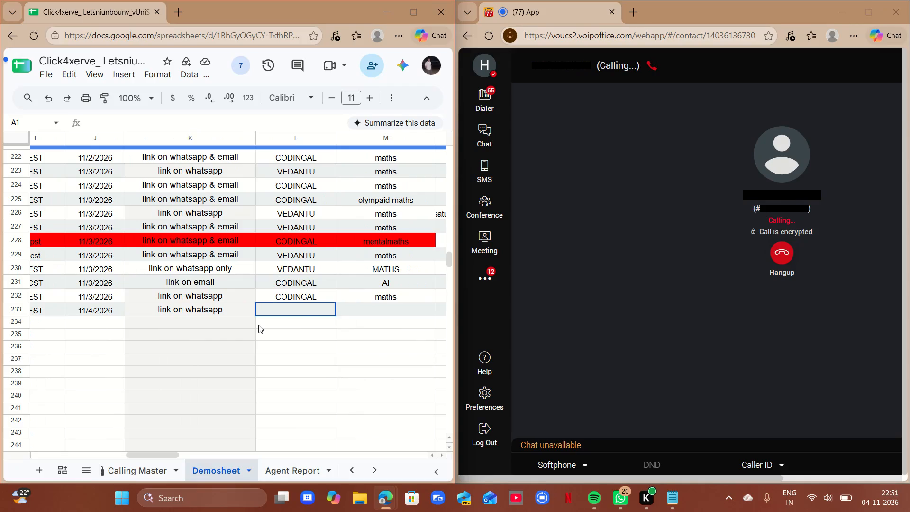
scroll(258, 325, right, 8)
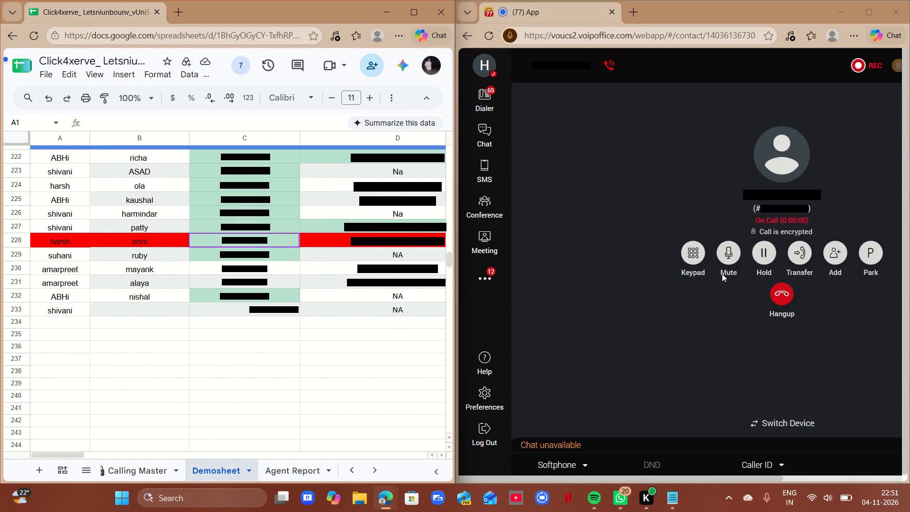
End the current call and dial the copied phone number of the row 1501 lead.
click(789, 285)
click(622, 137)
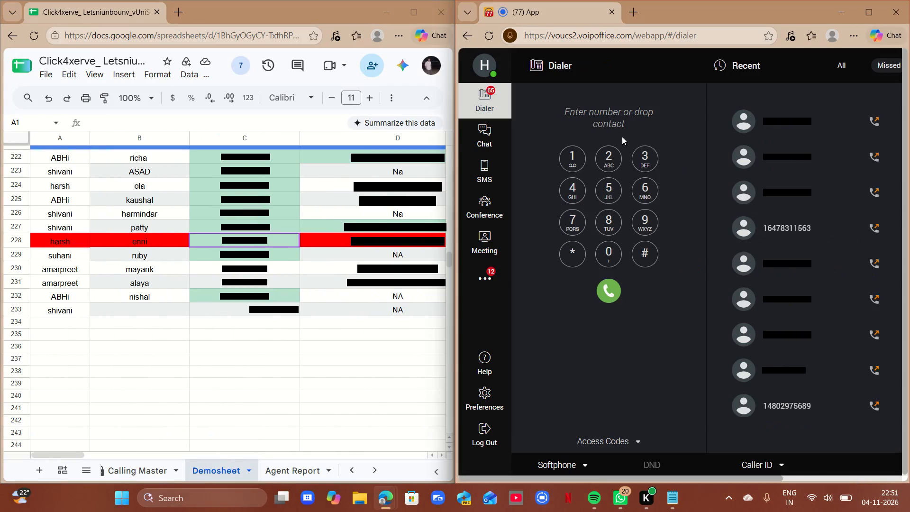
key(ctrl+v)
key(Return)
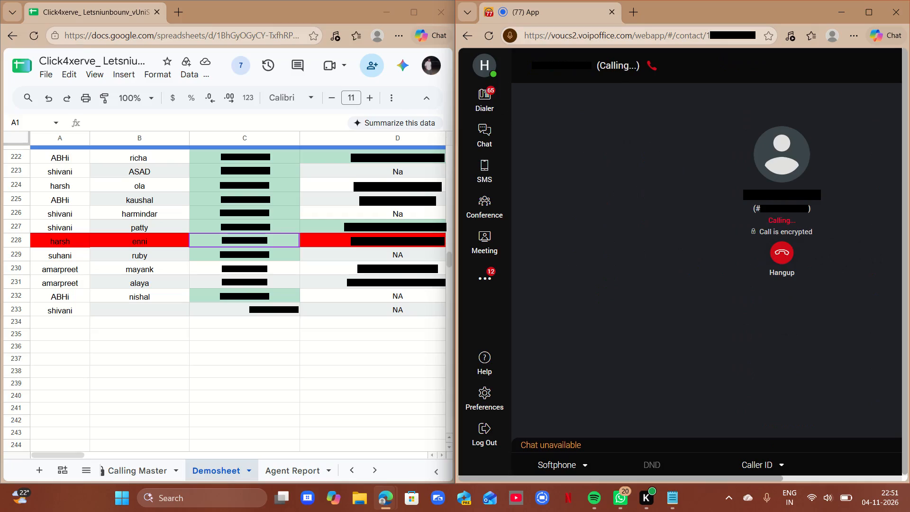
Return to the Calling Master sheet and copy the phone number of Harsh's row 1502 lead from column E.
click(143, 466)
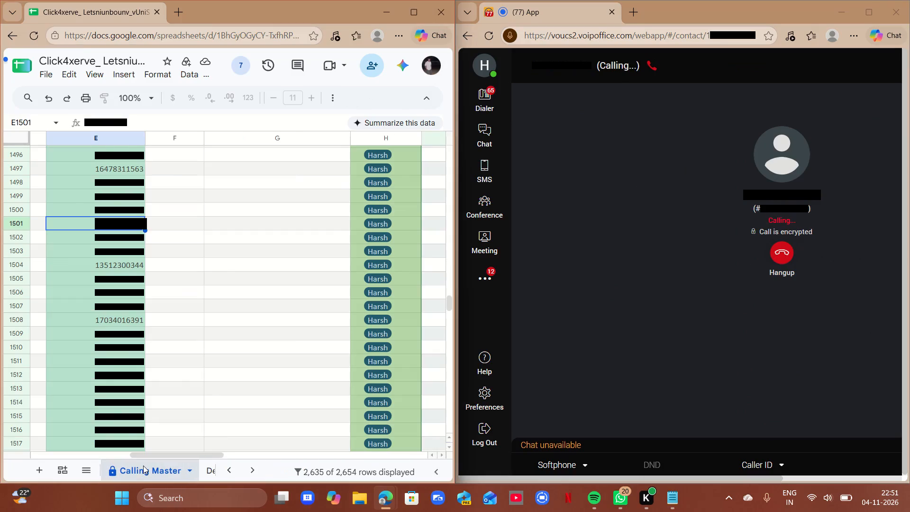
click(127, 244)
key(ctrl+c)
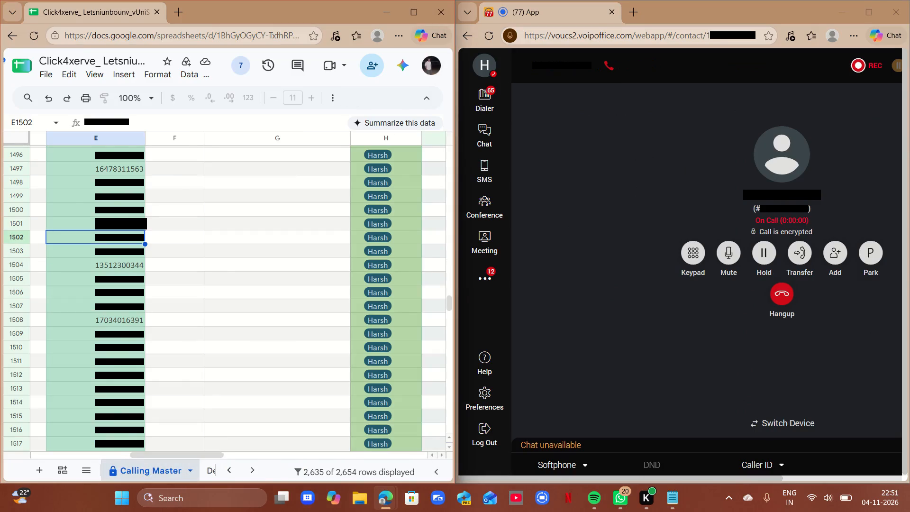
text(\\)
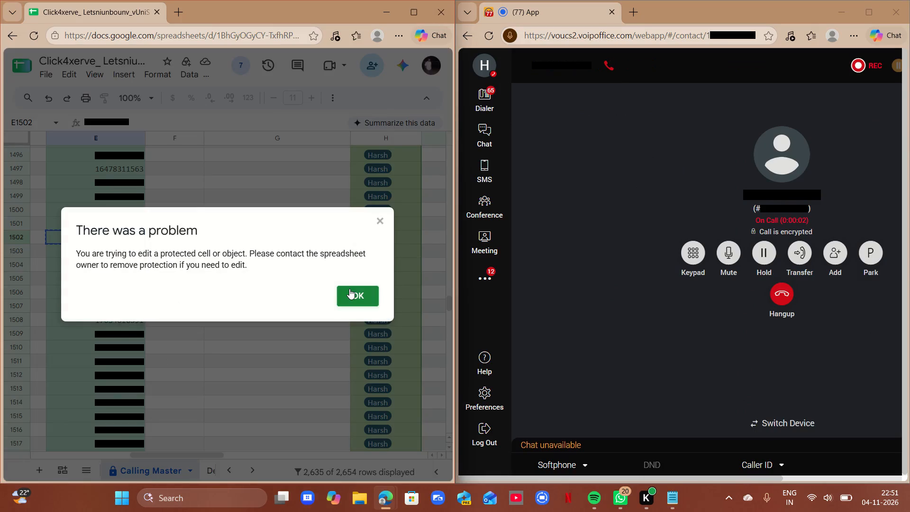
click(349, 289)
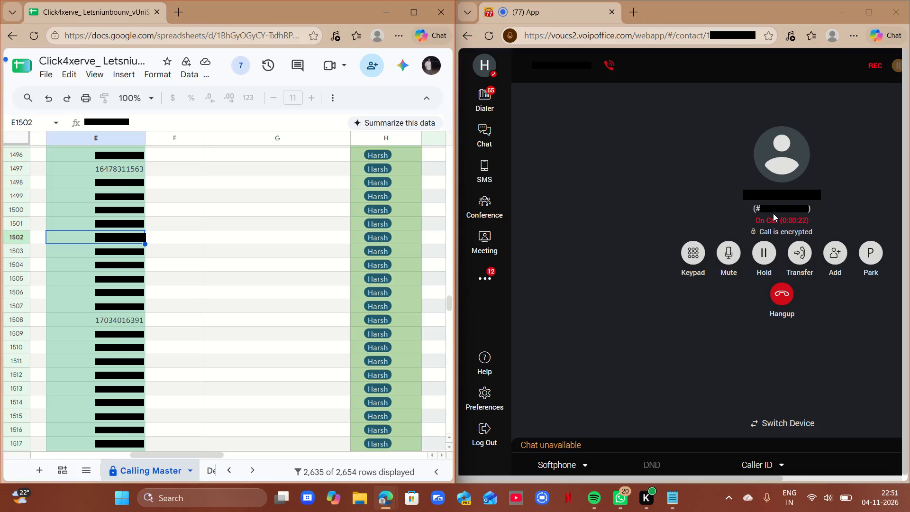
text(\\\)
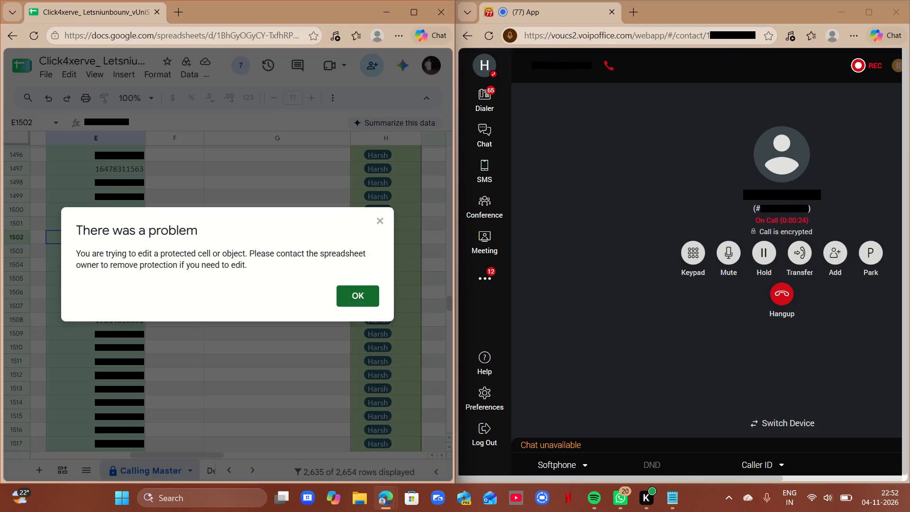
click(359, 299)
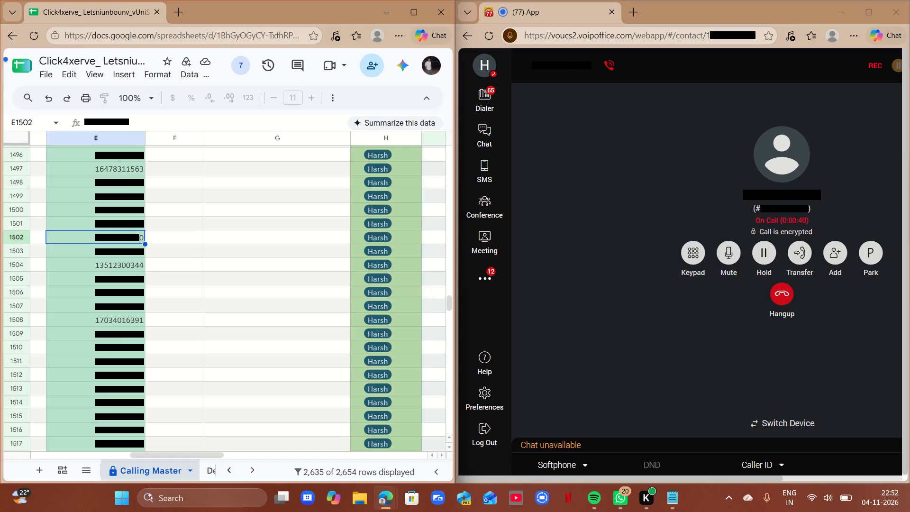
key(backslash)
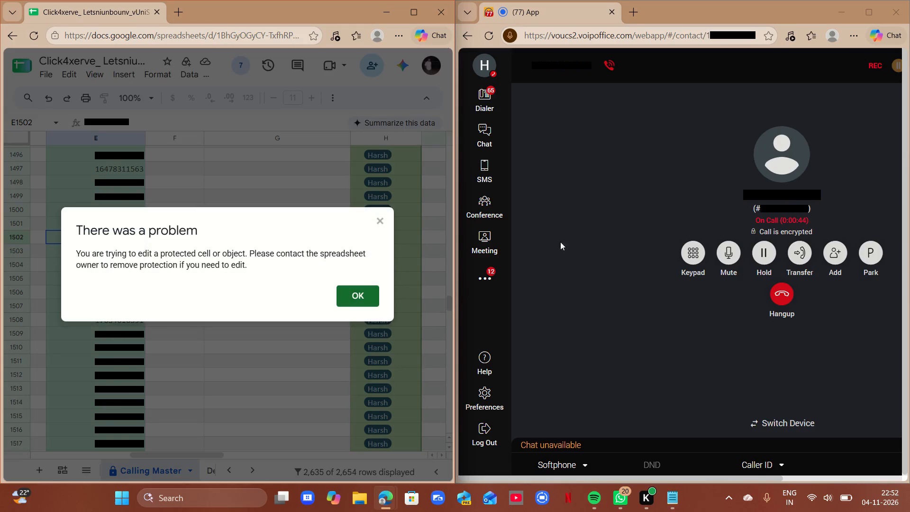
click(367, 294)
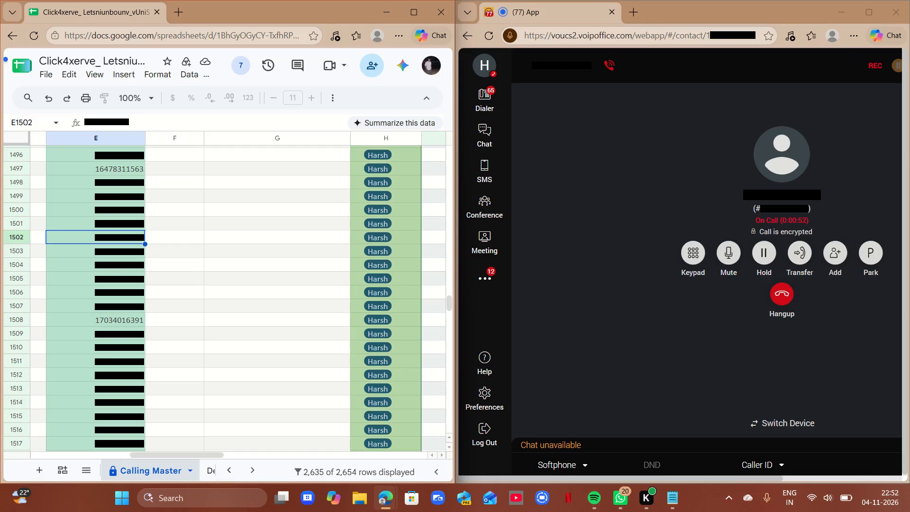
End the current call and dial the copied phone number of the row 1502 lead.
click(782, 295)
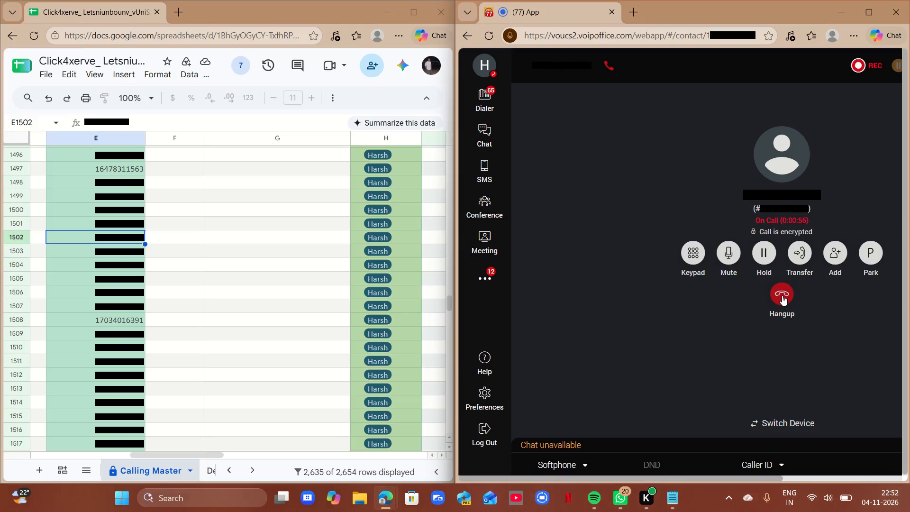
click(622, 132)
key(ctrl+v)
key(ctrl+backslash)
text(\\\)
key(Return)
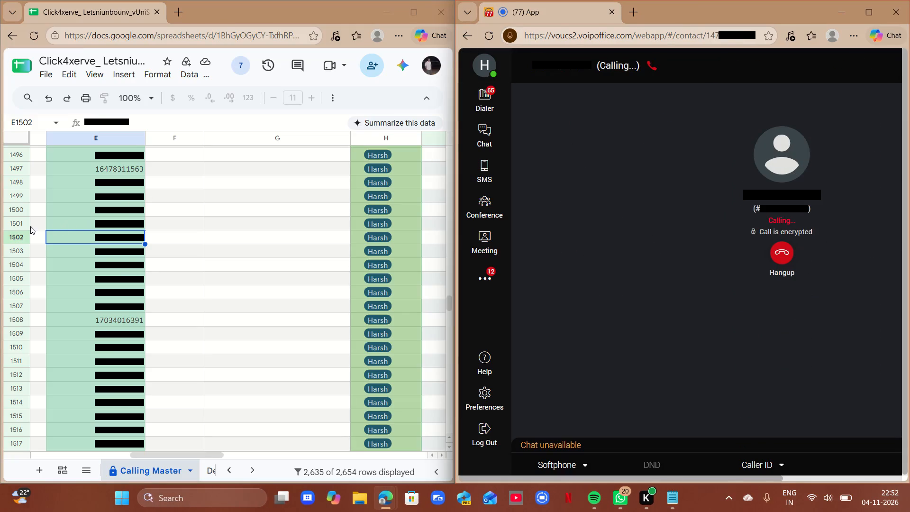
Set the call status of the row 1501 lead in column I to Call Back ( With in 7 Days).
click(23, 226)
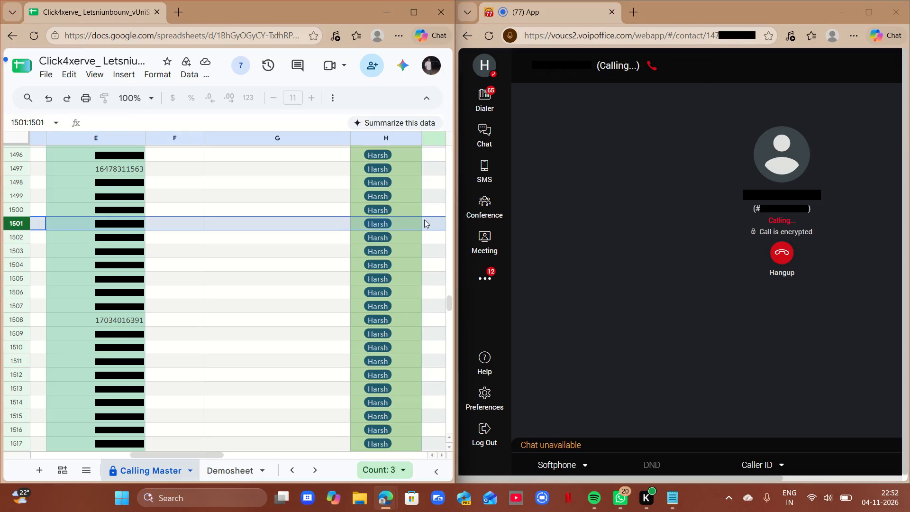
click(433, 222)
text(c\\)
key(Return)
key(backslash)
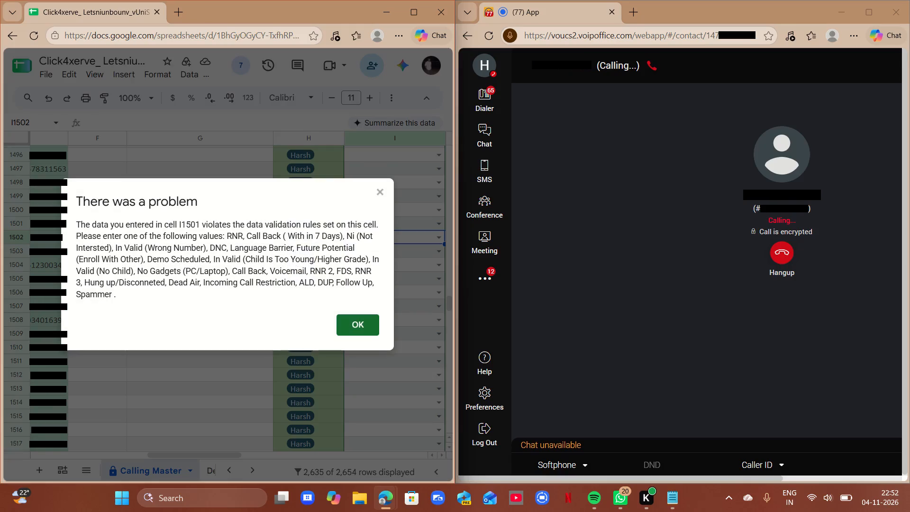
click(346, 328)
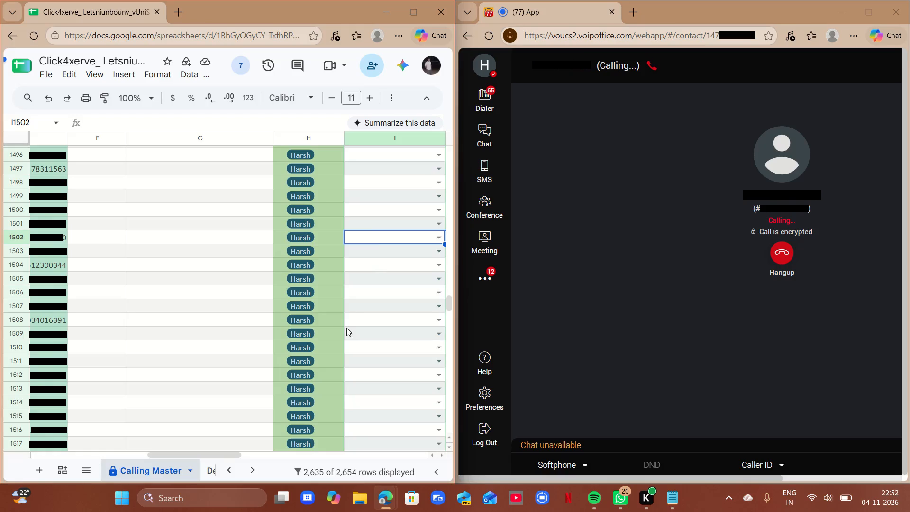
click(382, 222)
text(c\)
key(Return)
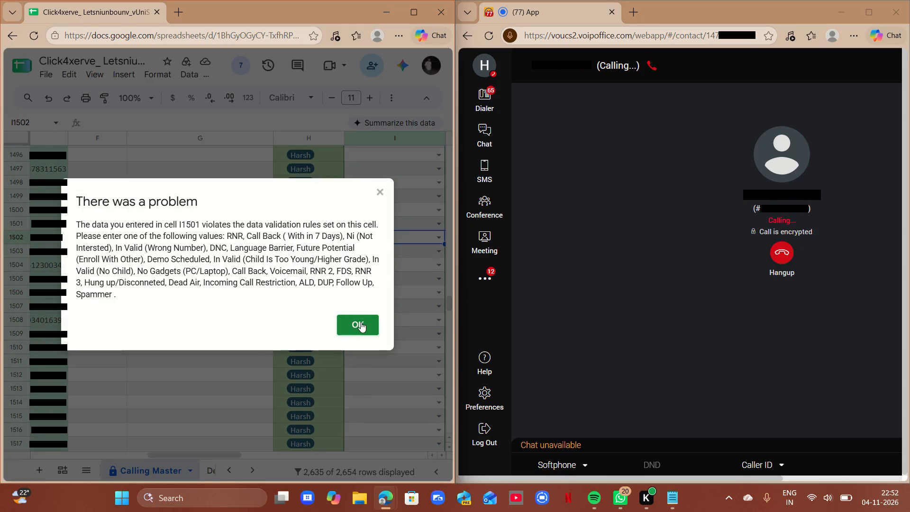
click(361, 322)
click(411, 223)
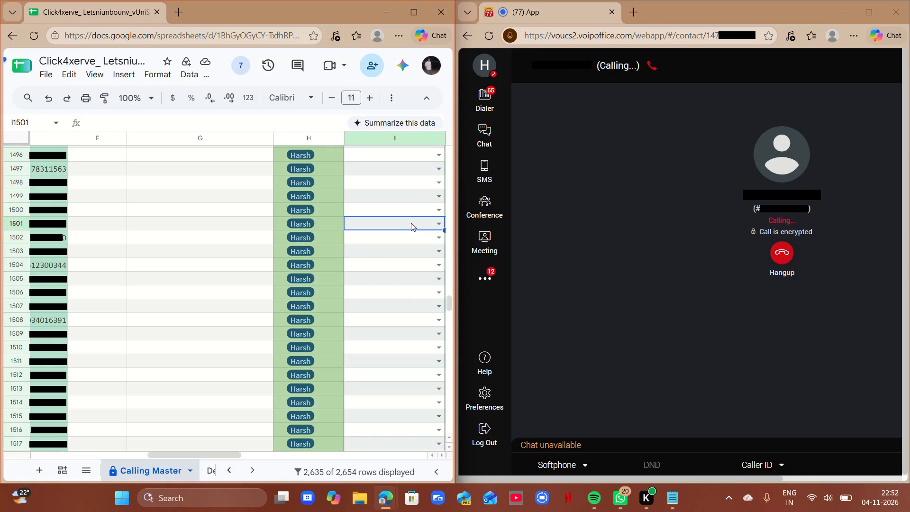
key(c)
key(Return)
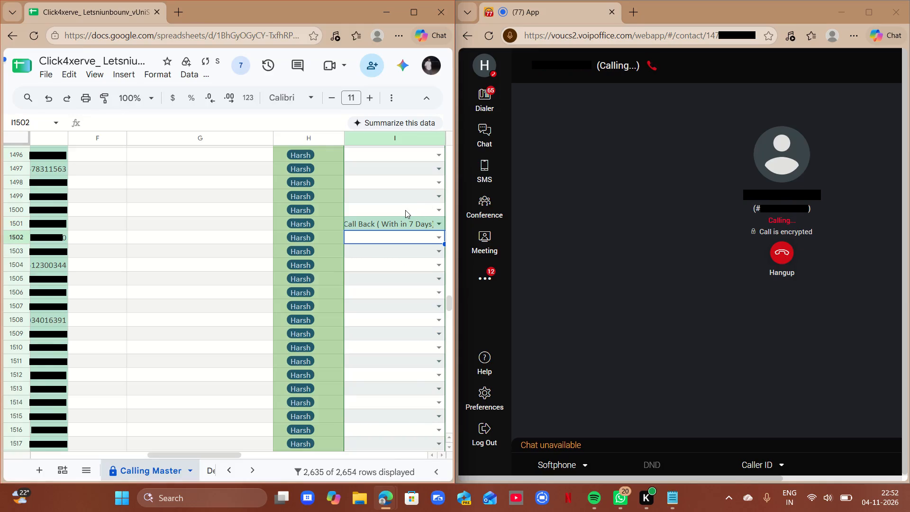
Set the row 1500 call status in column I to Voicemail and fill it upward through row 1496.
click(405, 210)
key(v)
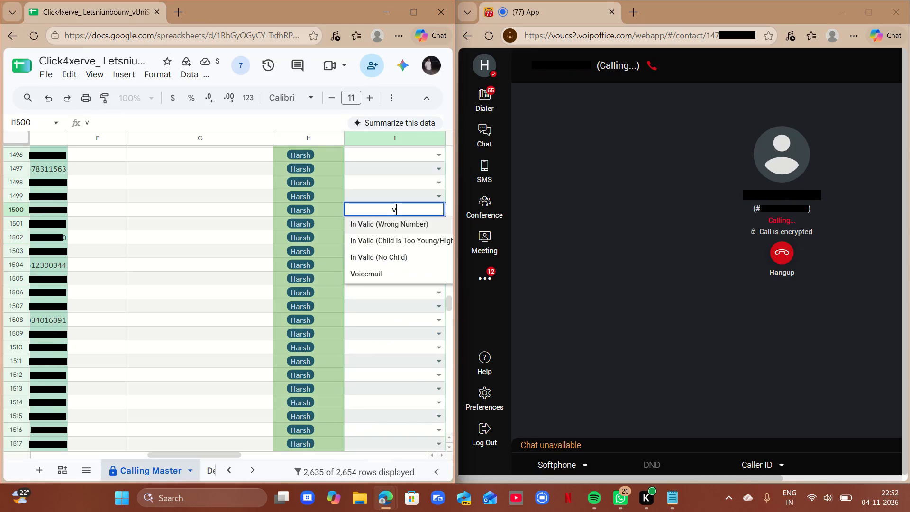
key(Up)
key(Return)
click(409, 209)
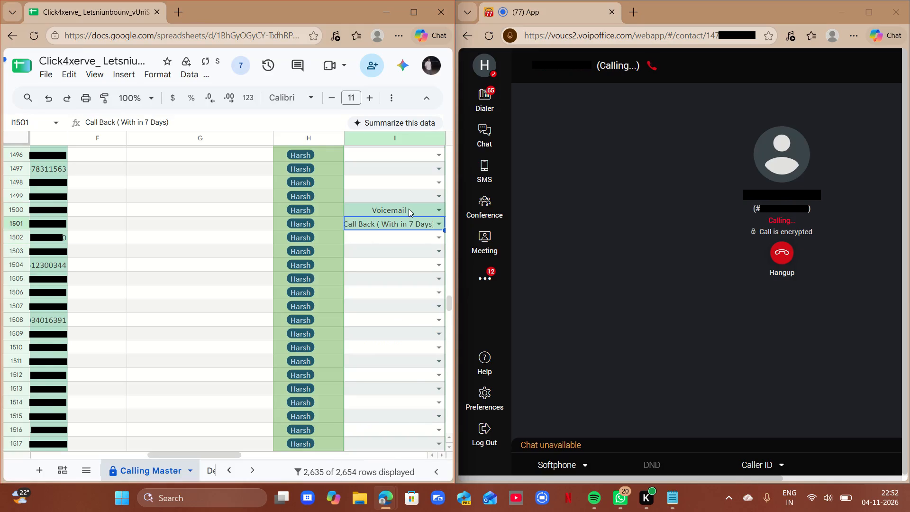
drag(444, 216, 418, 157)
End the current call and copy the phone number of Harsh's row 1503 lead from column E.
scroll(418, 157, down, 1)
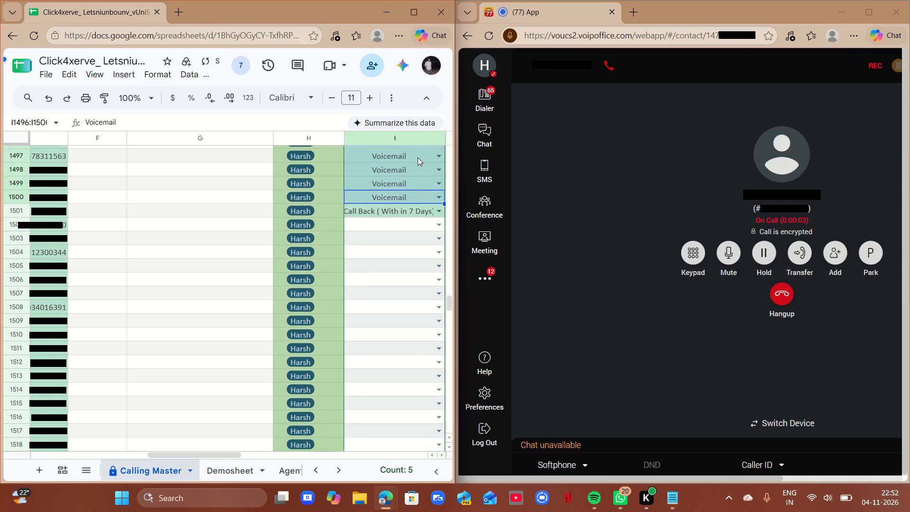
scroll(418, 157, down, 1)
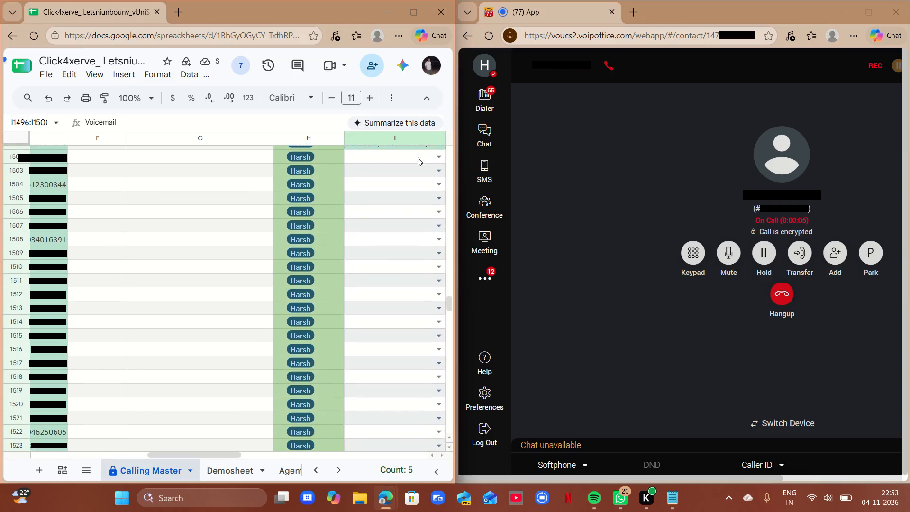
scroll(418, 157, down, 1)
click(786, 303)
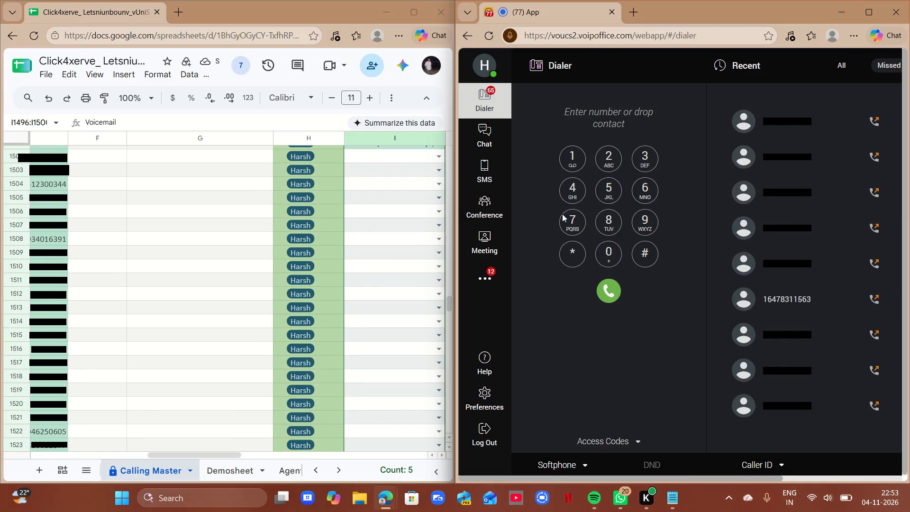
click(55, 168)
key(ctrl+c)
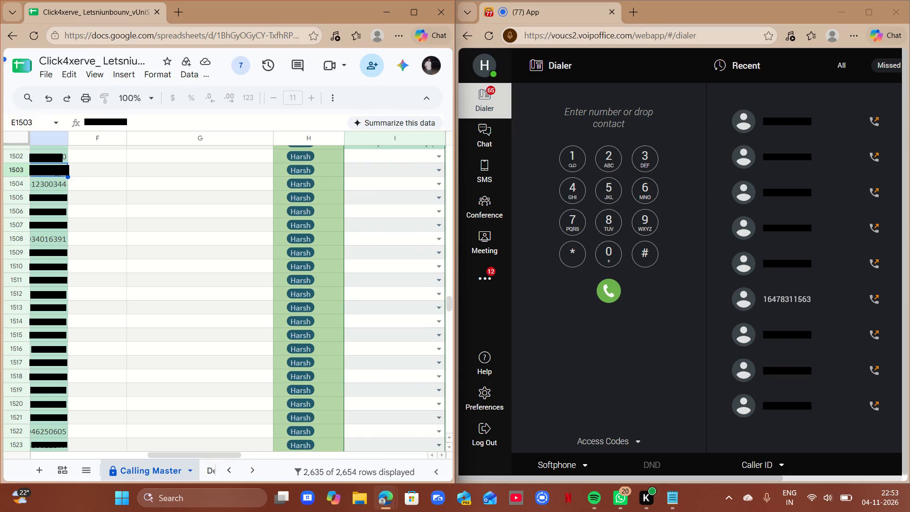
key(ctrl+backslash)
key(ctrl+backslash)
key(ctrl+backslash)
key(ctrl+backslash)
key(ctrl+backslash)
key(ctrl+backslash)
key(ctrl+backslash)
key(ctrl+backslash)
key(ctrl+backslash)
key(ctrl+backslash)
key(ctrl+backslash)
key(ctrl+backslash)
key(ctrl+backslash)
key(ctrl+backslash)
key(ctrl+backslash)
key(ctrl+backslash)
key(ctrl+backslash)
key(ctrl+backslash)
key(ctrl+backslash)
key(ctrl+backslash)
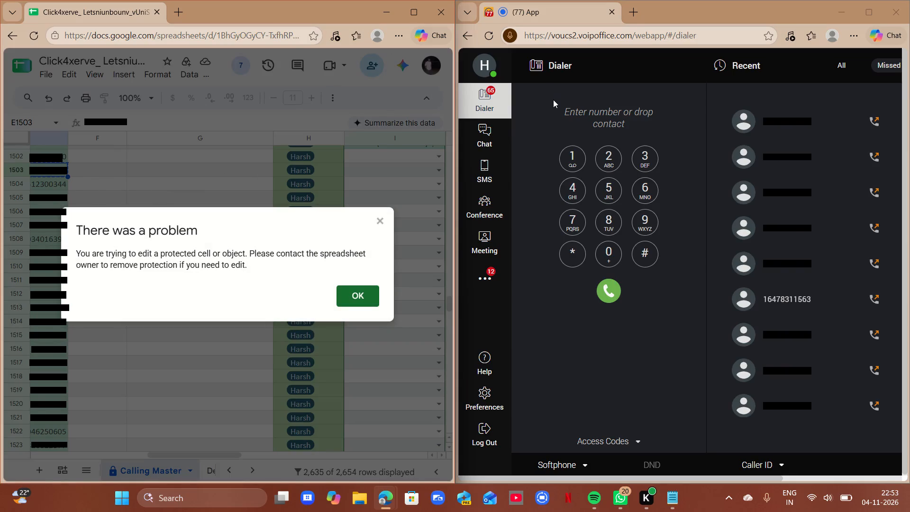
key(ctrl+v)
Dial the copied phone number of the row 1503 lead in the web dialer.
click(603, 112)
key(ctrl+backslash)
key(ctrl+v)
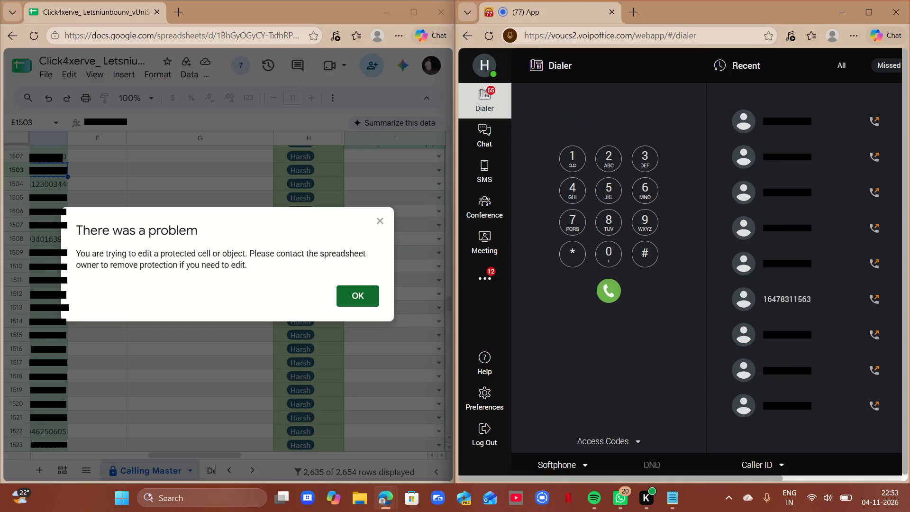
key(Return)
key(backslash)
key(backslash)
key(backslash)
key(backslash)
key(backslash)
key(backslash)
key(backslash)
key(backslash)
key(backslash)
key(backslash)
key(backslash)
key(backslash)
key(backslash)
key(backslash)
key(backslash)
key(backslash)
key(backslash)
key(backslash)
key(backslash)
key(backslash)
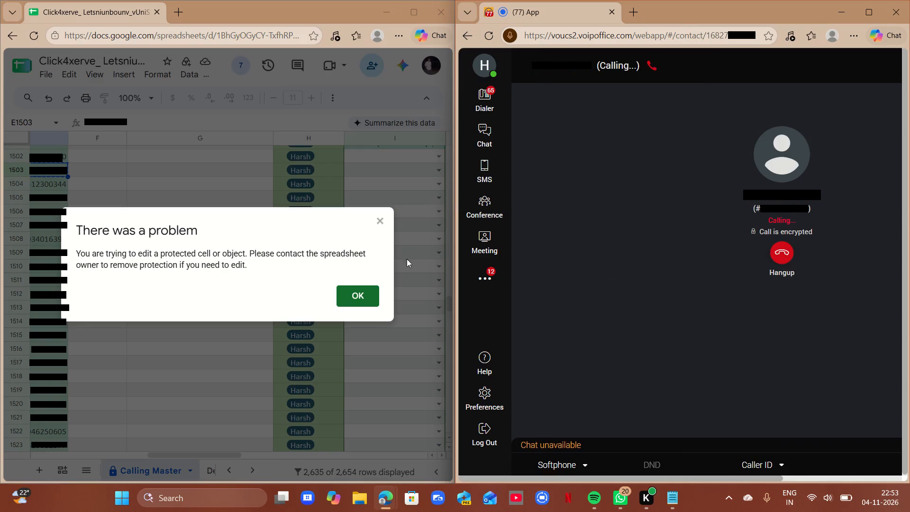
Dismiss the sheet's protected-cell message and copy the phone number of Harsh's row 1504 lead from column E.
click(356, 302)
click(356, 302)
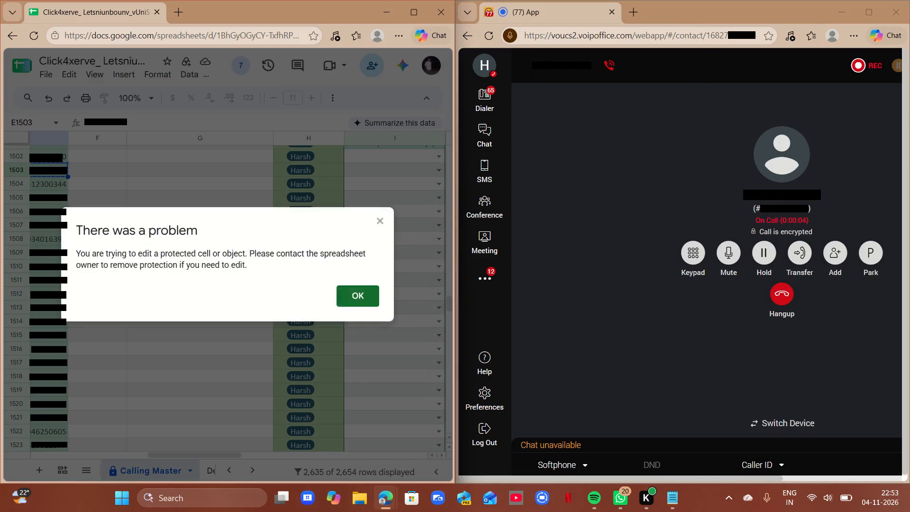
click(356, 302)
click(356, 302)
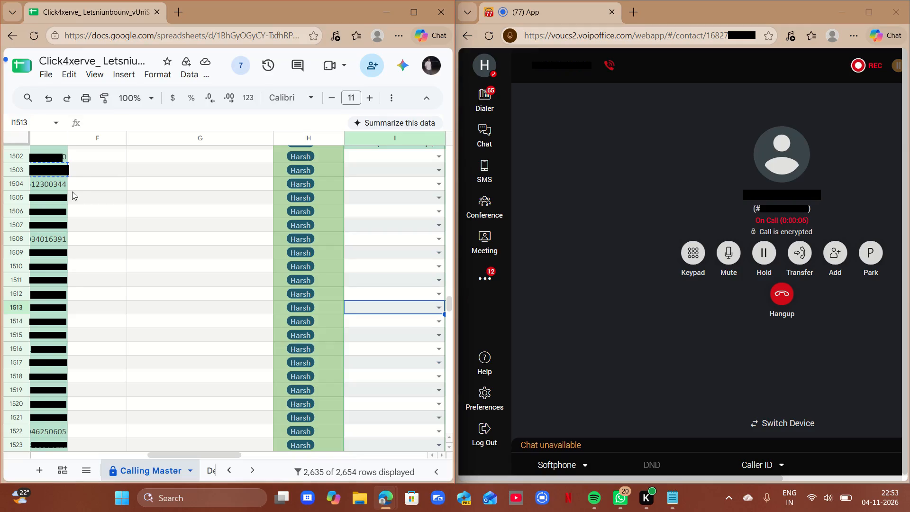
click(64, 188)
key(ctrl+backslash)
key(ctrl+c)
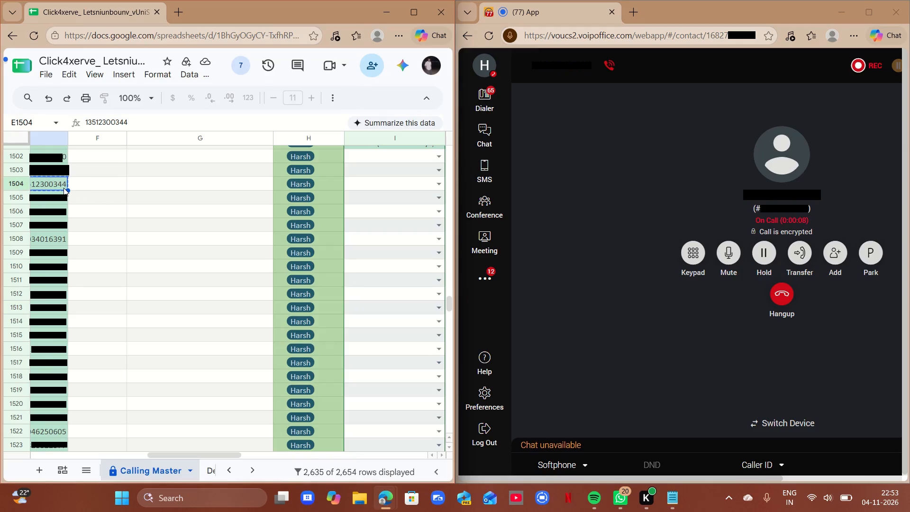
Check the agents' lead and call figures on the Dashboard sheet, and return to the Calling Master sheet.
scroll(117, 469, right, 1)
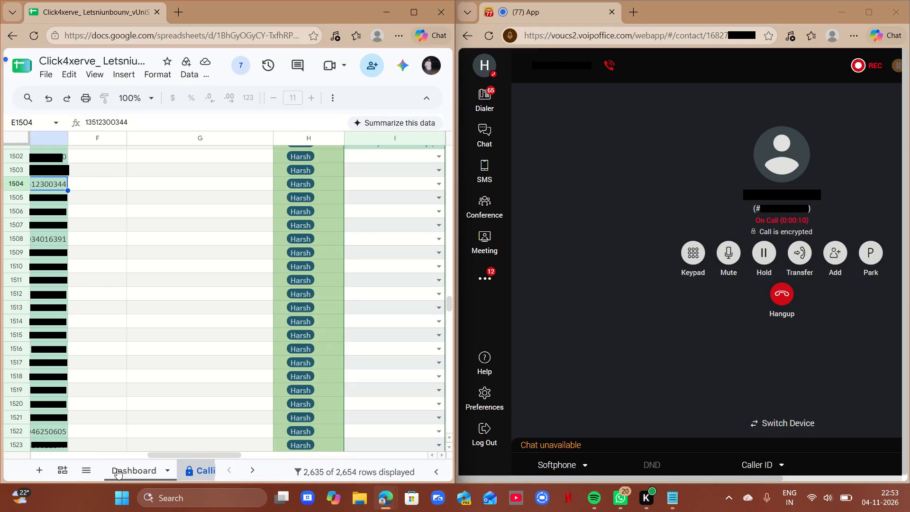
scroll(117, 469, right, 1)
click(117, 469)
key(backslash)
key(backslash)
key(backslash)
key(backslash)
key(backslash)
key(backslash)
key(backslash)
key(backslash)
key(backslash)
key(backslash)
key(backslash)
key(backslash)
key(backslash)
key(backslash)
key(backslash)
key(backslash)
key(backslash)
key(backslash)
key(backslash)
key(backslash)
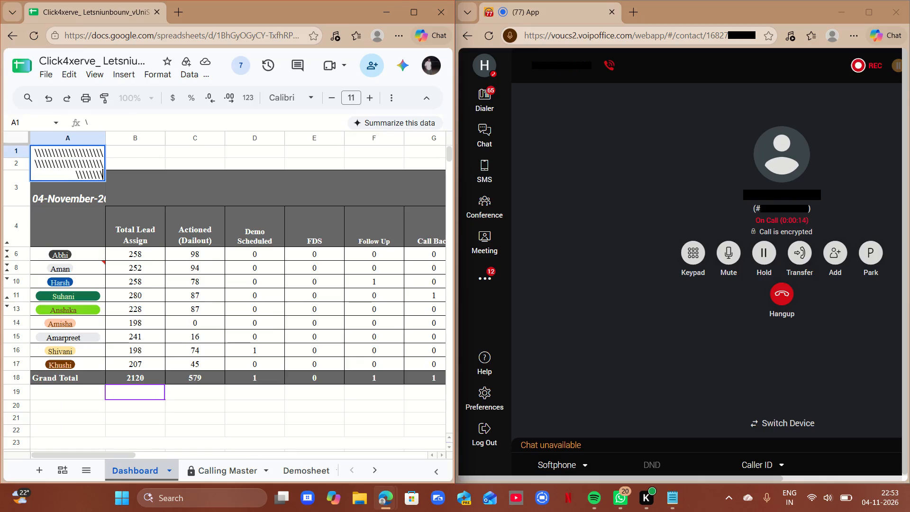
key(Escape)
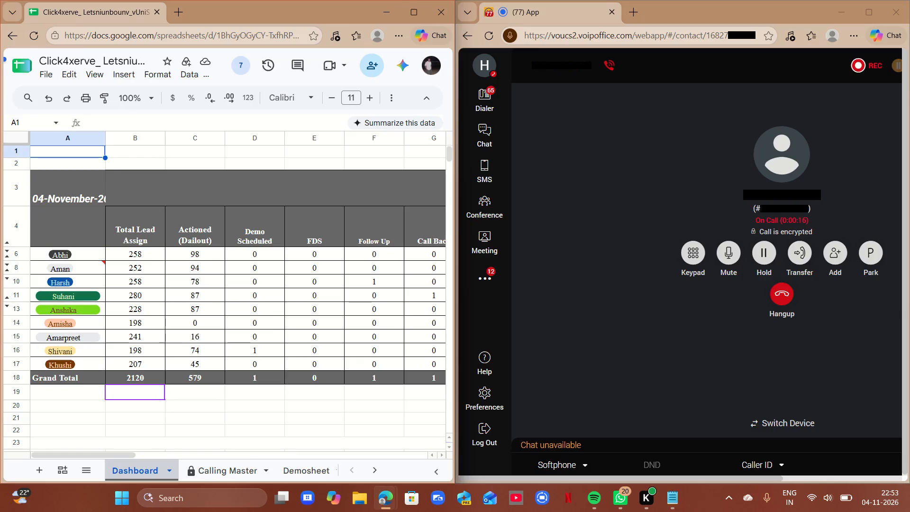
click(201, 473)
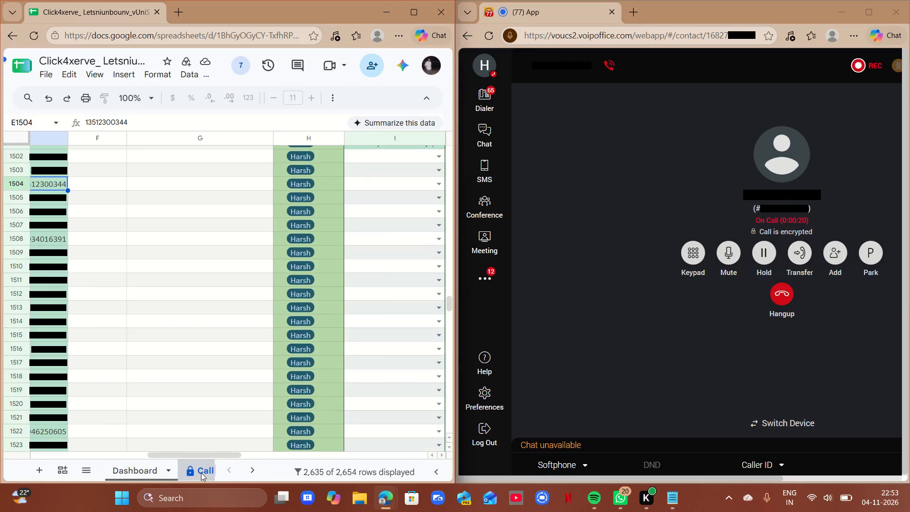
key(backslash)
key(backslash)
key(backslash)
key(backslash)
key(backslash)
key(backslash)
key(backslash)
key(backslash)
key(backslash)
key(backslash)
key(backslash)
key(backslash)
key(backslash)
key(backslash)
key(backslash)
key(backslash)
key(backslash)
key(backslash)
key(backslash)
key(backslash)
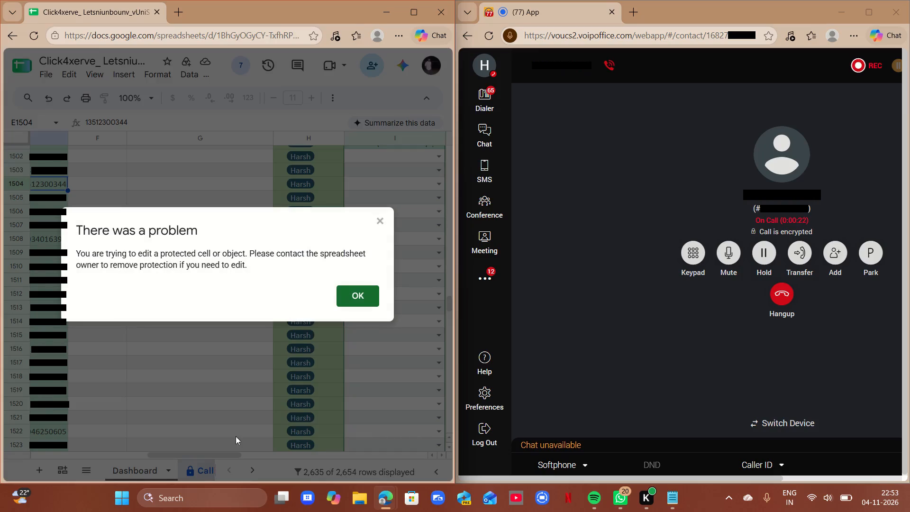
Switch to Notepad, add a blank tab, and start a new line below the text in the scratch note.
click(676, 497)
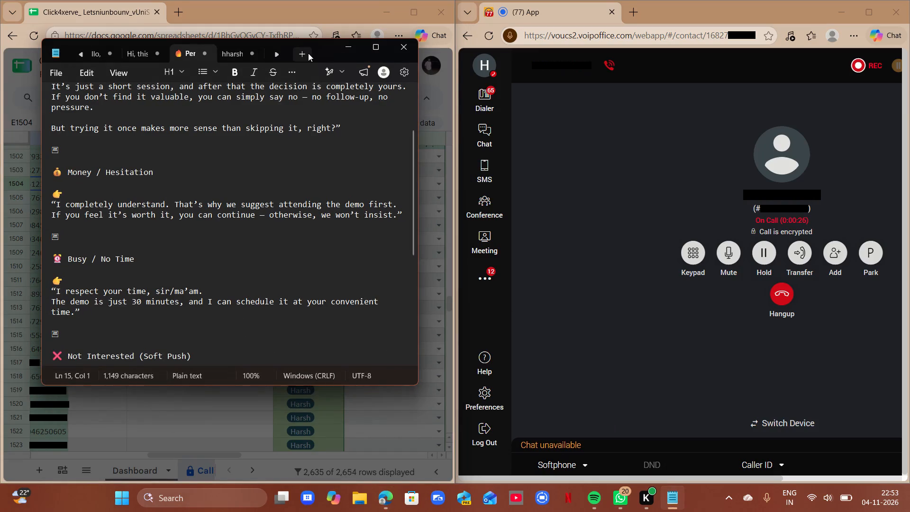
click(308, 53)
click(190, 54)
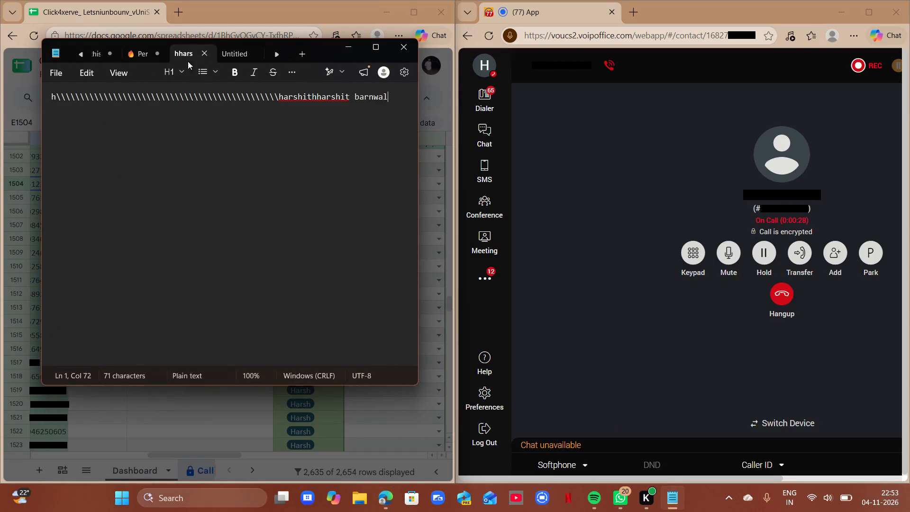
click(140, 157)
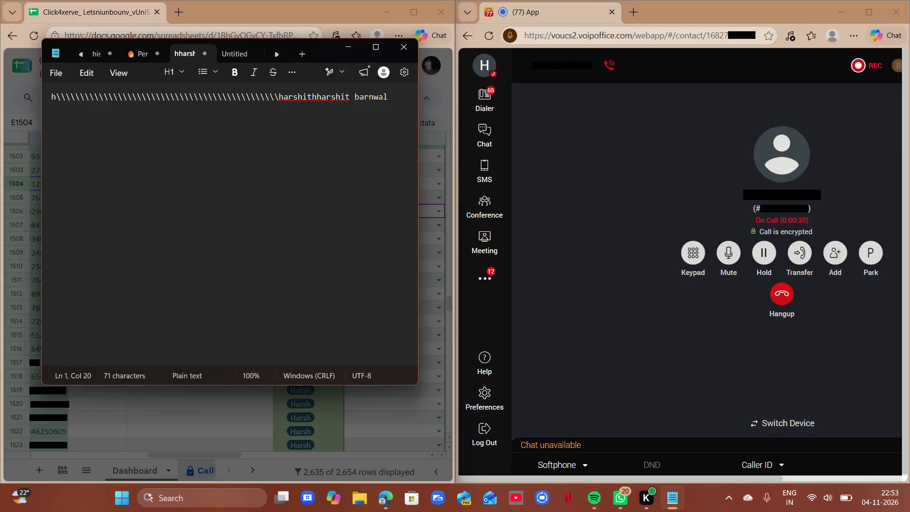
click(414, 99)
key(Return)
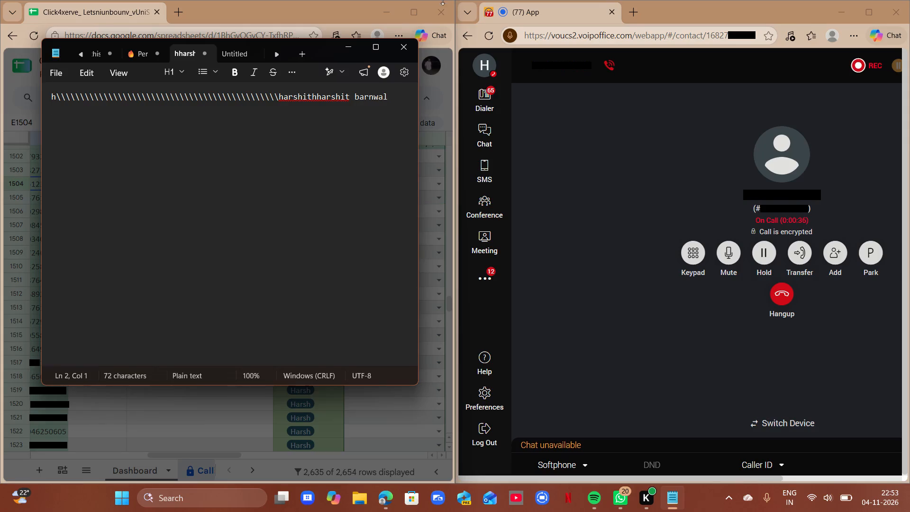
click(351, 49)
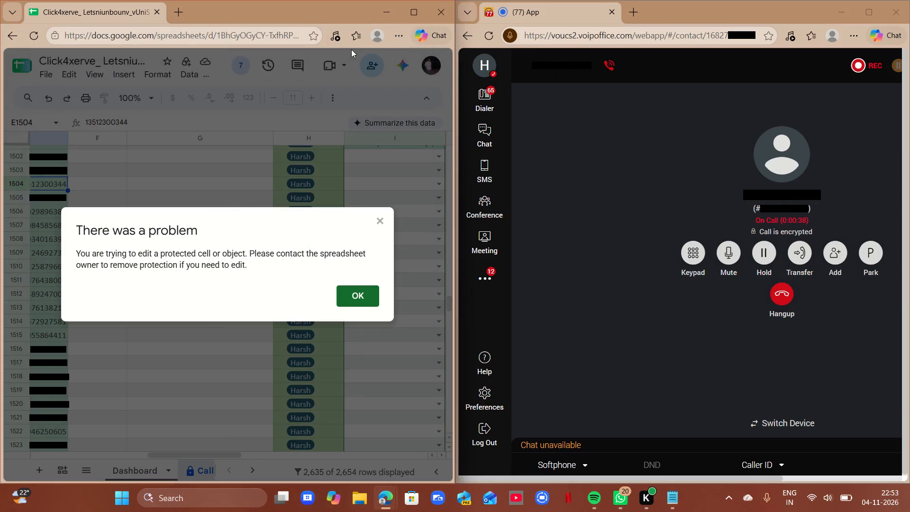
Bring up the call script with the objection responses in Notepad.
click(670, 501)
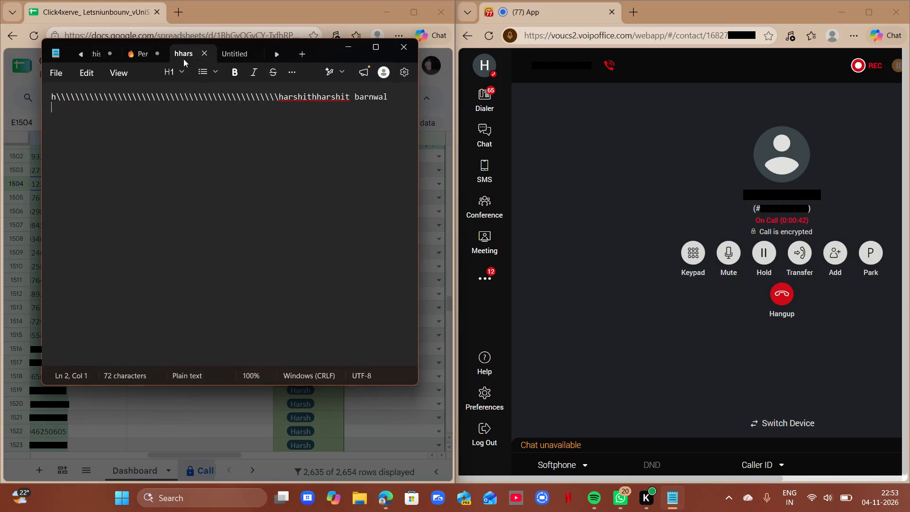
click(147, 55)
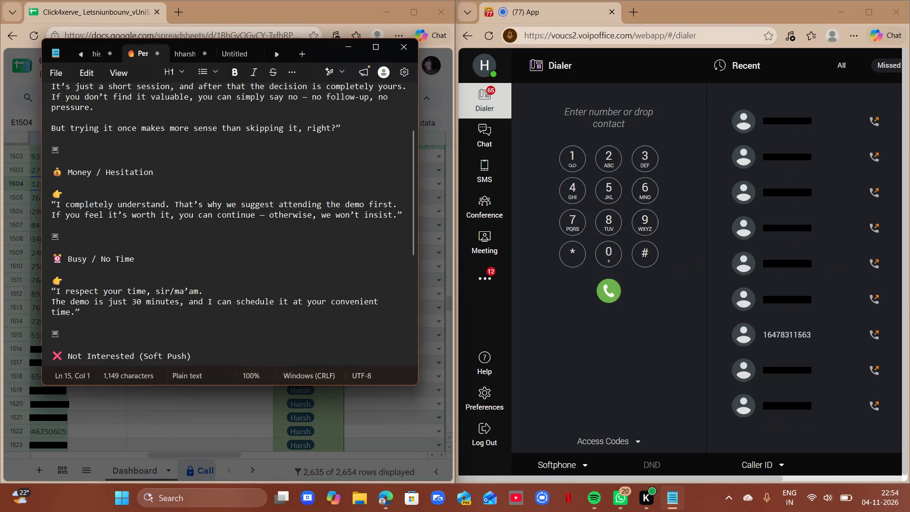
Dial the copied phone number of the row 1504 lead in the web dialer and dismiss the sheet's protected-cell message.
click(613, 111)
key(ctrl+v)
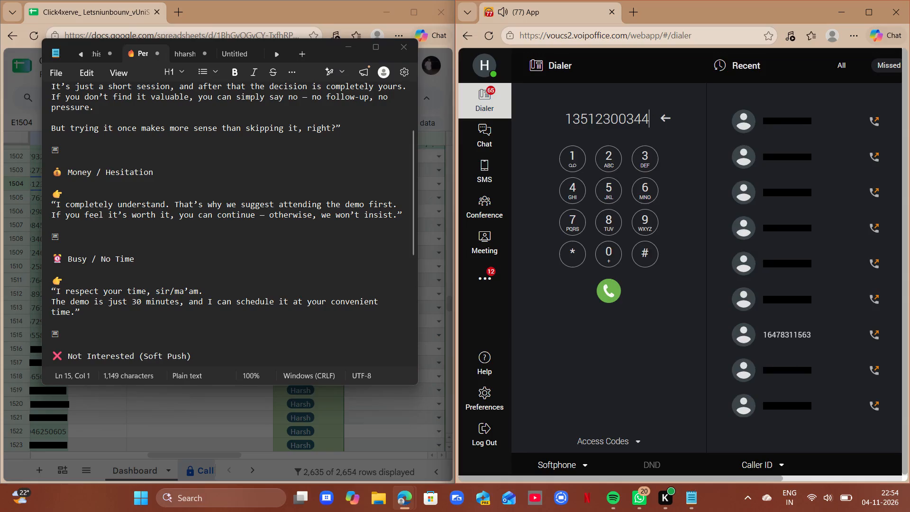
key(Return)
click(346, 46)
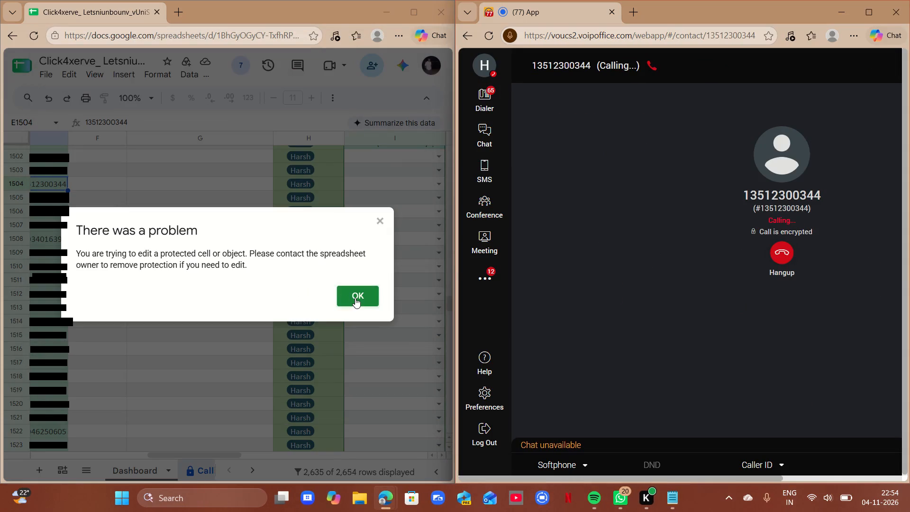
click(355, 298)
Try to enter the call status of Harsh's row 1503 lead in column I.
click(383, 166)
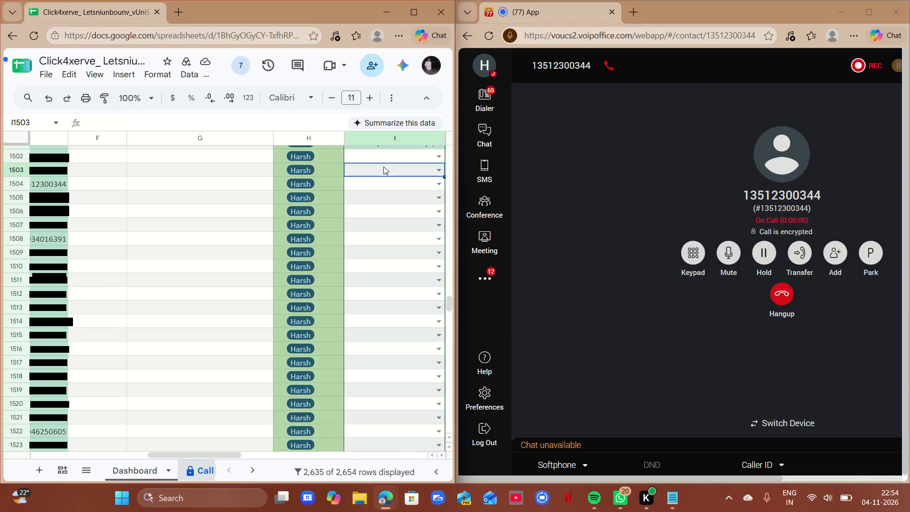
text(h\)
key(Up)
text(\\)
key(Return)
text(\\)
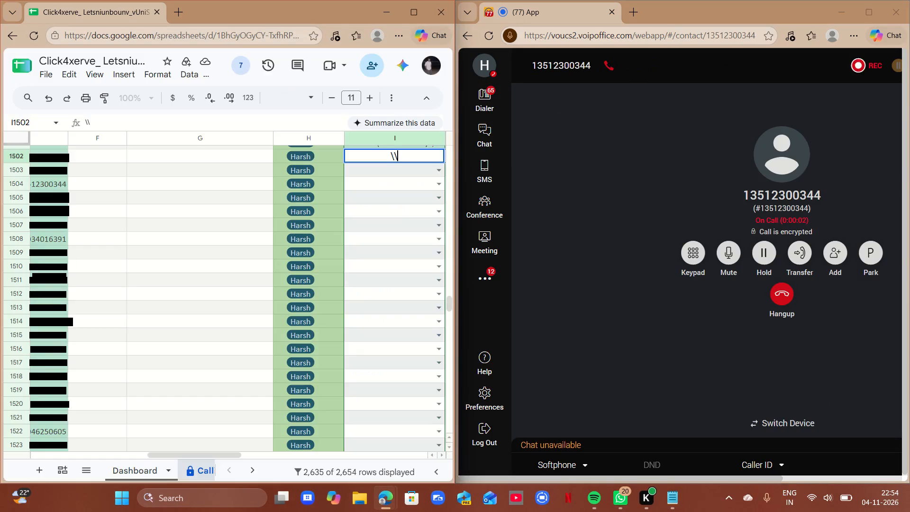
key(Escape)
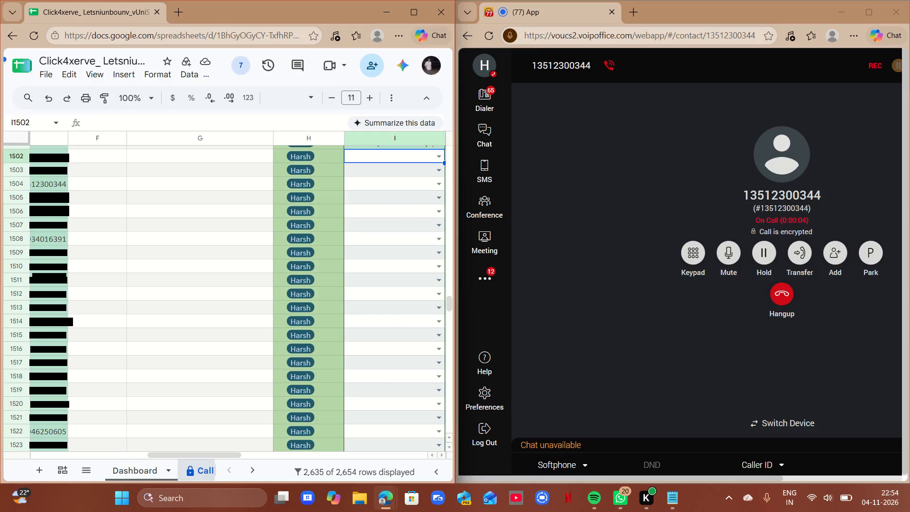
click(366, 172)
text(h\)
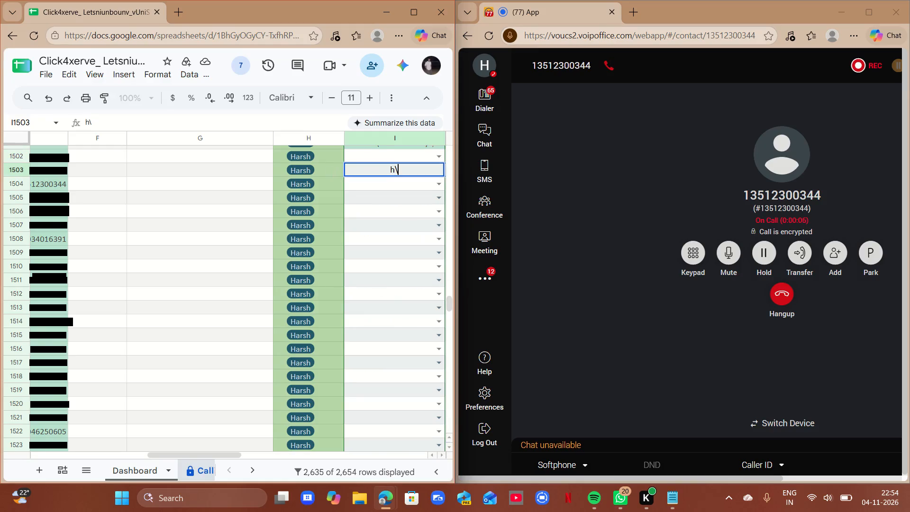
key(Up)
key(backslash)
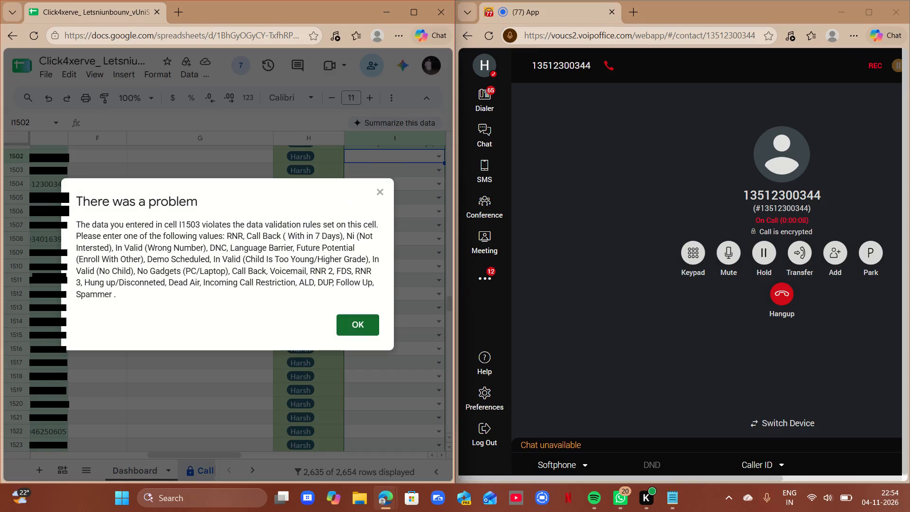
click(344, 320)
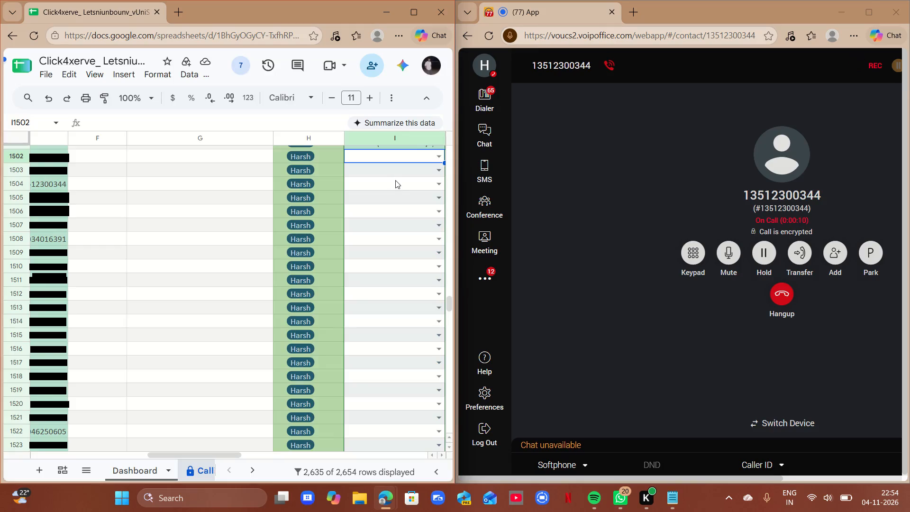
Set the call status of Harsh's row 1503 lead in column I to Hung up/Disconneted.
click(402, 172)
text(h\)
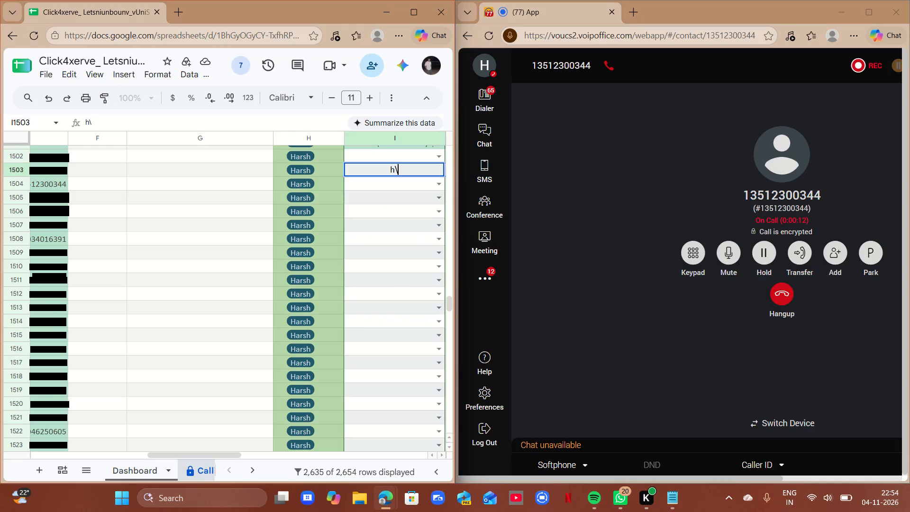
key(BackSpace)
key(backslash)
key(backslash)
key(backslash)
key(backslash)
key(backslash)
key(backslash)
key(BackSpace)
key(BackSpace)
key(BackSpace)
key(BackSpace)
key(BackSpace)
key(BackSpace)
key(BackSpace)
key(BackSpace)
key(BackSpace)
key(BackSpace)
key(BackSpace)
key(r)
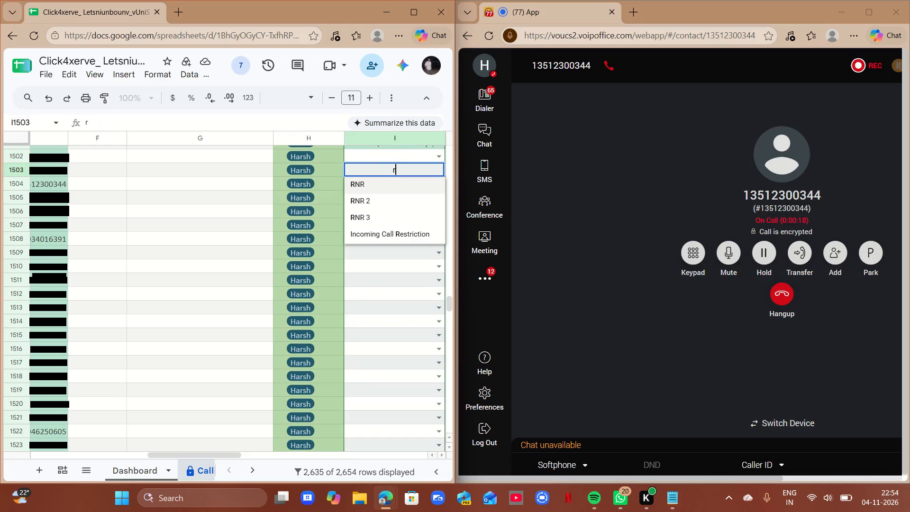
key(BackSpace)
key(h)
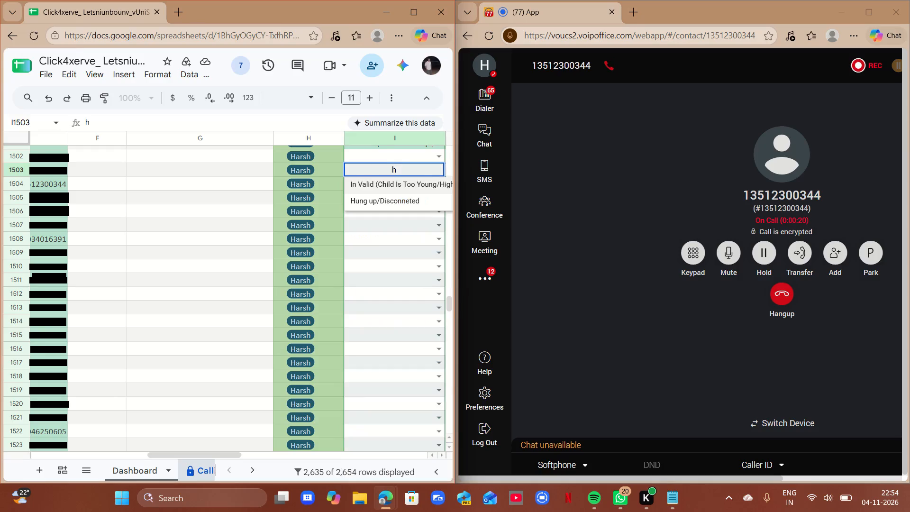
key(Up)
key(Return)
Set the call status of Harsh's row 1502 lead in column I to RNR.
click(419, 157)
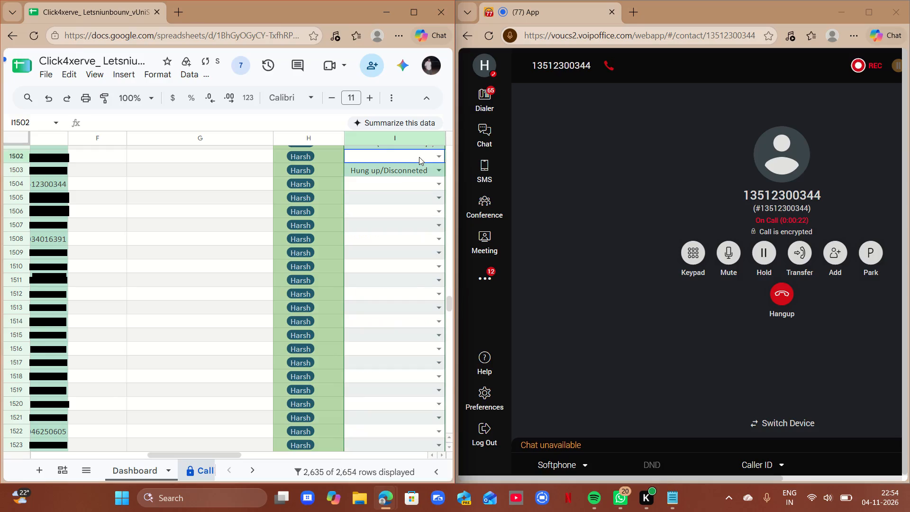
key(r)
key(Return)
Copy the phone number of Harsh's row 1505 lead from column E.
scroll(419, 157, down, 1)
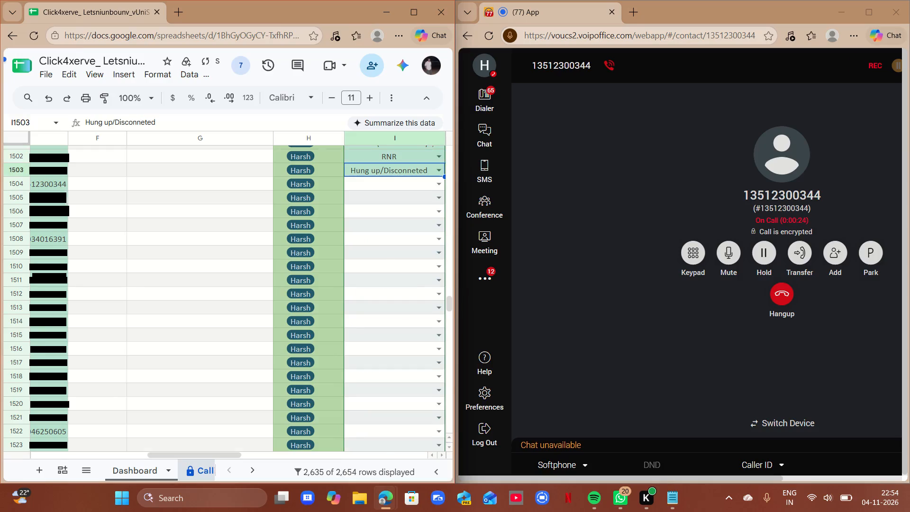
scroll(419, 157, down, 1)
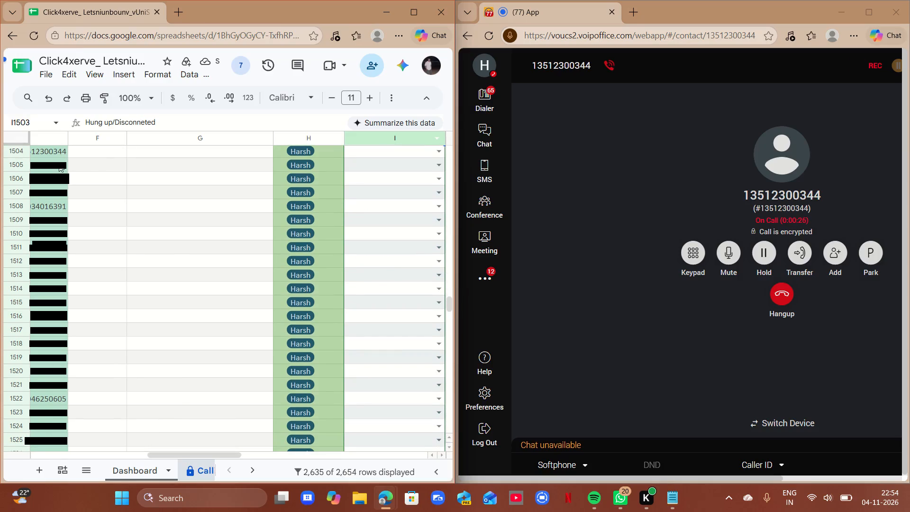
click(59, 164)
key(ctrl+c)
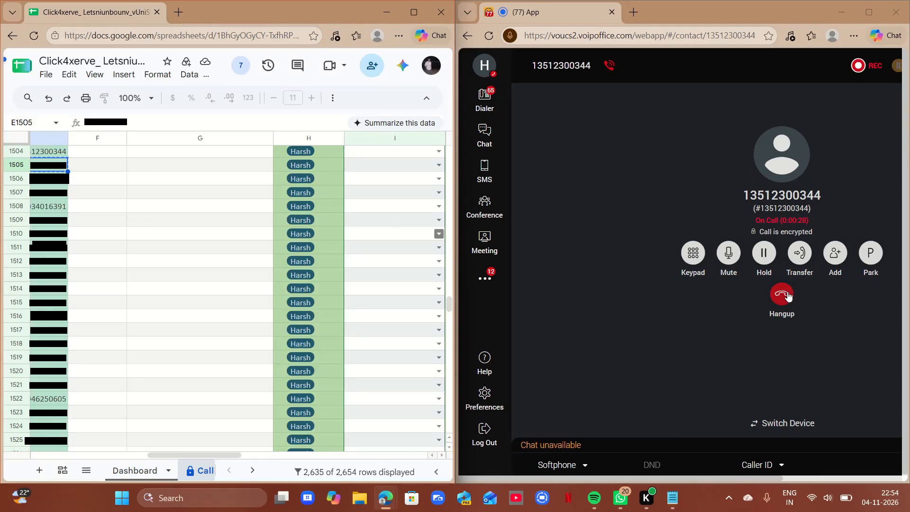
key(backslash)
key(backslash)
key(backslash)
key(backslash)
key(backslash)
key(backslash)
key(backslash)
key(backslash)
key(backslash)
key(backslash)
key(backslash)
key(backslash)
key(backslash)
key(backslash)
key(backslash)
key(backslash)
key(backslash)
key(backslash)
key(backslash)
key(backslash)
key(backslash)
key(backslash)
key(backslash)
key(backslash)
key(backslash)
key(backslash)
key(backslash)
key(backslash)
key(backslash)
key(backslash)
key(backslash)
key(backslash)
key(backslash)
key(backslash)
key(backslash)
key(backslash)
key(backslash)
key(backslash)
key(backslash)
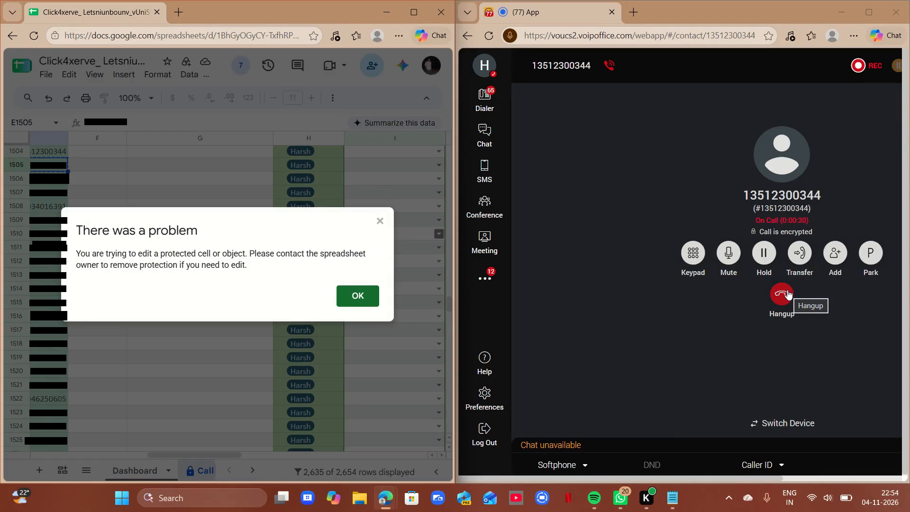
End the current call and dial the copied phone number of the row 1505 lead in the web dialer.
click(787, 290)
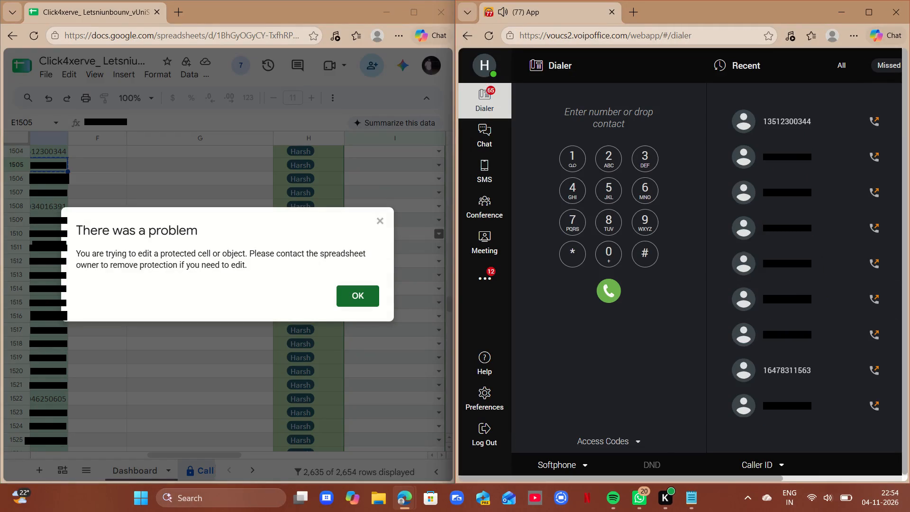
key(ctrl+v)
click(598, 116)
key(backslash)
key(backslash)
key(backslash)
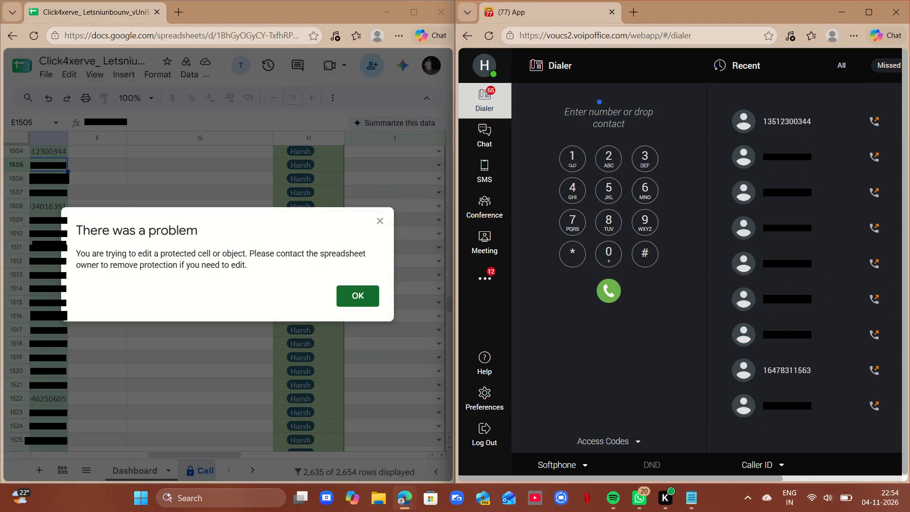
key(ctrl+v)
key(Return)
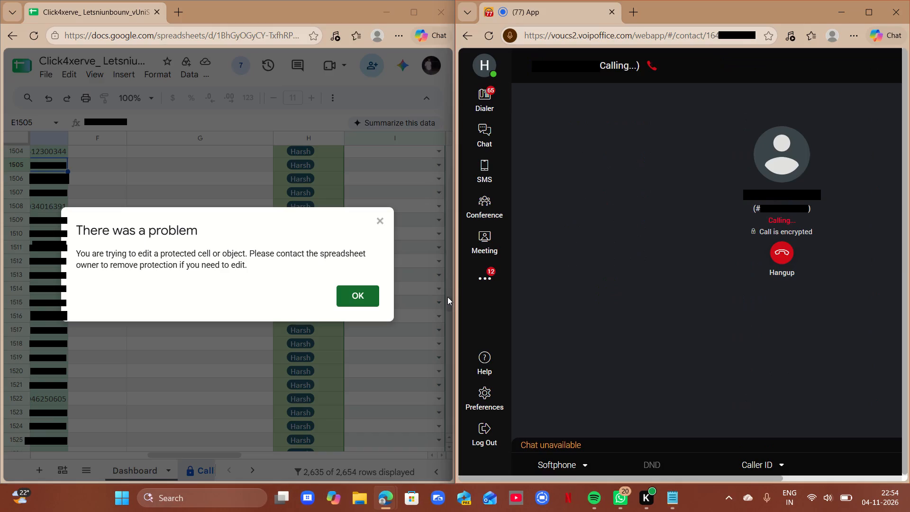
Dismiss the protected-cell dialog in the Calling Master sheet.
click(362, 288)
key(backslash)
key(backslash)
key(backslash)
key(backslash)
key(backslash)
key(backslash)
key(backslash)
key(backslash)
key(backslash)
key(backslash)
key(backslash)
key(backslash)
key(backslash)
key(backslash)
key(backslash)
key(backslash)
key(backslash)
key(backslash)
key(backslash)
key(backslash)
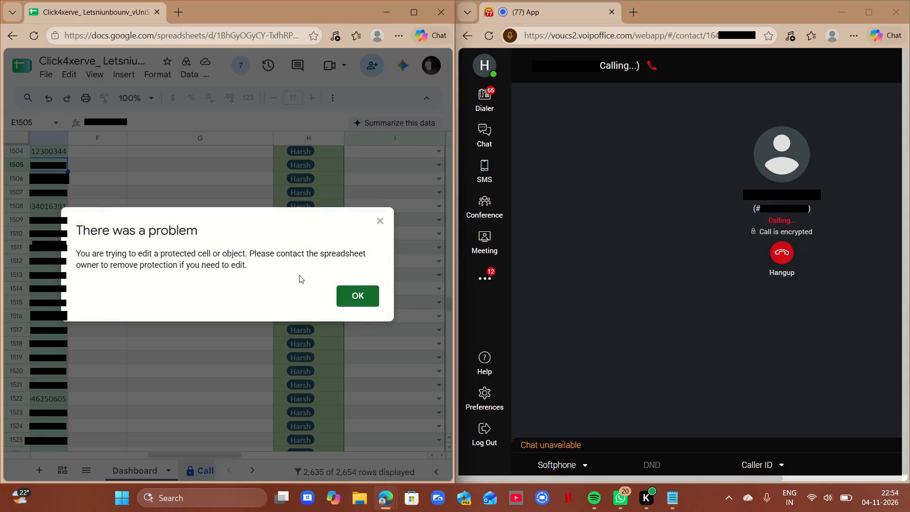
click(361, 292)
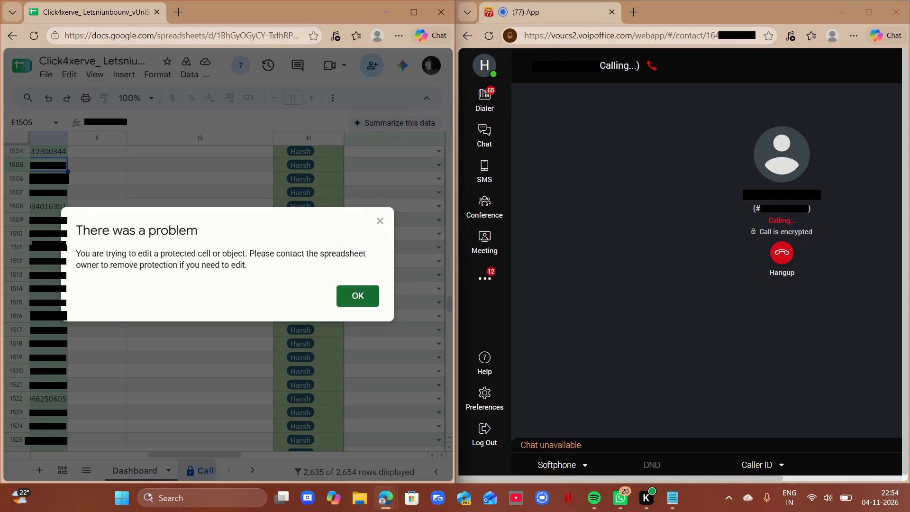
click(361, 292)
click(361, 292)
click(361, 292)
click(361, 292)
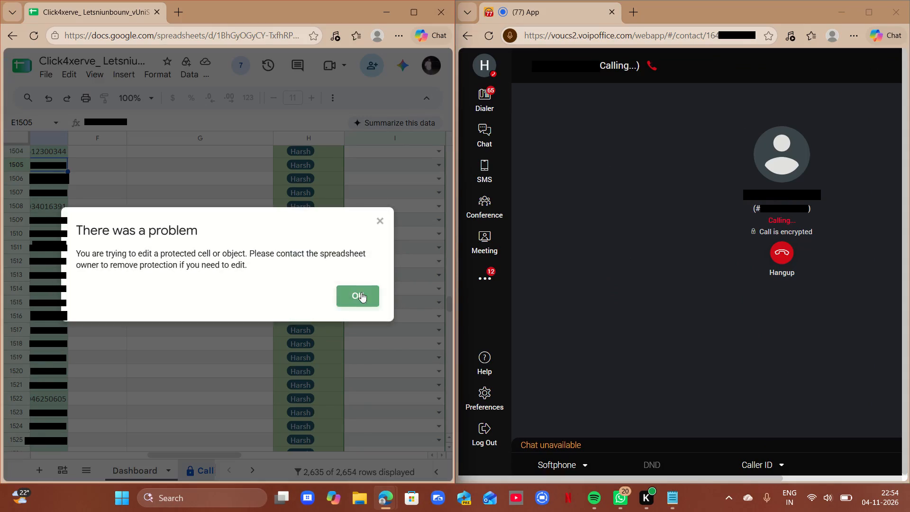
click(361, 292)
click(361, 292)
click(361, 292)
click(361, 292)
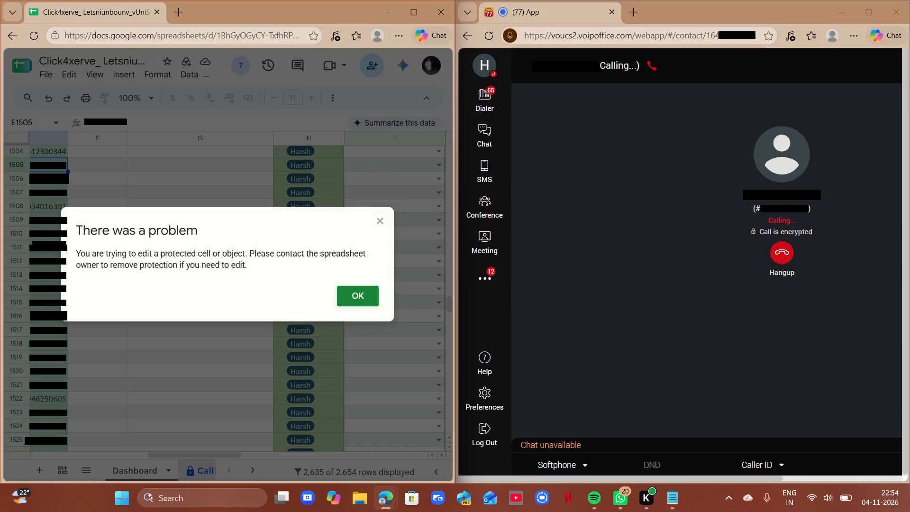
click(361, 292)
click(361, 292)
click(361, 292)
key(backslash)
key(backslash)
key(backslash)
key(backslash)
key(backslash)
key(backslash)
key(backslash)
key(backslash)
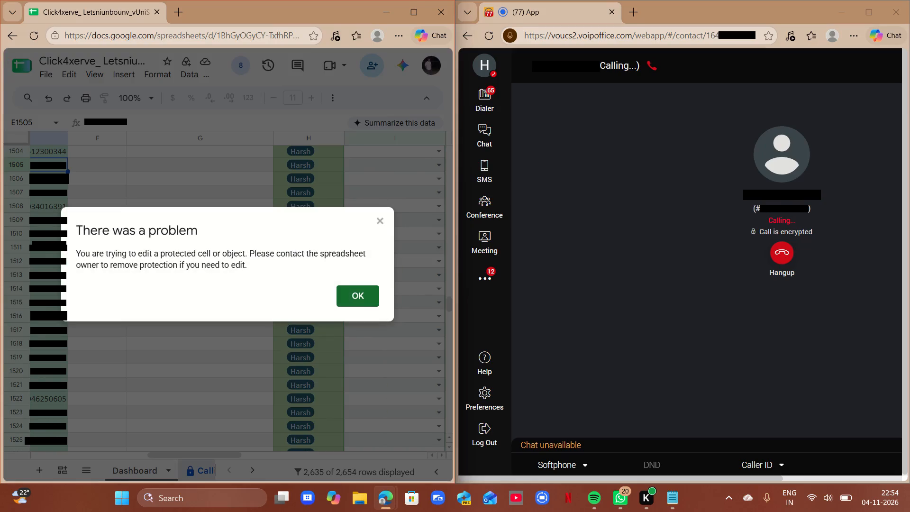
key(backslash)
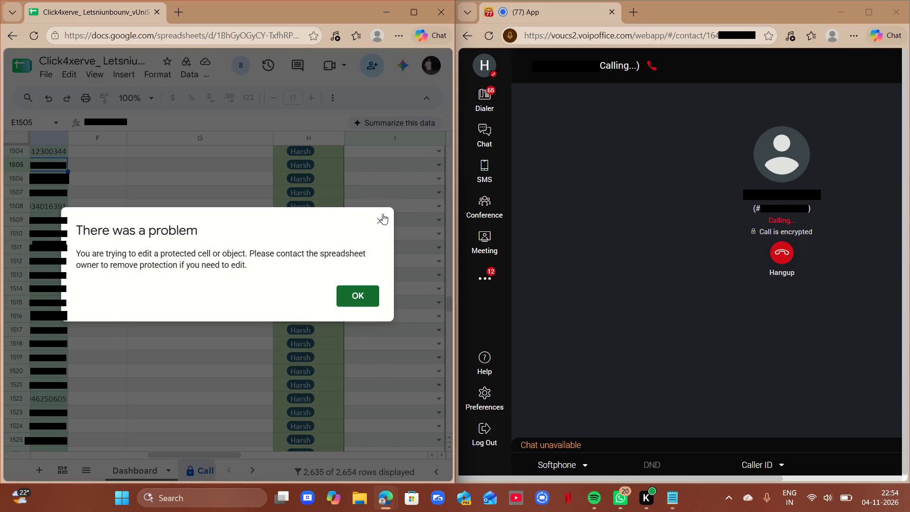
click(379, 219)
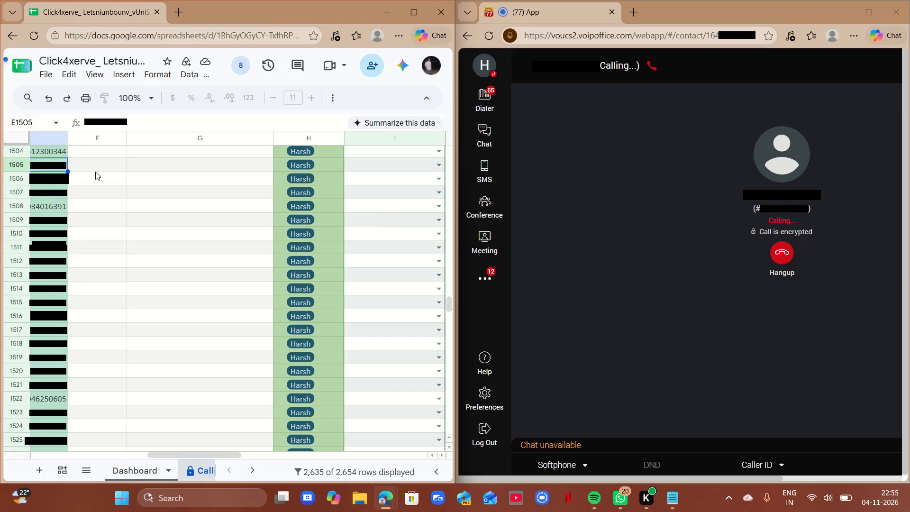
Copy the phone number of Harsh's row 1506 lead from column E.
click(60, 179)
key(ctrl+backslash)
key(ctrl+c)
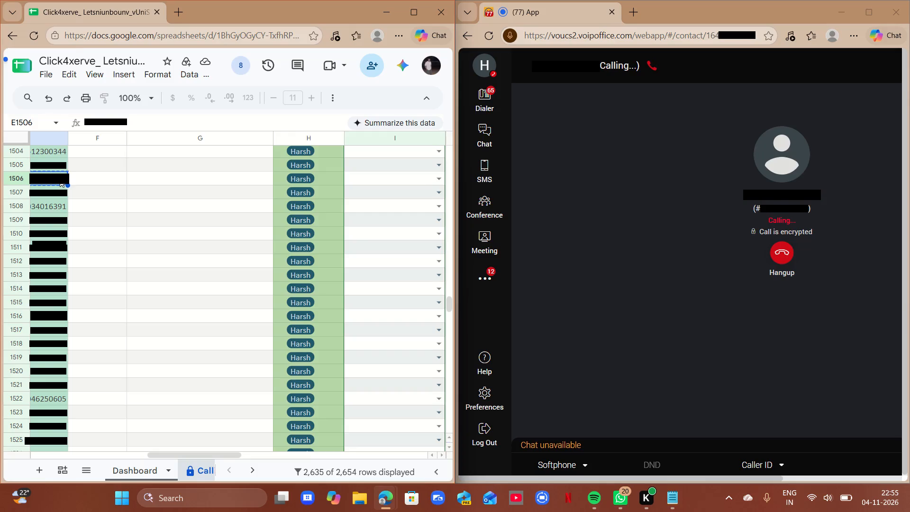
Check the team's lead and dial-out summary on the Dashboard sheet and return to the Calling Master sheet.
click(130, 471)
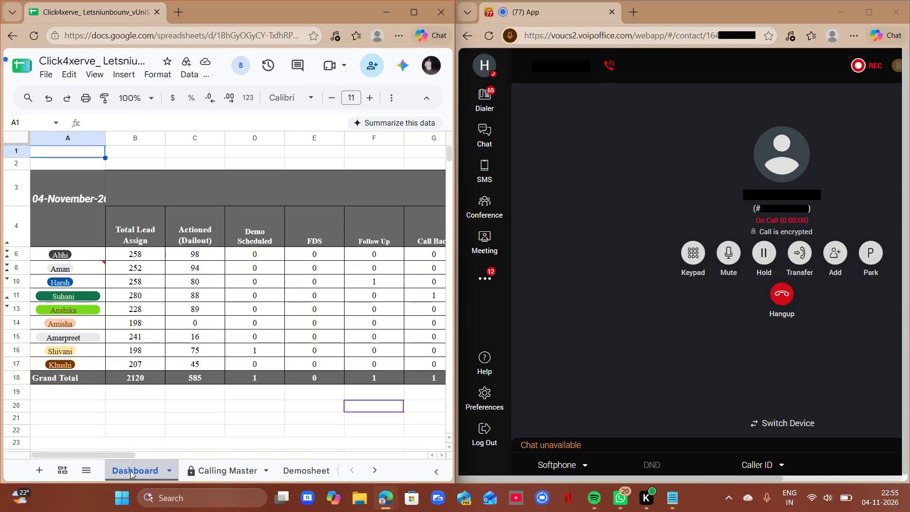
click(214, 466)
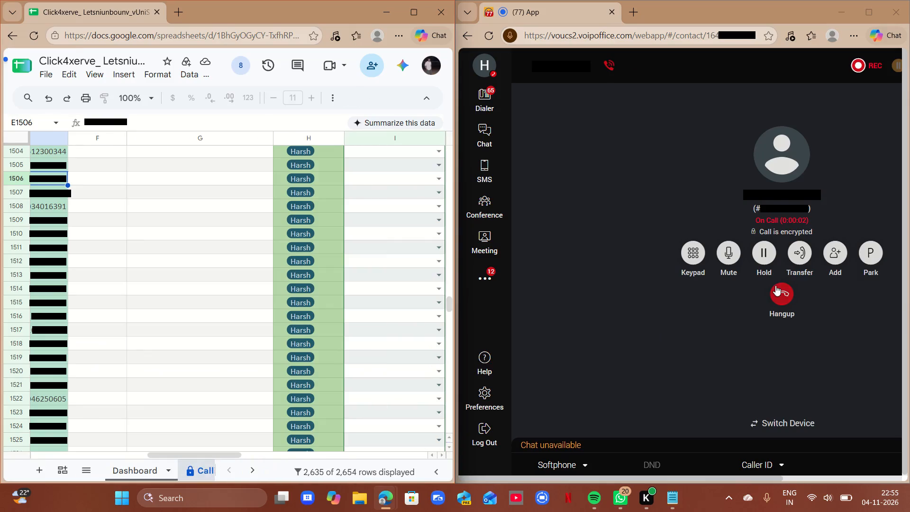
End the current call and dial the copied phone number of the row 1506 lead in the web dialer.
click(775, 285)
key(backslash)
key(backslash)
key(backslash)
key(backslash)
key(backslash)
key(ctrl+v)
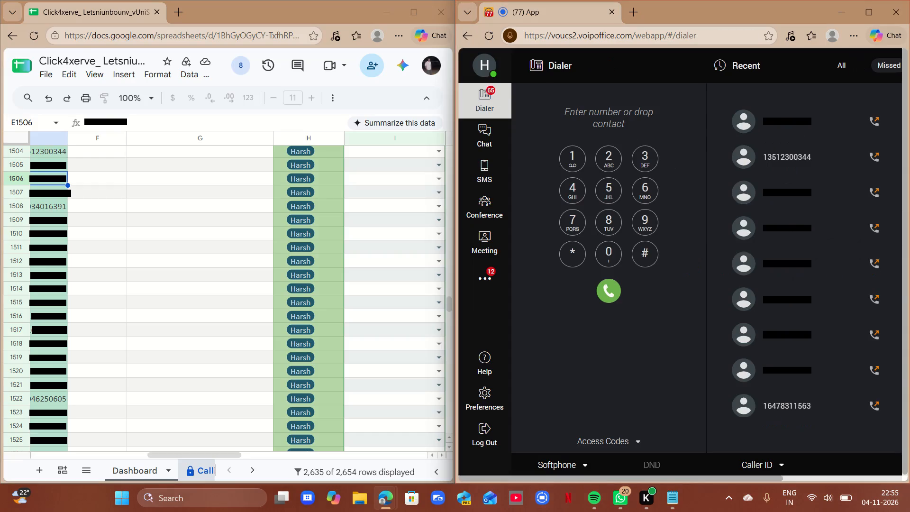
click(603, 114)
key(ctrl+backslash)
key(ctrl+v)
key(Return)
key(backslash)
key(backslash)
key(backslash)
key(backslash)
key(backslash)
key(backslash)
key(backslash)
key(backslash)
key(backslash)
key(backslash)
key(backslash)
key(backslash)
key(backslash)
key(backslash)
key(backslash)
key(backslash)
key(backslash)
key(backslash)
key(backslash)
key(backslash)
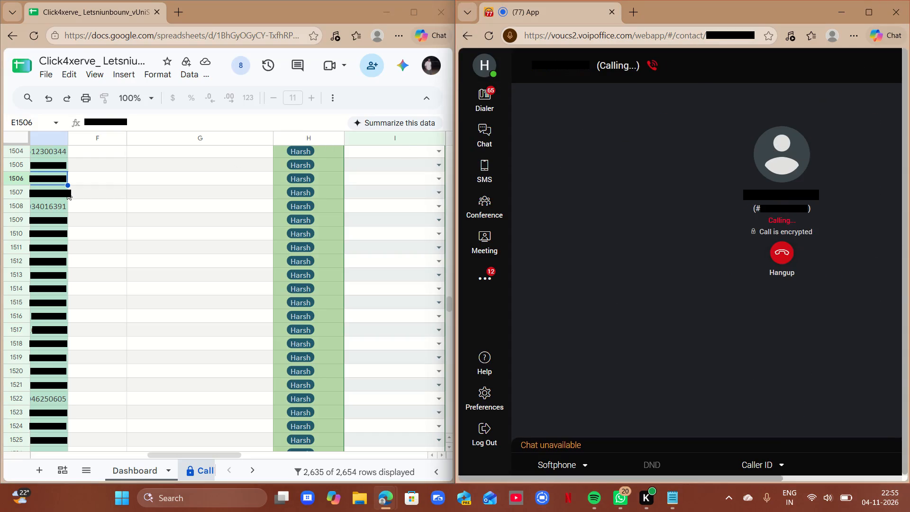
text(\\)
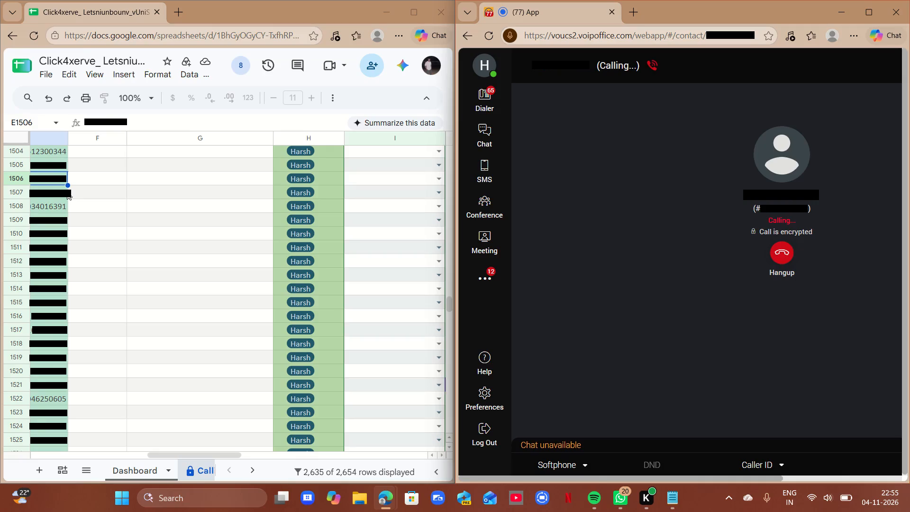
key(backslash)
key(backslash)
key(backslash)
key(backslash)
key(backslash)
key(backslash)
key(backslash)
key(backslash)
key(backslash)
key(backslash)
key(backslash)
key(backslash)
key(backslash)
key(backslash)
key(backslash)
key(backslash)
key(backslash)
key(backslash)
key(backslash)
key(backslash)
Dismiss the protected-cell dialog and copy the phone number of Harsh's row 1507 lead from column E.
click(63, 194)
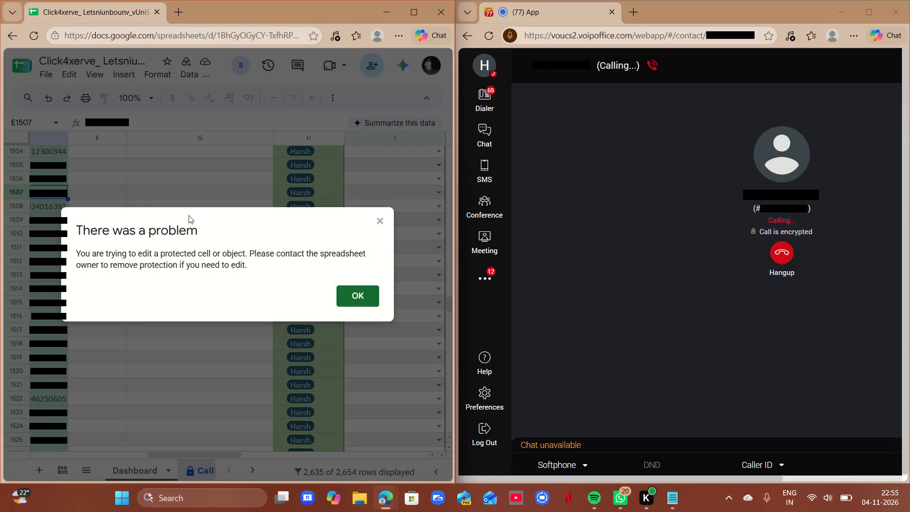
click(367, 296)
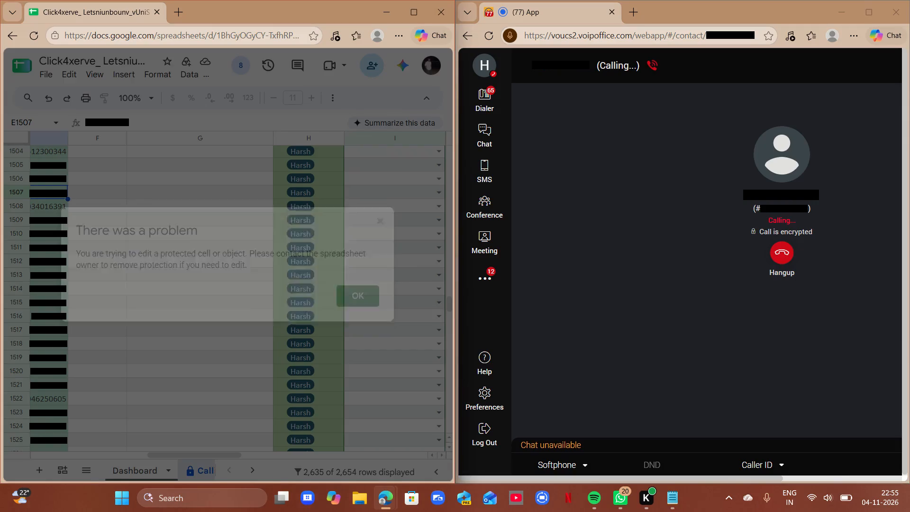
click(364, 298)
click(364, 298)
click(364, 298)
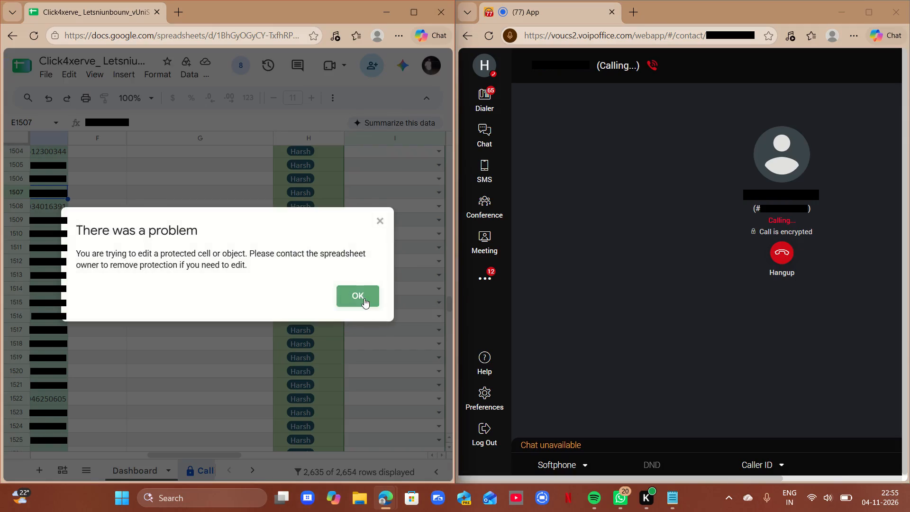
click(364, 298)
click(364, 298)
click(364, 298)
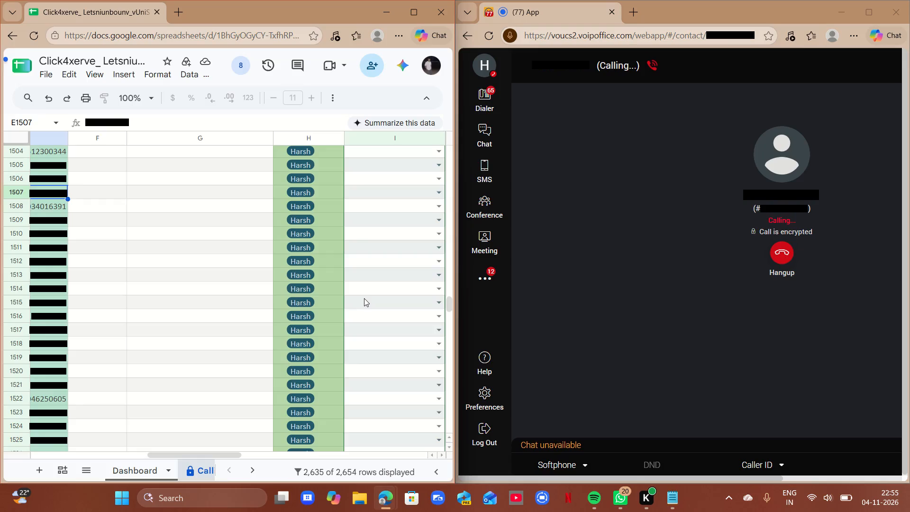
click(48, 196)
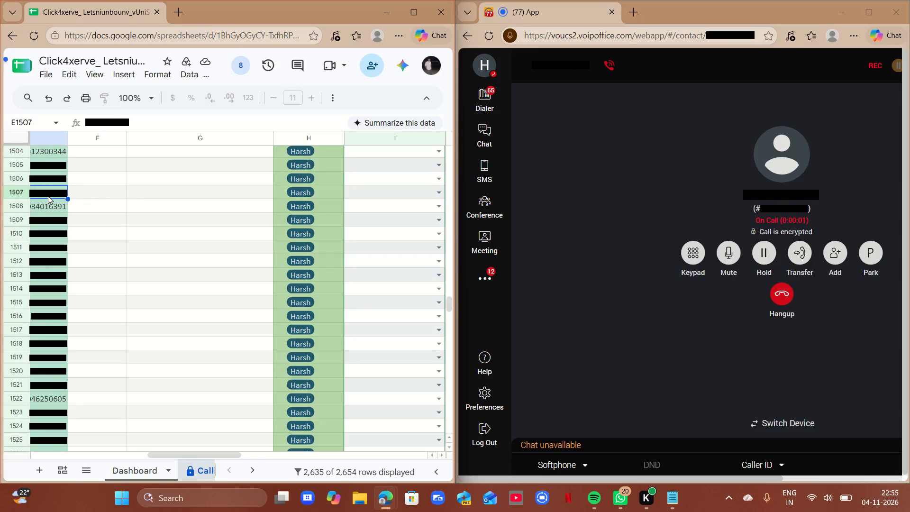
key(ctrl+backslash)
key(ctrl+backslash)
key(ctrl+c)
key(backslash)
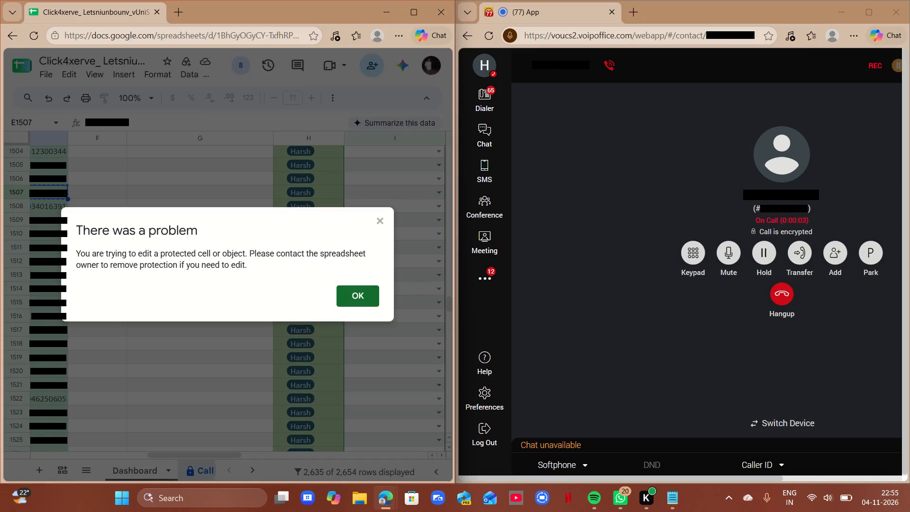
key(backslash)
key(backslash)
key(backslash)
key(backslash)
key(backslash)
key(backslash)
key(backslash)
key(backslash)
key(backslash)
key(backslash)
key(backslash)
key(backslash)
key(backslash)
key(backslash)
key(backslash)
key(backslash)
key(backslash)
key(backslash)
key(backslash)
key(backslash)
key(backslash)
Switch to Notepad and bring up the objection-handling call script.
click(672, 496)
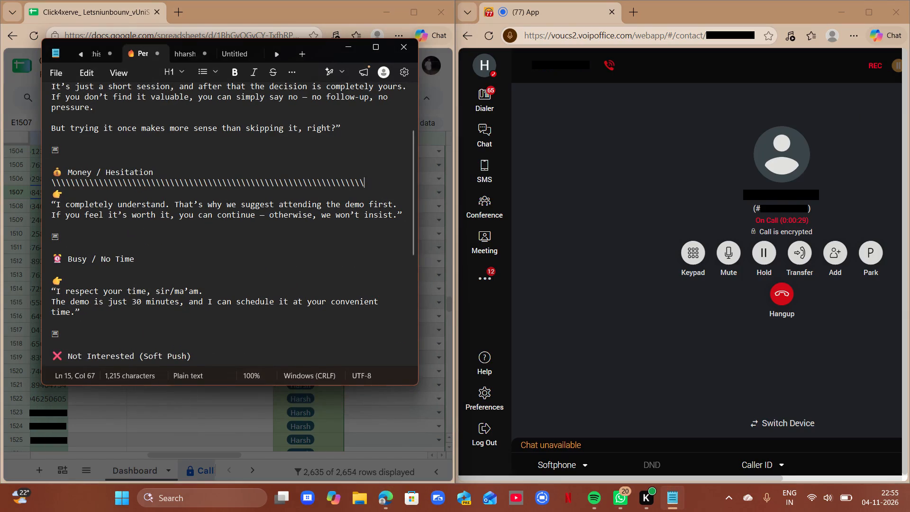
key(Escape)
key(Escape)
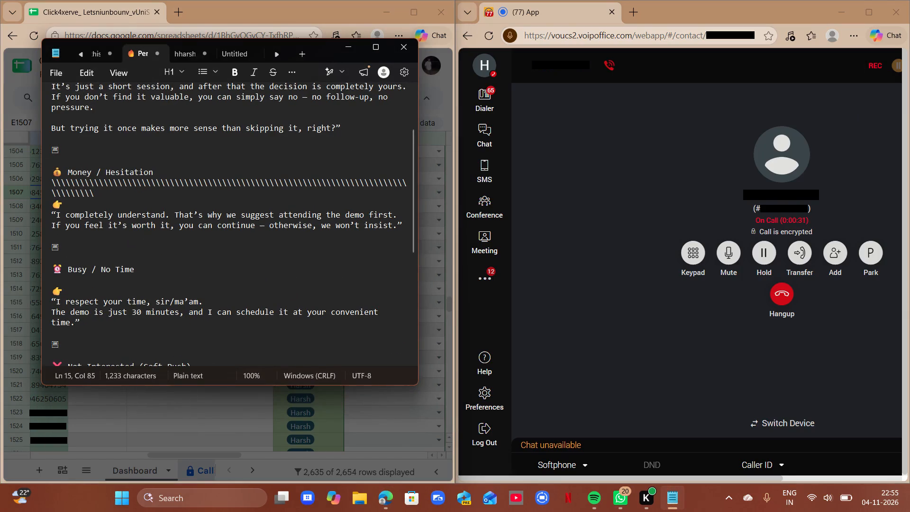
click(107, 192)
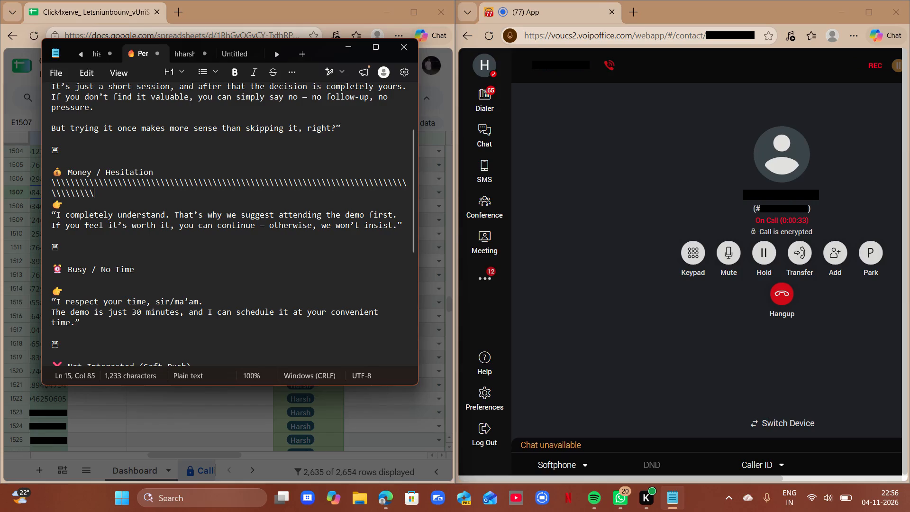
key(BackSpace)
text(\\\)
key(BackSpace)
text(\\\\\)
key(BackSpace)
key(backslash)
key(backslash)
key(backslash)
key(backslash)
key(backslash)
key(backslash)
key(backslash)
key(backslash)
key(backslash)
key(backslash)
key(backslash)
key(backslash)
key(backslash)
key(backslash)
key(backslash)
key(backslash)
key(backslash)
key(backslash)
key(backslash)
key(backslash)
Delete the run of stray backslashes beneath the Money / Hesitation heading in the call script.
key(BackSpace)
key(BackSpace)
key(BackSpace)
key(BackSpace)
key(BackSpace)
key(BackSpace)
key(BackSpace)
key(BackSpace)
key(BackSpace)
key(BackSpace)
key(BackSpace)
key(BackSpace)
key(BackSpace)
key(BackSpace)
key(BackSpace)
key(BackSpace)
key(BackSpace)
key(BackSpace)
key(BackSpace)
key(BackSpace)
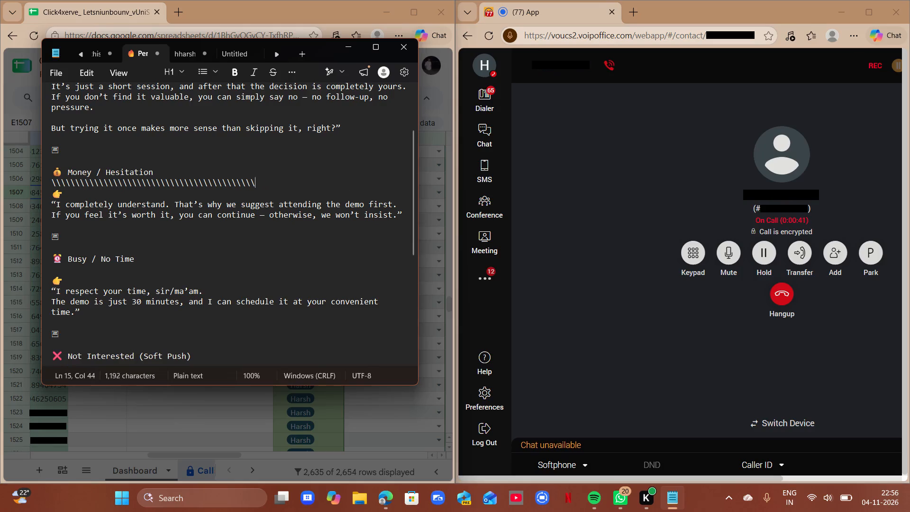
key(BackSpace)
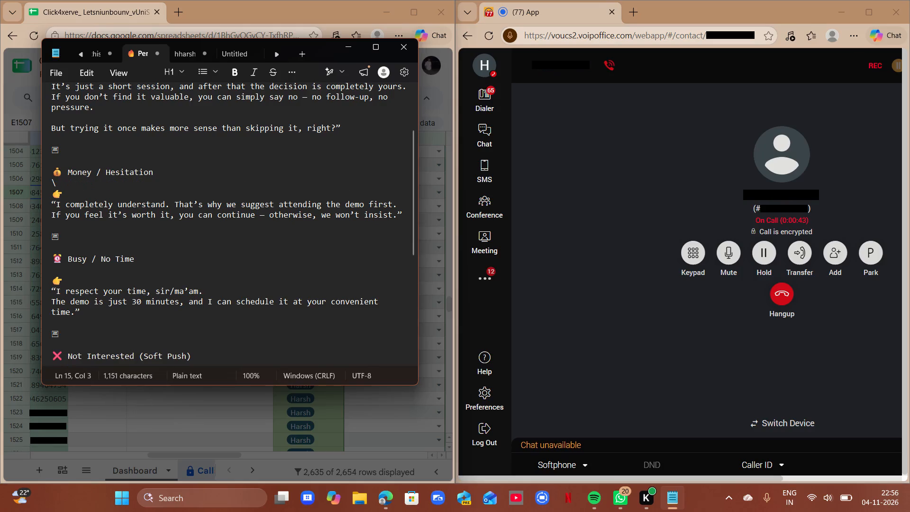
key(BackSpace)
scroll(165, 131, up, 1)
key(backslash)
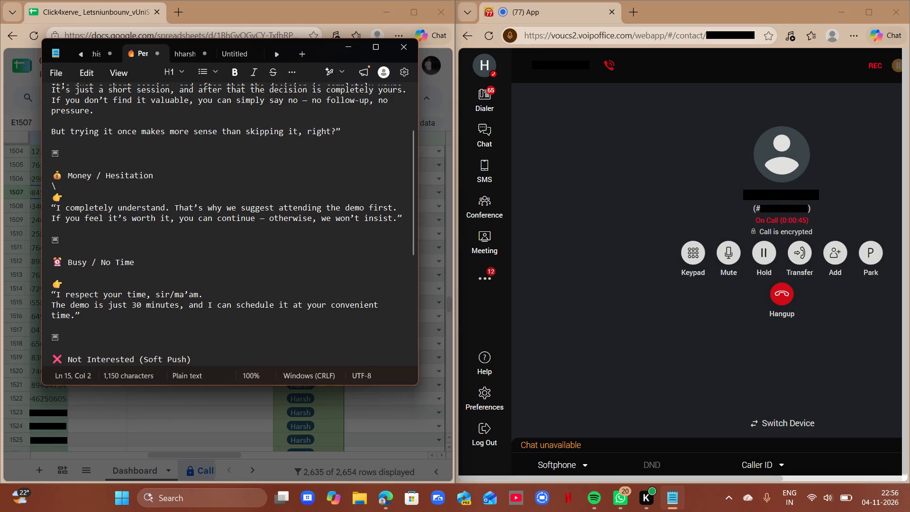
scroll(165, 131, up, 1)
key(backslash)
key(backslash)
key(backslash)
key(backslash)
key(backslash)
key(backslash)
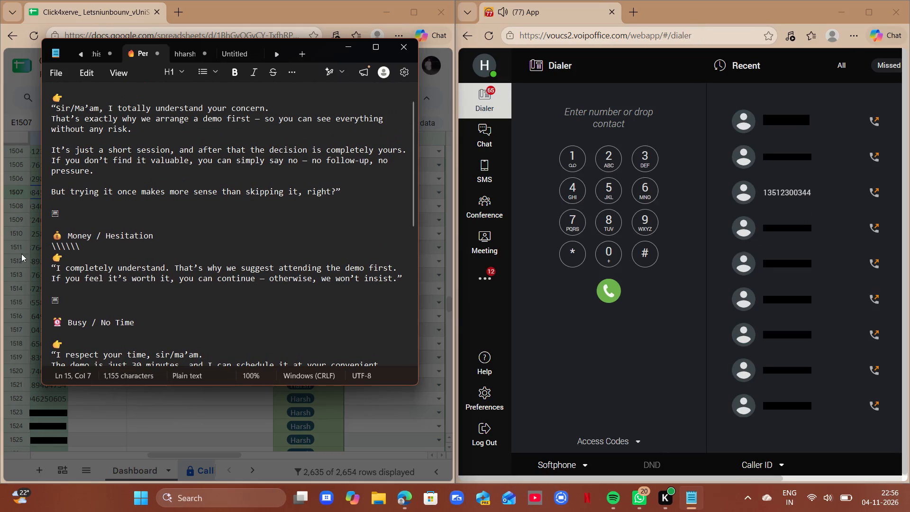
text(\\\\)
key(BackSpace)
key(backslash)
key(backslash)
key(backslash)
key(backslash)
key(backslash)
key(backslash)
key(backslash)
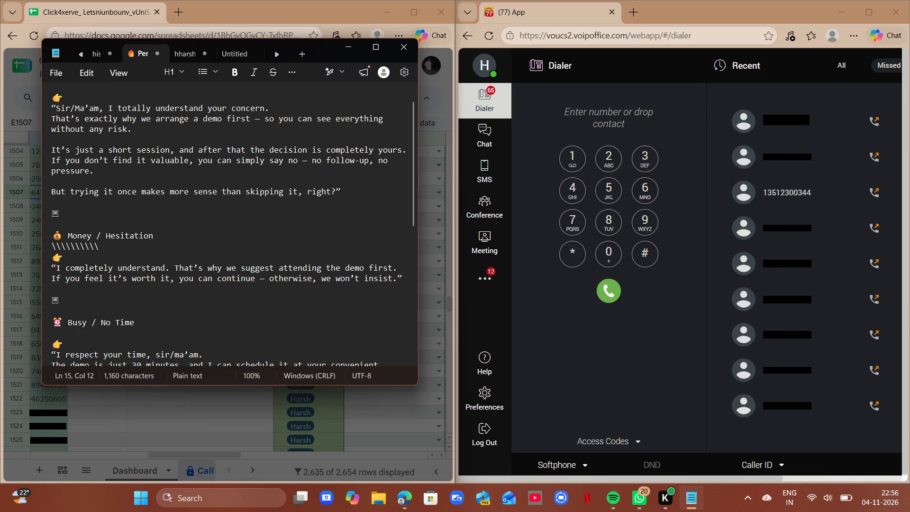
Delete the remaining backslash line beneath the Money / Hesitation heading, cutting the heading back to "Money / Hes".
key(BackSpace)
key(BackSpace)
key(BackSpace)
key(BackSpace)
key(BackSpace)
key(BackSpace)
key(BackSpace)
key(BackSpace)
key(BackSpace)
text(\\\)
key(BackSpace)
key(BackSpace)
key(BackSpace)
key(BackSpace)
key(BackSpace)
key(BackSpace)
key(BackSpace)
key(BackSpace)
key(BackSpace)
key(BackSpace)
key(BackSpace)
key(BackSpace)
key(BackSpace)
key(BackSpace)
key(BackSpace)
key(BackSpace)
key(BackSpace)
key(BackSpace)
key(BackSpace)
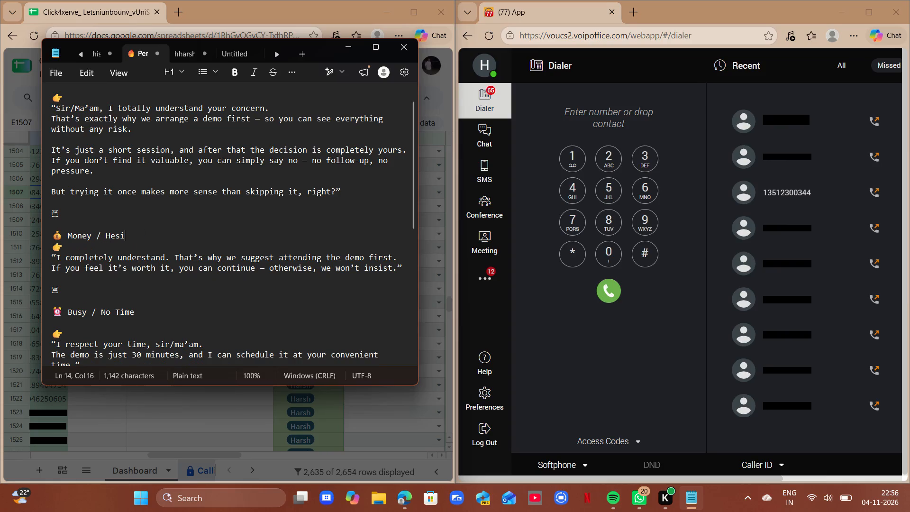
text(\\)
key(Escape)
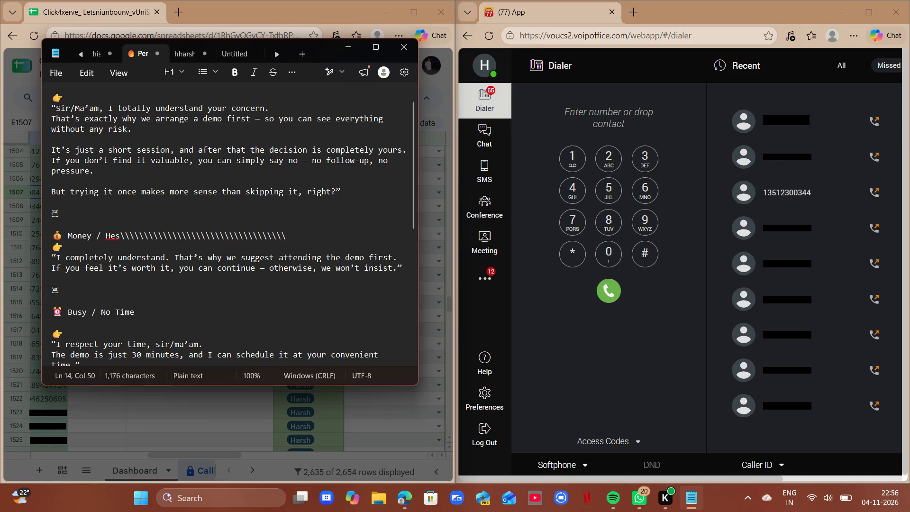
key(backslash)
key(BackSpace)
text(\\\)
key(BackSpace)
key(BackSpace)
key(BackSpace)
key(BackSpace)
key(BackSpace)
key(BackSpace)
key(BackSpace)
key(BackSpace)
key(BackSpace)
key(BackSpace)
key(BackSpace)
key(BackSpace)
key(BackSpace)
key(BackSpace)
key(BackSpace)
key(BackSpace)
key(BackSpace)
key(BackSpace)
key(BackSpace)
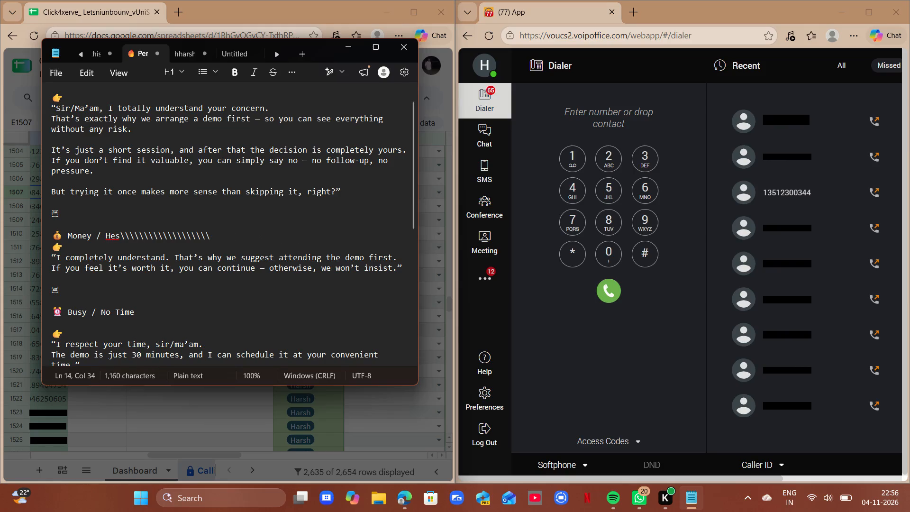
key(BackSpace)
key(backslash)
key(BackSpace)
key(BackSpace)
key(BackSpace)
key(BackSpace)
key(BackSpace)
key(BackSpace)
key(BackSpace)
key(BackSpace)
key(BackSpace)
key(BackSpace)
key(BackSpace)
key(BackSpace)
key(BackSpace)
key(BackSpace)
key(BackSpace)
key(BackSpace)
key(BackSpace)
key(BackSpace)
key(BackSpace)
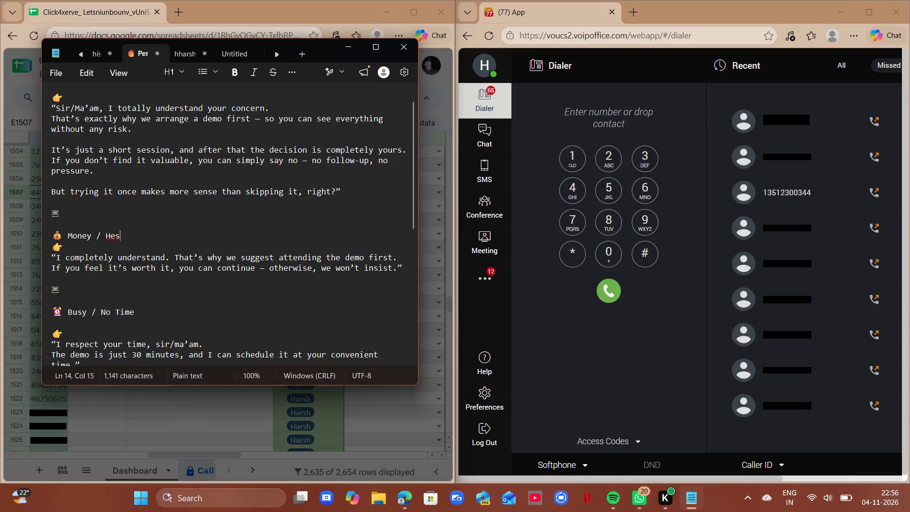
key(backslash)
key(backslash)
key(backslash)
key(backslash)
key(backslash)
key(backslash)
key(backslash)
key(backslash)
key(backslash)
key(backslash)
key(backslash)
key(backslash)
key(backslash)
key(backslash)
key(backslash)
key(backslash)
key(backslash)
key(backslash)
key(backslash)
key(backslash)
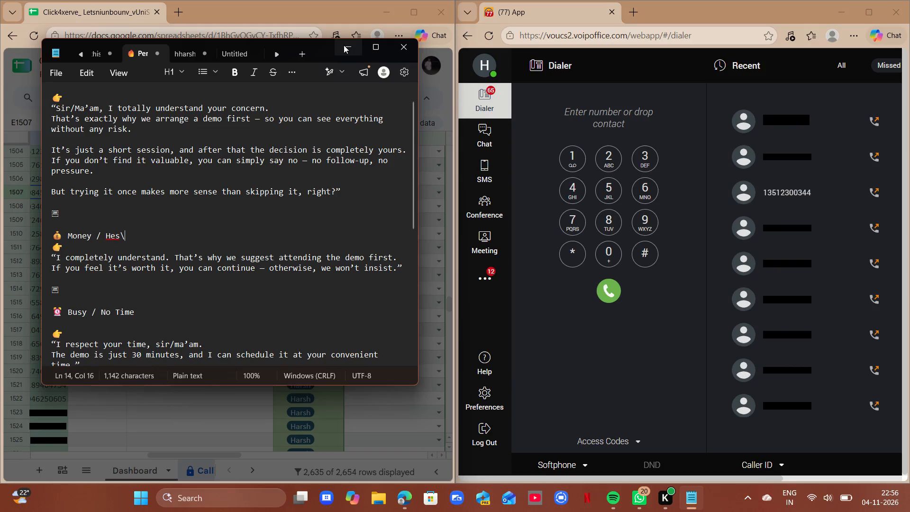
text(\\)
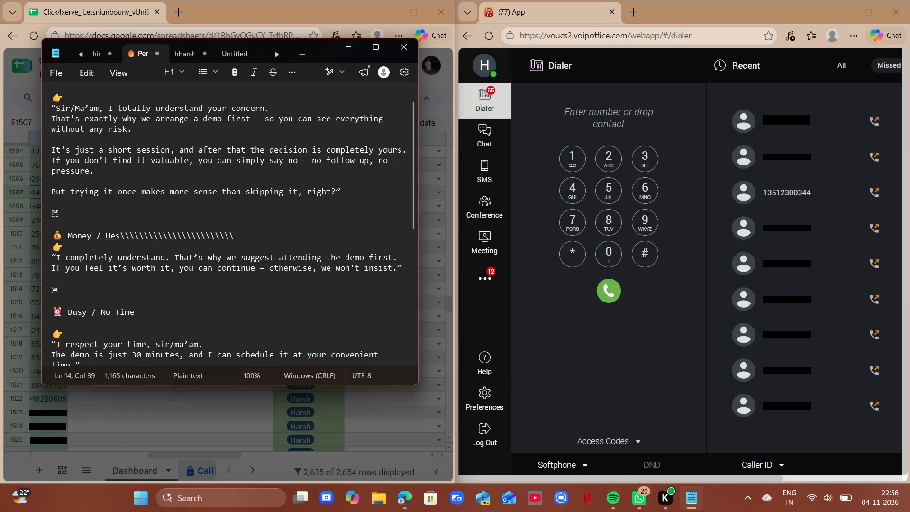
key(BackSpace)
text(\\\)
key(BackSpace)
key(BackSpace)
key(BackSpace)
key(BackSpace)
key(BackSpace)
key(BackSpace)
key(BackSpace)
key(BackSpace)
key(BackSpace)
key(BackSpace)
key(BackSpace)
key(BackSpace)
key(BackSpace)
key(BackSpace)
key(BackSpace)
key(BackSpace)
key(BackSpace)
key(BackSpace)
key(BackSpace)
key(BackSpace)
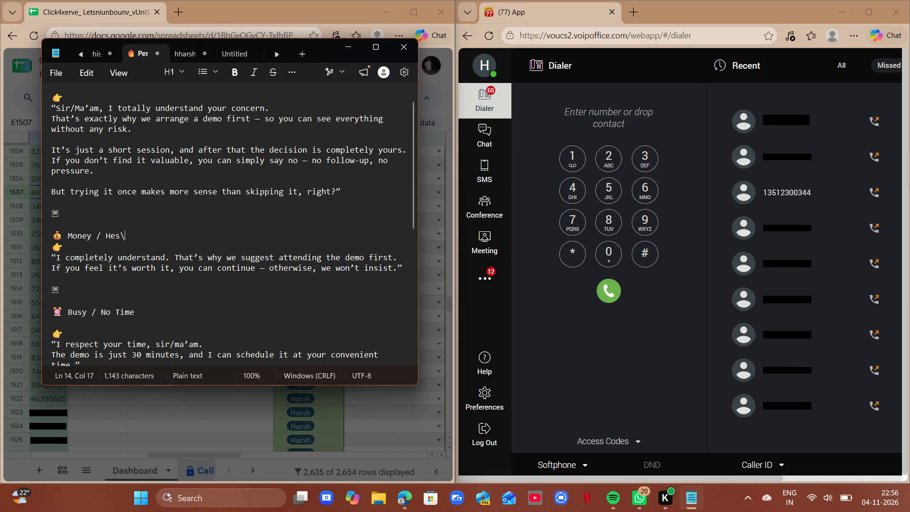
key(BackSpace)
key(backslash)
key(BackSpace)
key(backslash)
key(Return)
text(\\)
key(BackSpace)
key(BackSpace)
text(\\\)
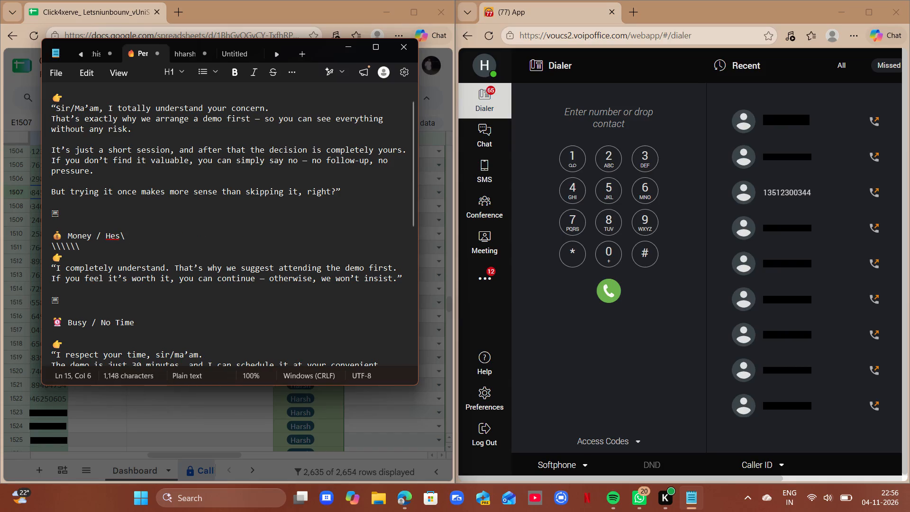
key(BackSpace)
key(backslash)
Delete the stray backslashes and extra line after the Money heading in the call script, cutting the heading back to "Money".
key(BackSpace)
key(BackSpace)
key(BackSpace)
key(BackSpace)
key(BackSpace)
key(BackSpace)
key(BackSpace)
key(BackSpace)
key(BackSpace)
key(BackSpace)
key(BackSpace)
key(BackSpace)
key(BackSpace)
key(BackSpace)
key(BackSpace)
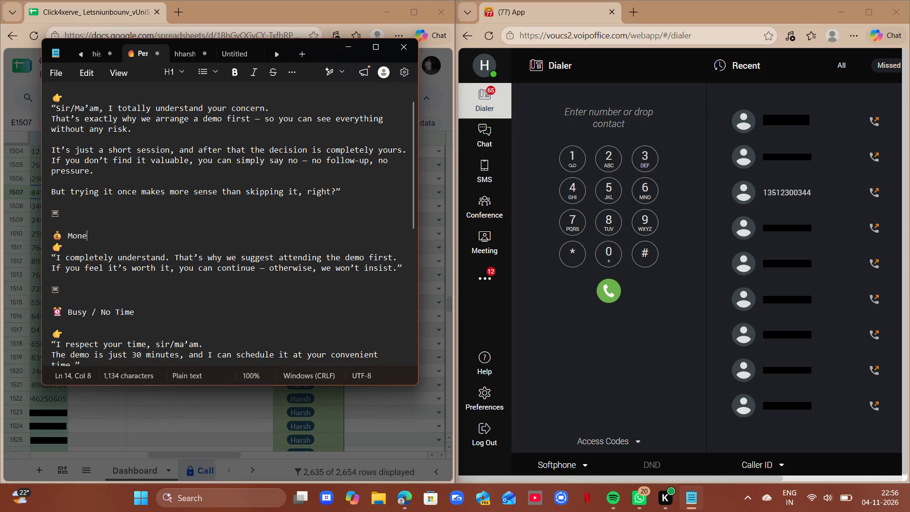
key(y)
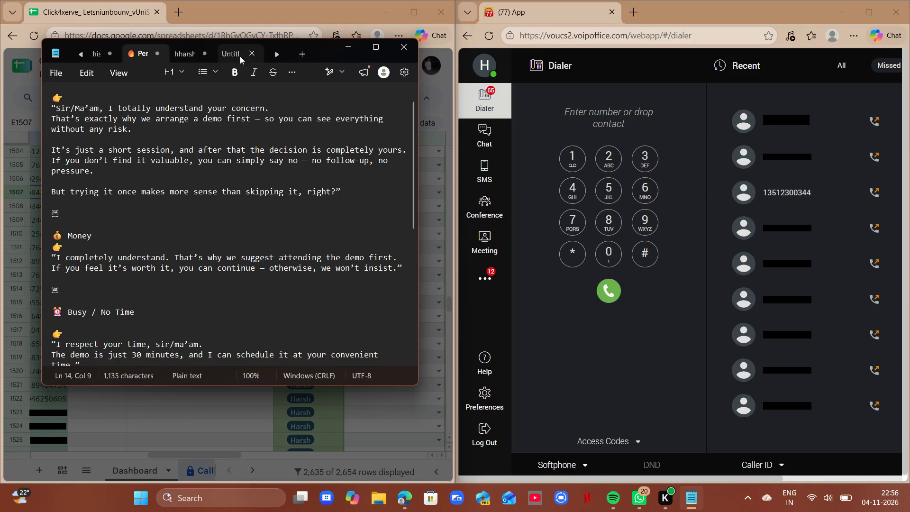
Look through the untitled note and the name note in Notepad, and return to the spreadsheet.
click(240, 55)
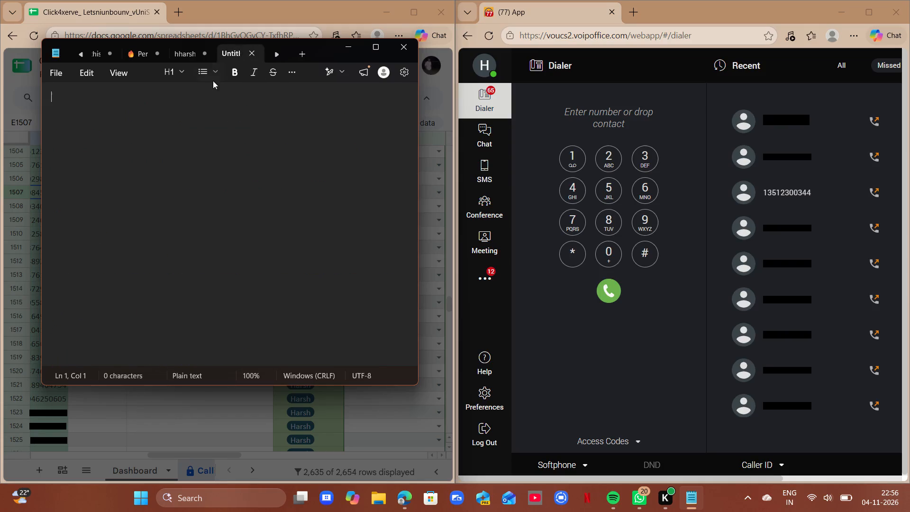
click(190, 57)
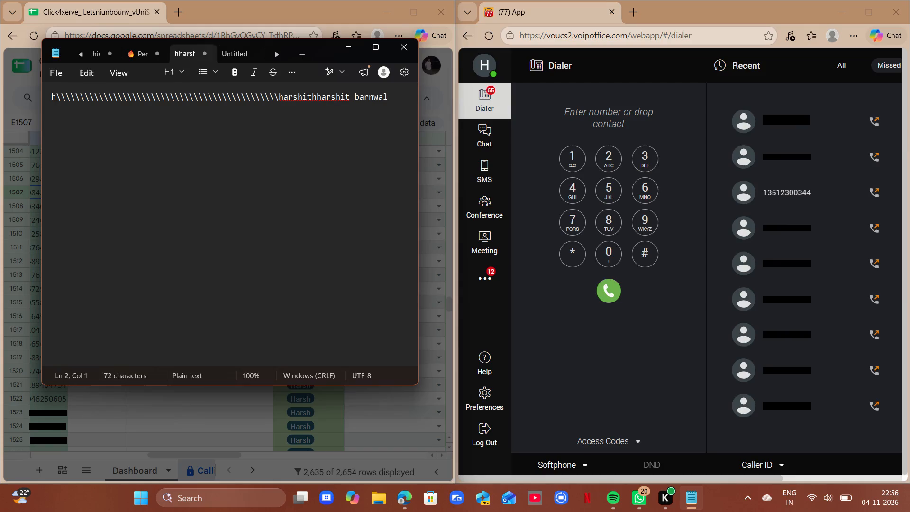
click(351, 48)
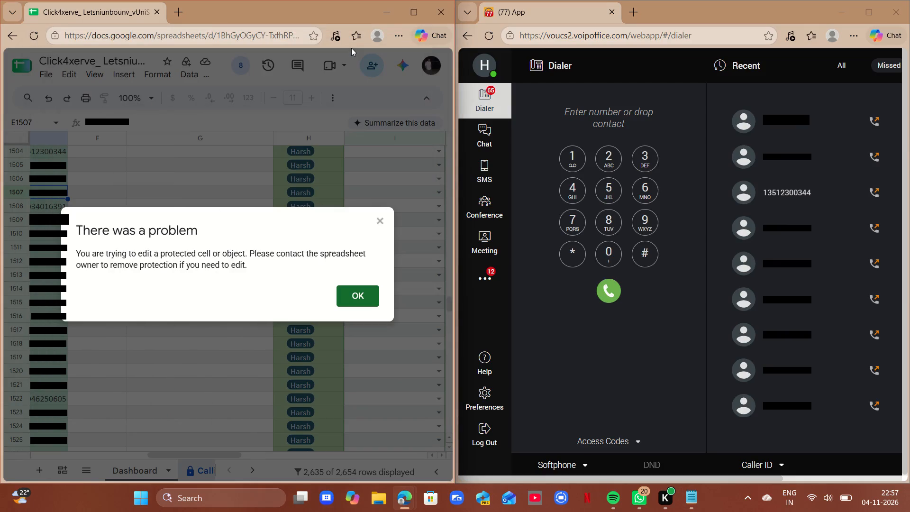
Dismiss the protected-cell dialog and call Harsh's row 1507 lead in the web dialer with the copied number.
click(355, 295)
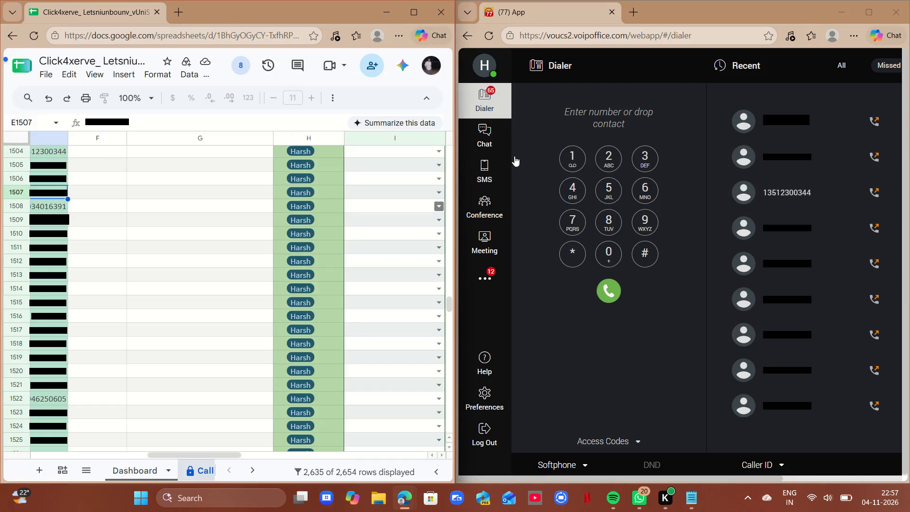
click(626, 100)
key(ctrl+v)
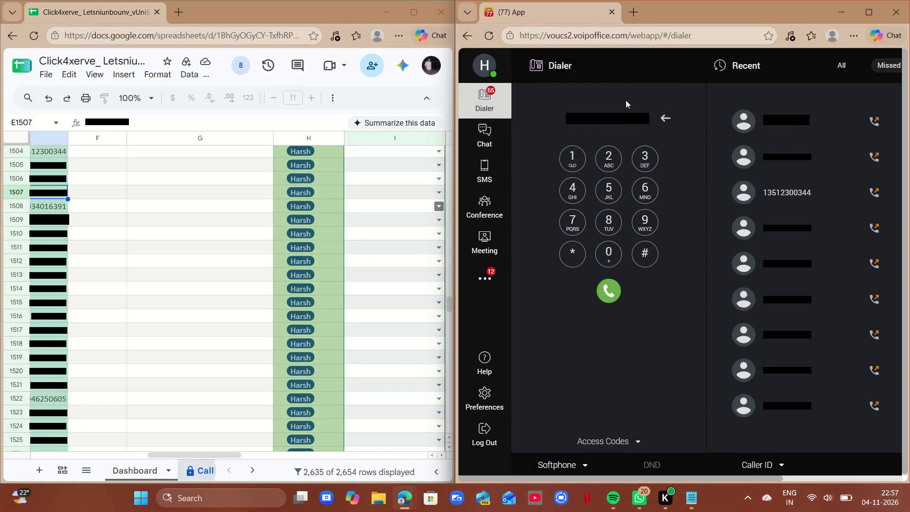
key(Return)
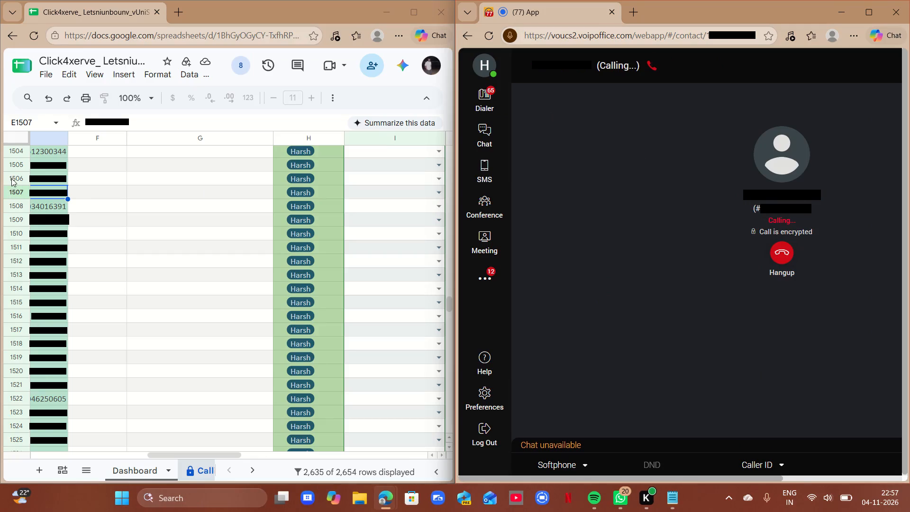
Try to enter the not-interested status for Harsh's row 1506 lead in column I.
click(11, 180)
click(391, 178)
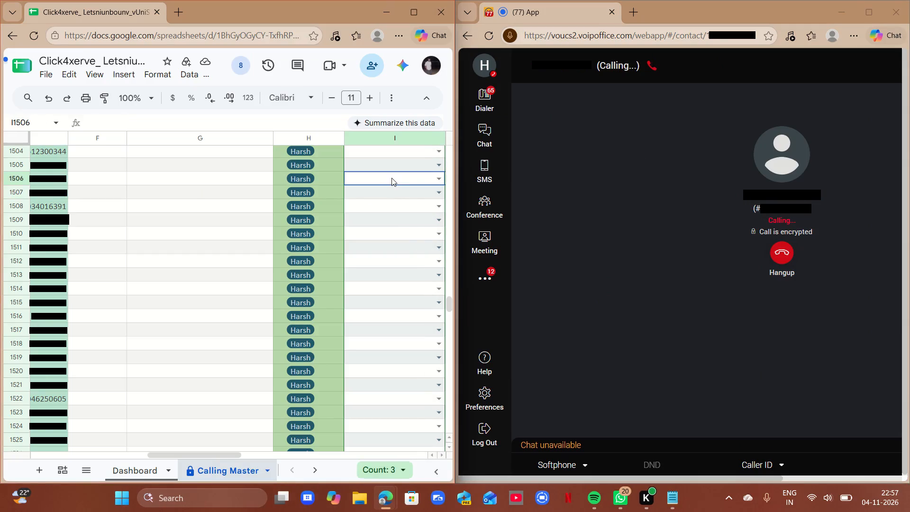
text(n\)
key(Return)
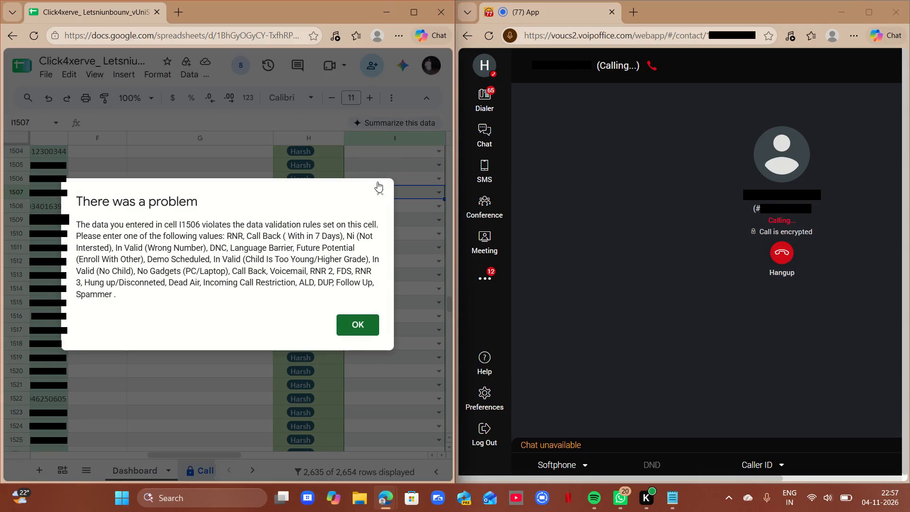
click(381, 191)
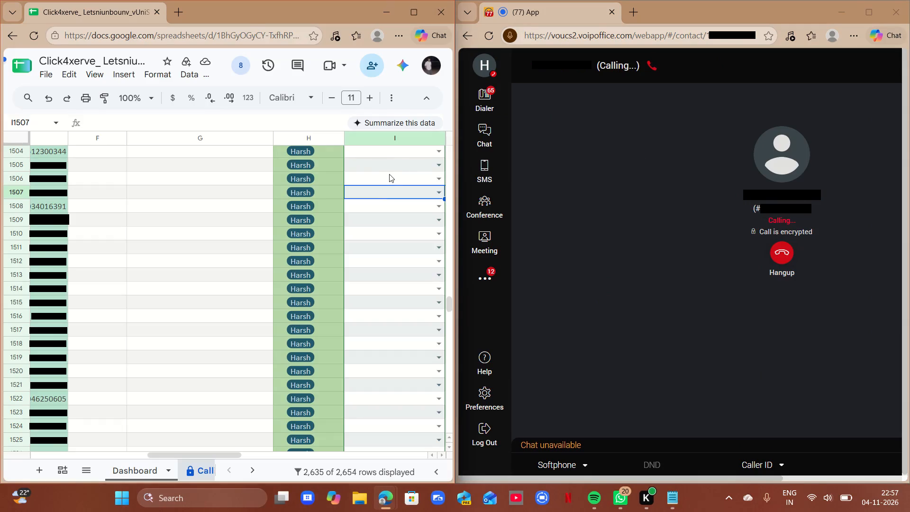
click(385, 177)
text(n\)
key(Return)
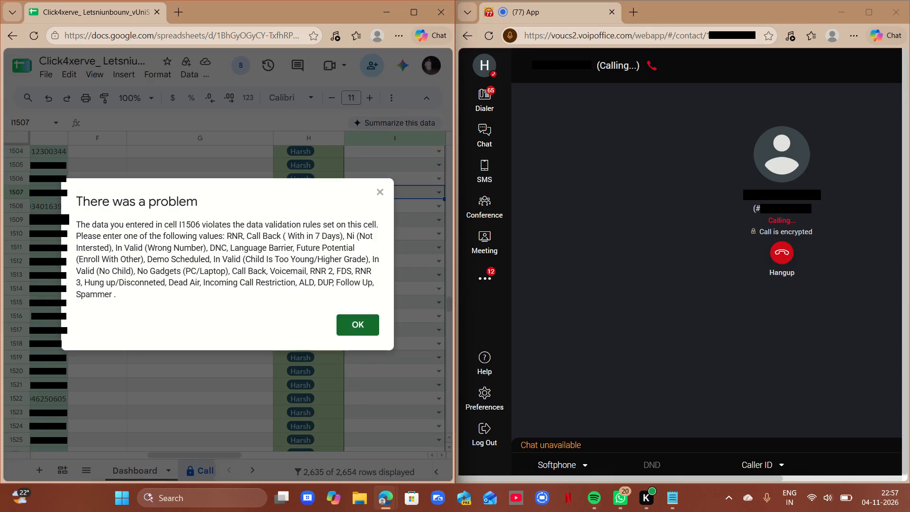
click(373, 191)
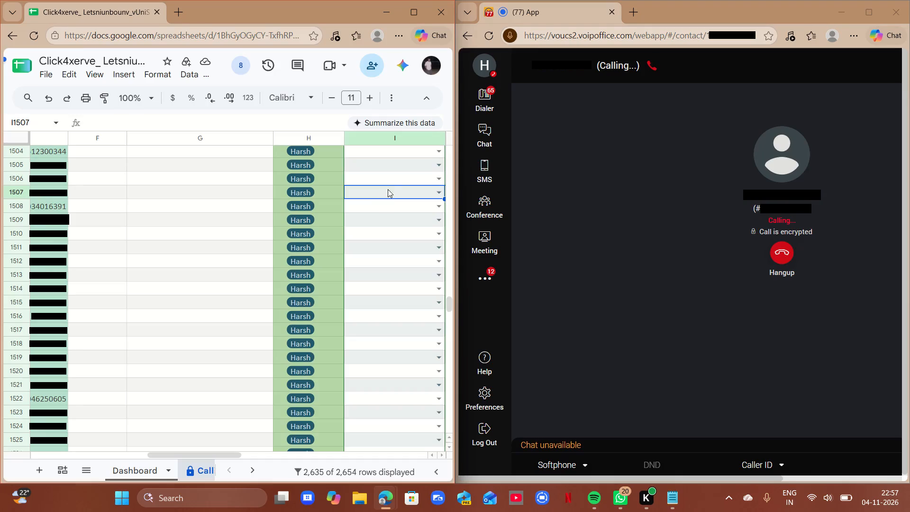
Set the status of Harsh's row 1506 lead in column I to "Ni (Not Intersted)", without stray backslashes.
click(390, 176)
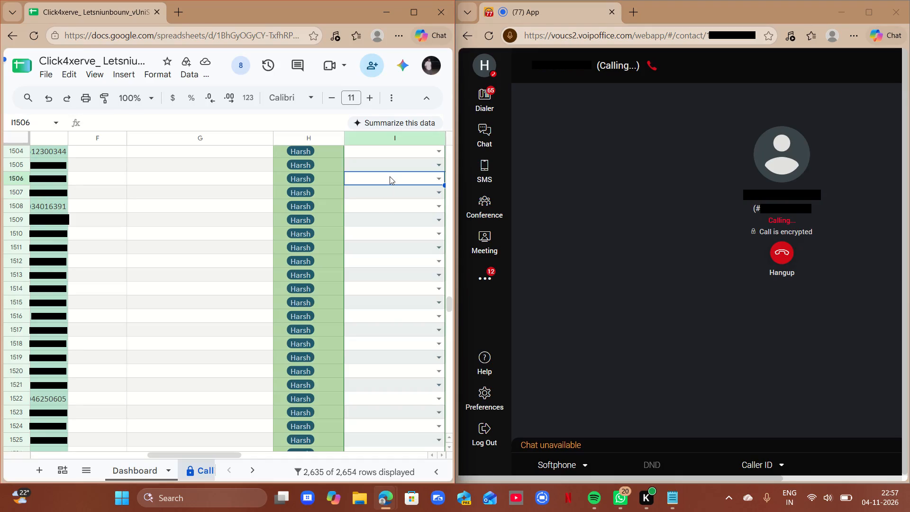
text(r\)
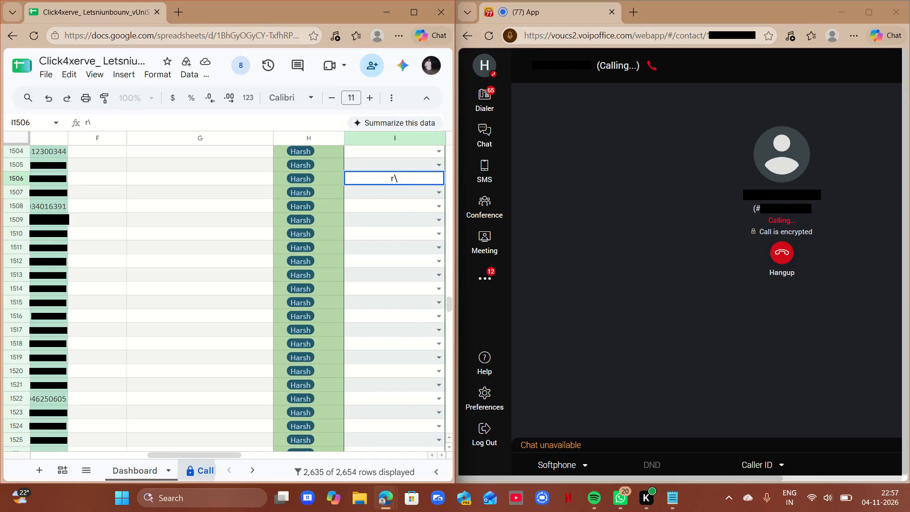
key(BackSpace)
key(BackSpace)
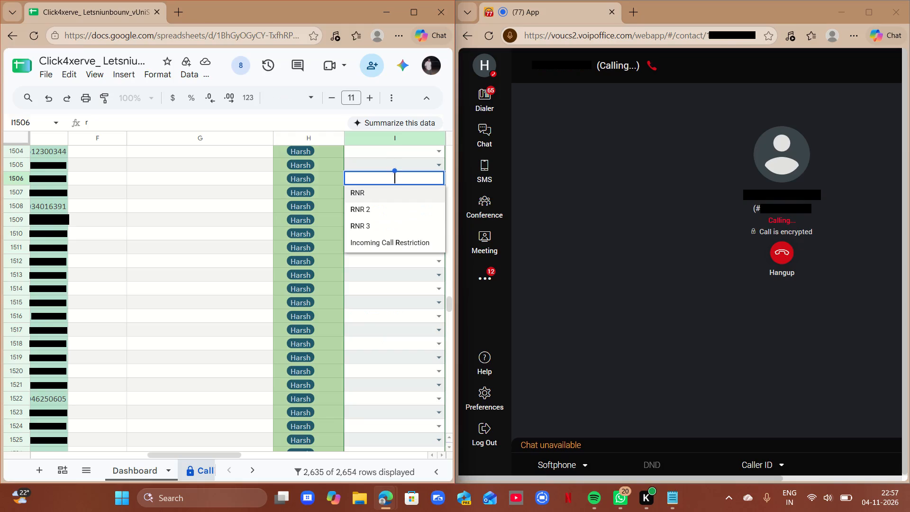
text(\n\)
key(BackSpace)
key(BackSpace)
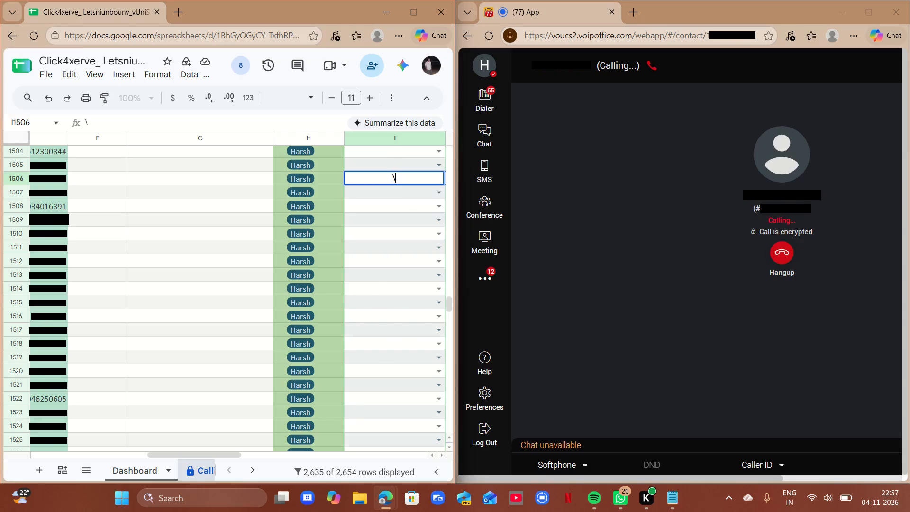
key(BackSpace)
key(n)
key(Return)
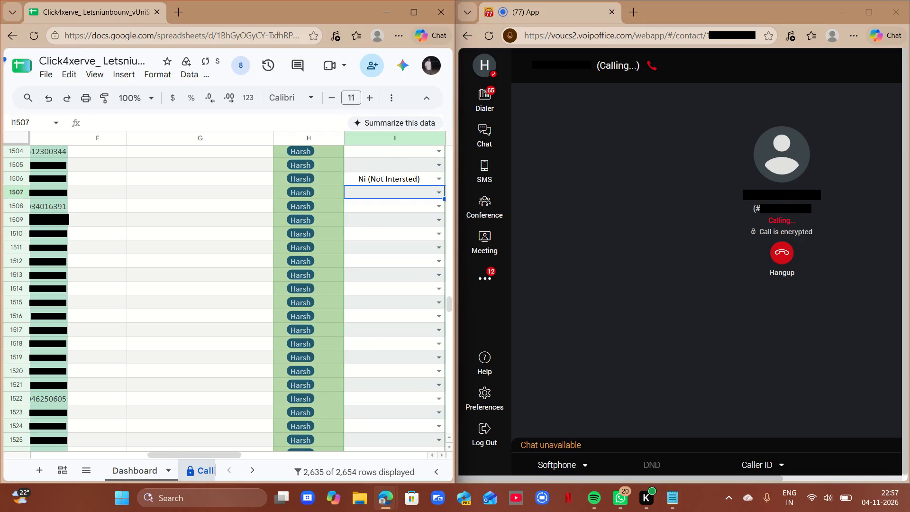
Set the column I status to RNR for row 1504 and Voicemail for row 1505.
click(380, 154)
key(r)
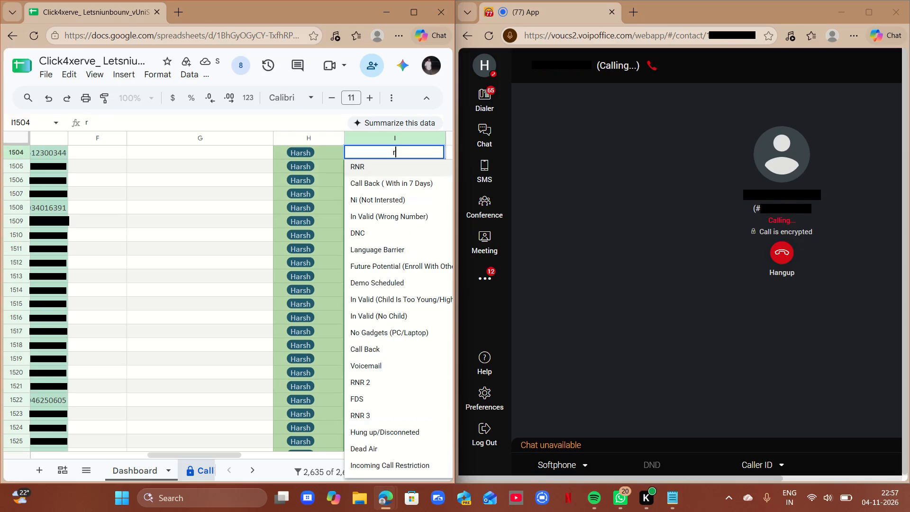
key(Return)
key(v)
key(Up)
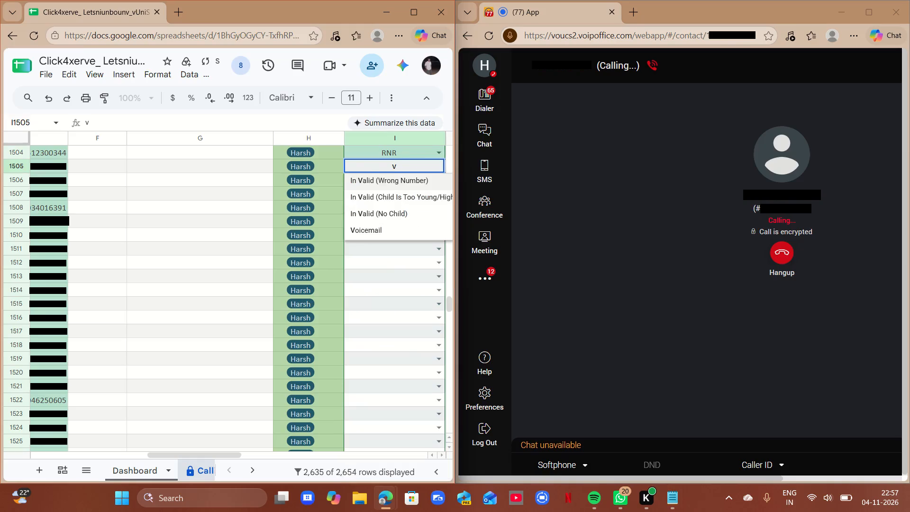
key(Return)
End the current call and dial Harsh's row 1508 lead using the number copied from column E.
scroll(380, 154, down, 1)
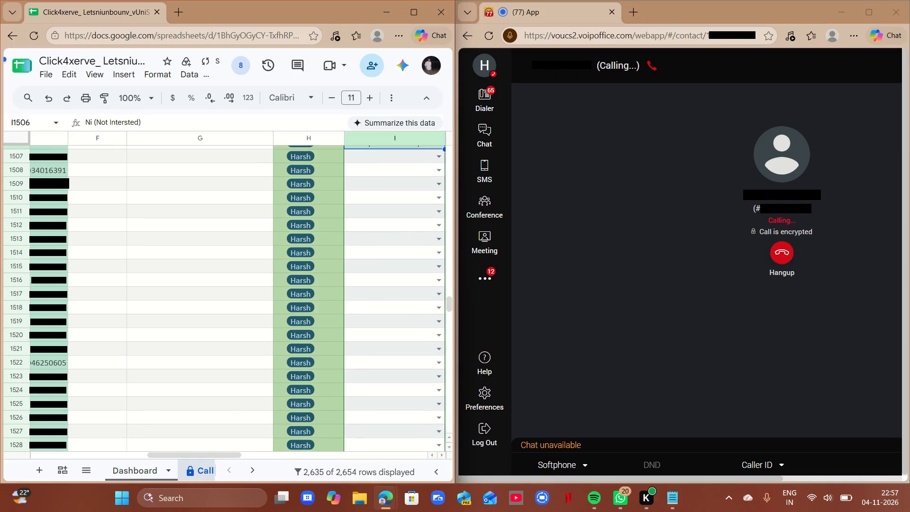
scroll(380, 154, down, 1)
click(60, 165)
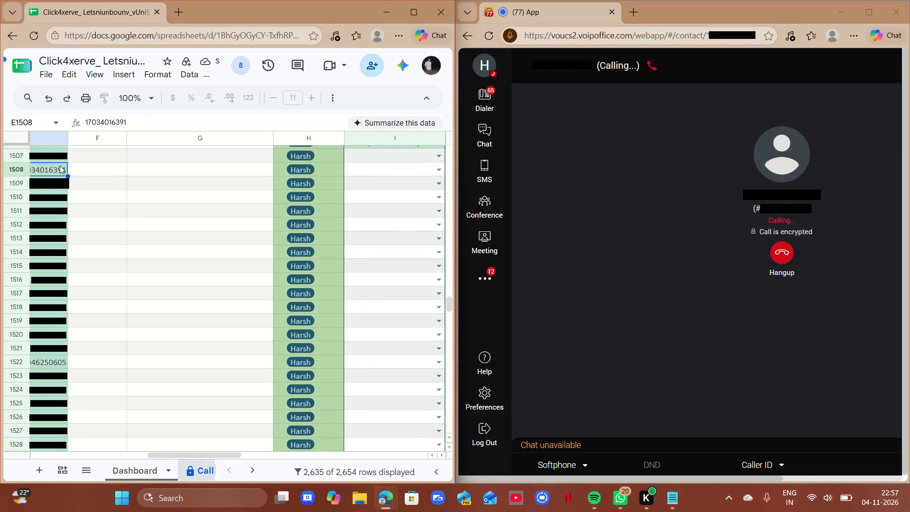
key(ctrl+c)
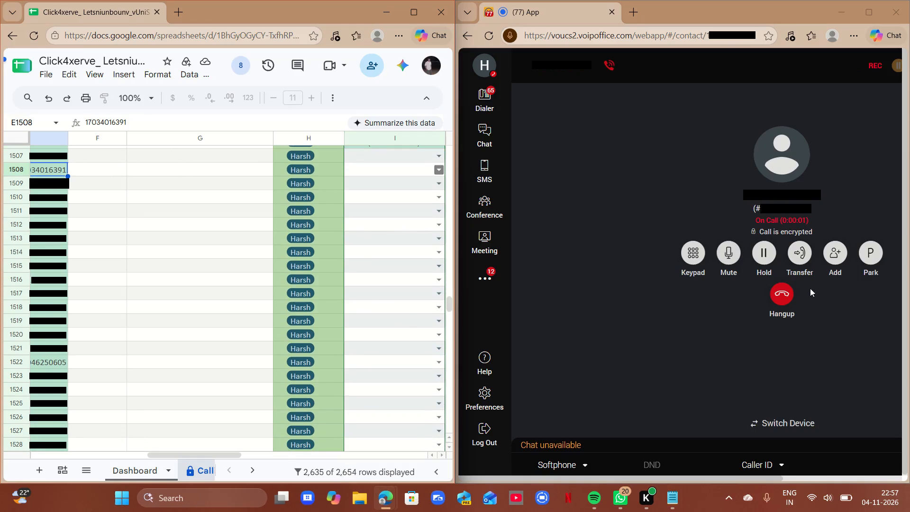
click(784, 291)
click(603, 103)
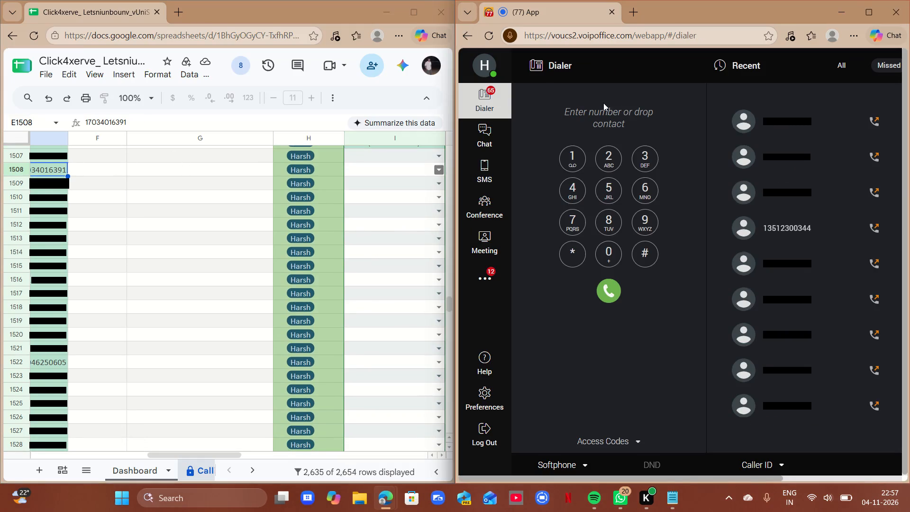
key(ctrl+v)
key(Return)
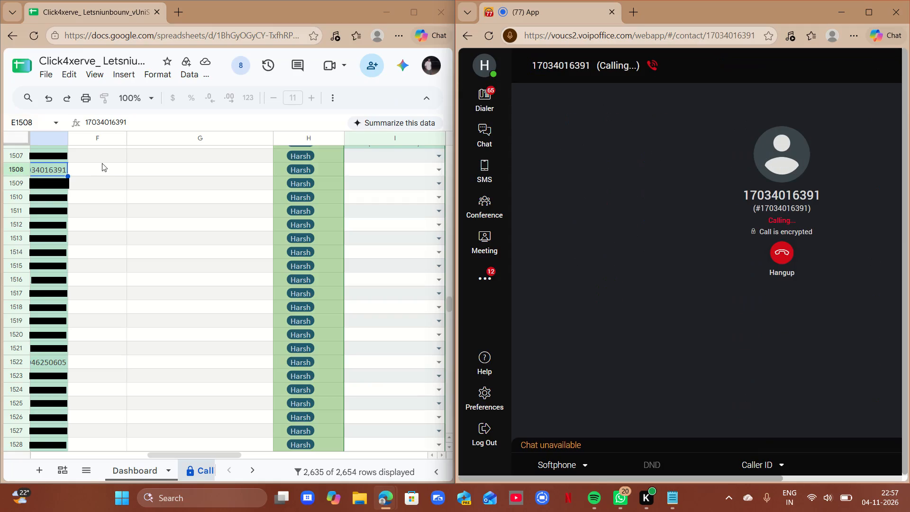
Copy the phone number of Harsh's row 1509 lead from column E.
click(48, 187)
key(ctrl+c)
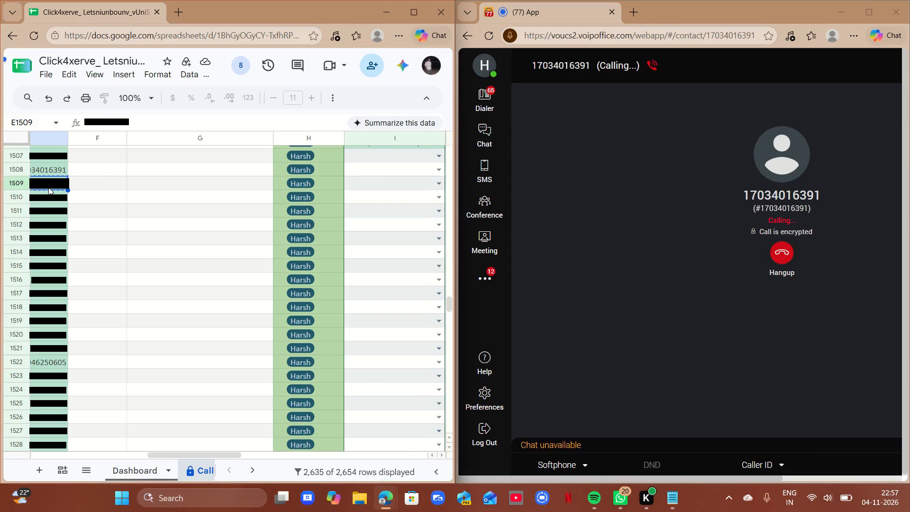
Check the agents' figures on the Dashboard sheet and the entries on Demosheet, and return to Calling Master.
click(126, 473)
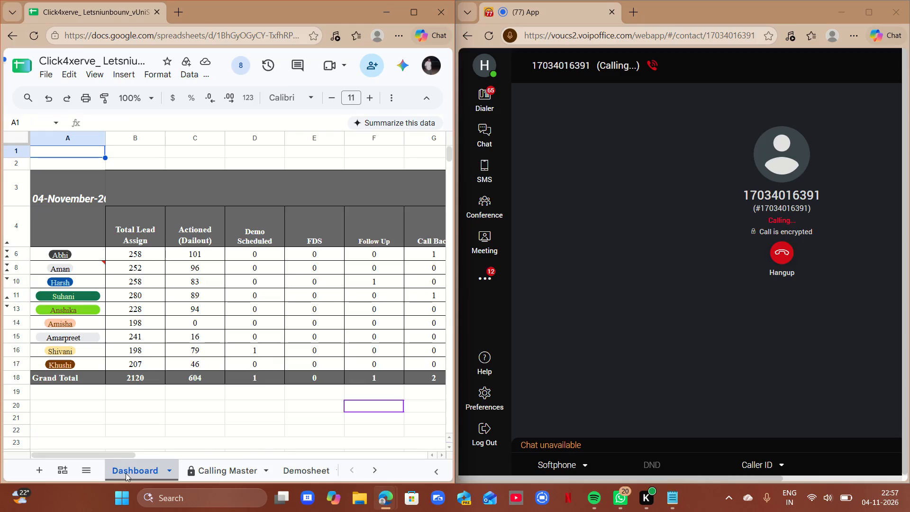
click(303, 475)
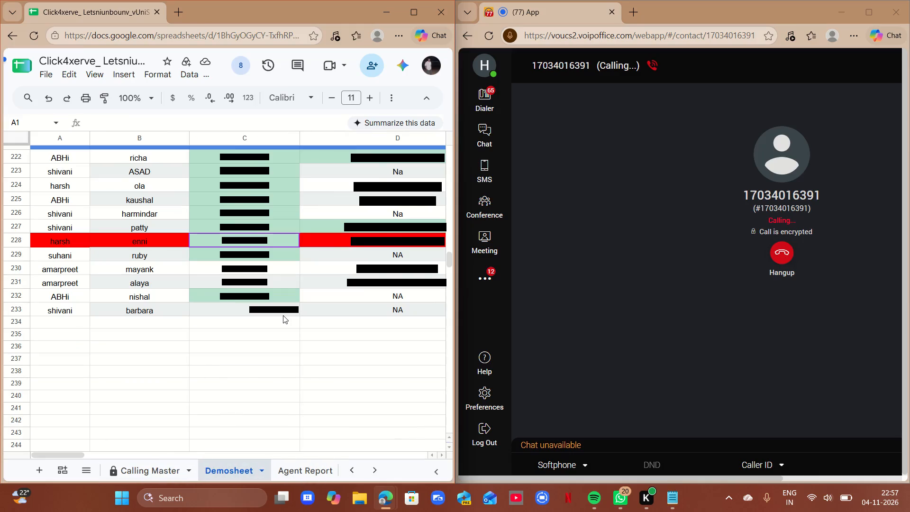
click(143, 465)
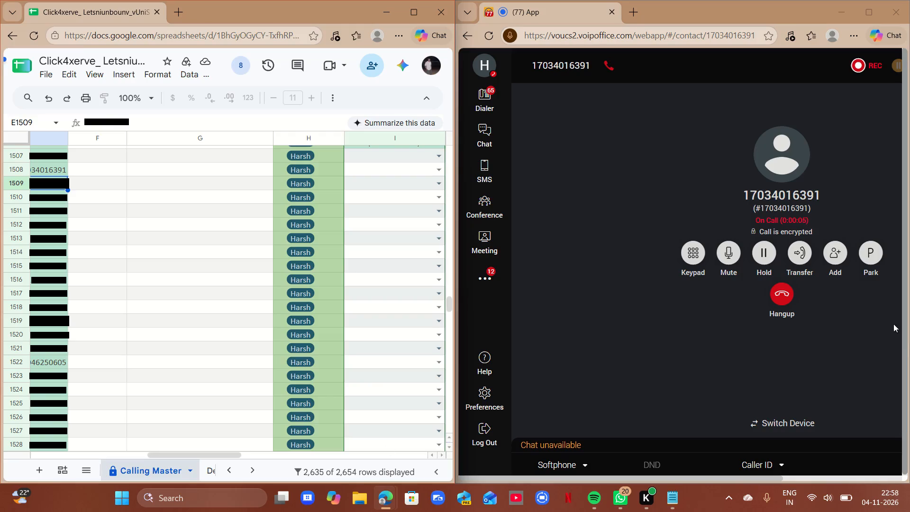
End the row 1508 call and dial Harsh's row 1509 lead with the copied number.
click(786, 289)
click(588, 108)
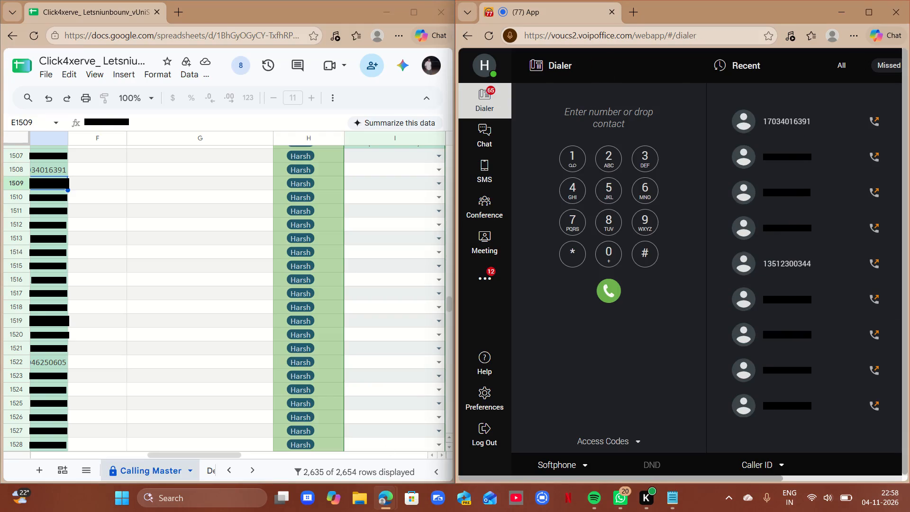
key(ctrl+backslash)
key(ctrl+v)
key(ctrl+backslash)
key(Return)
key(backslash)
key(backslash)
key(backslash)
key(backslash)
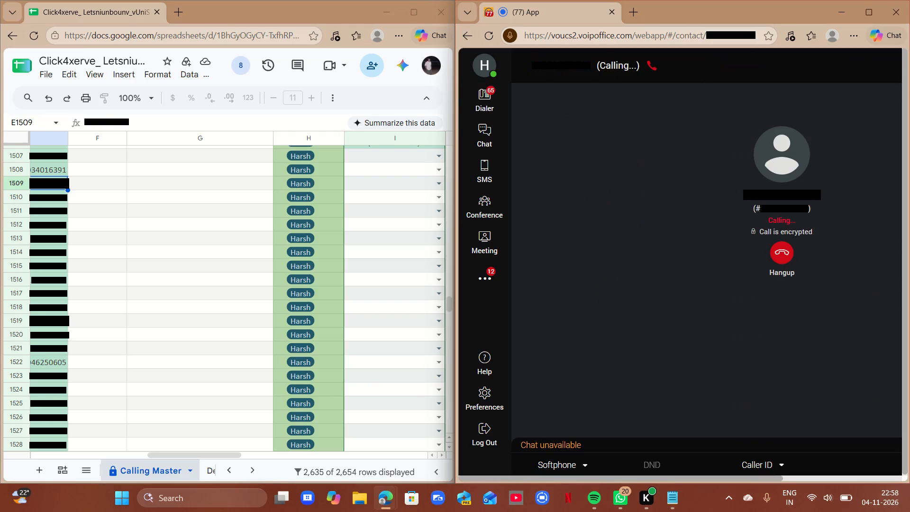
Copy the phone number of Harsh's row 1510 lead from column E.
click(53, 202)
key(ctrl+backslash)
key(ctrl+c)
text(\\\)
click(354, 289)
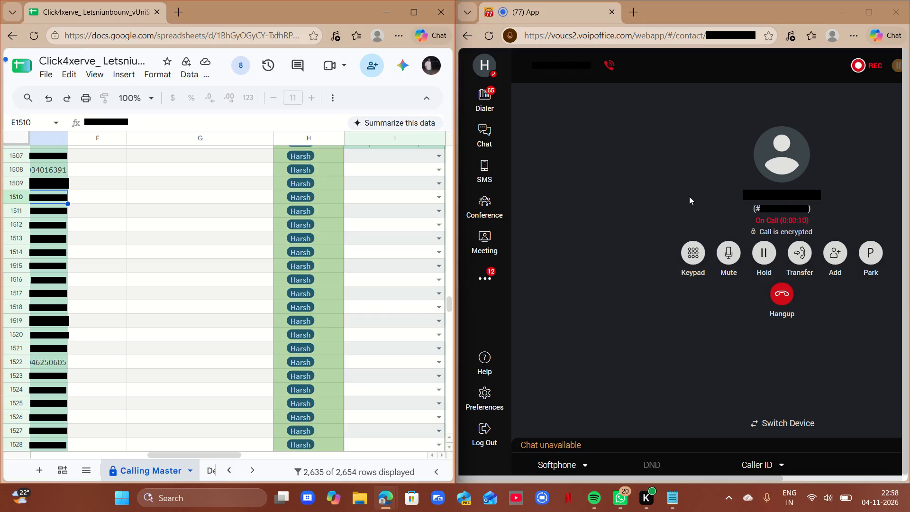
Dial Harsh's row 1510 lead in the web dialer with the copied number.
click(601, 111)
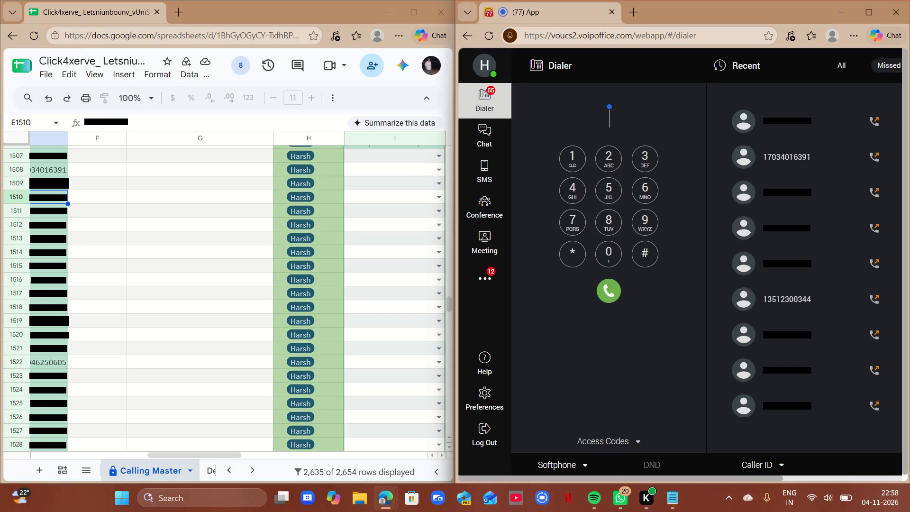
key(ctrl+backslash)
key(ctrl+v)
key(Return)
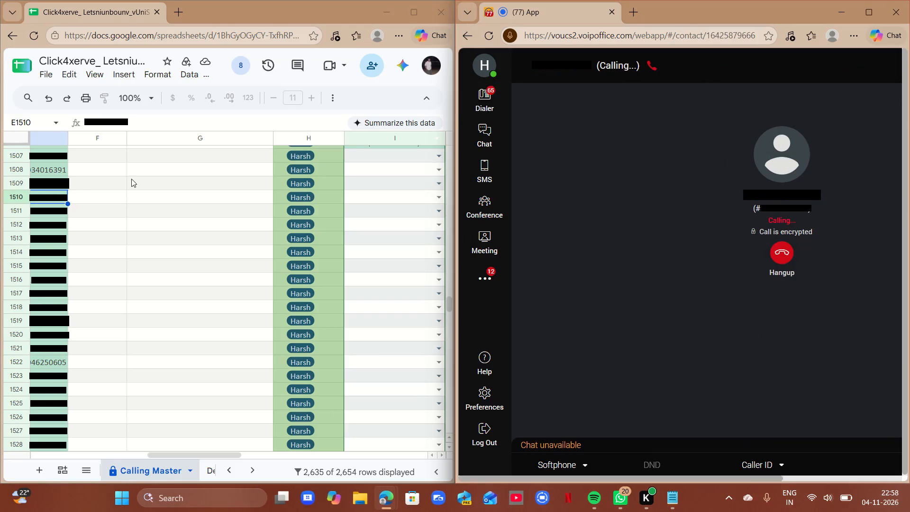
Set the column I status of Harsh's row 1509 lead to Call Back ( With in 7 Days).
click(20, 186)
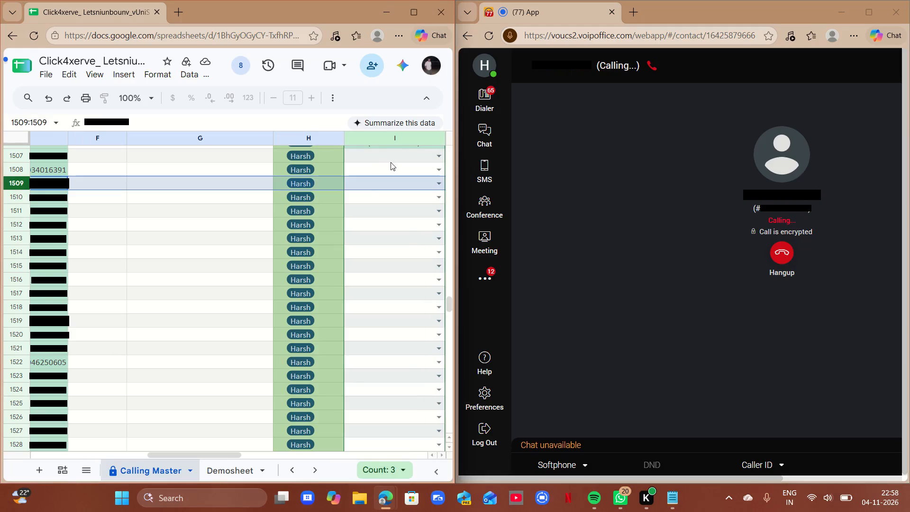
click(369, 183)
key(c)
key(Return)
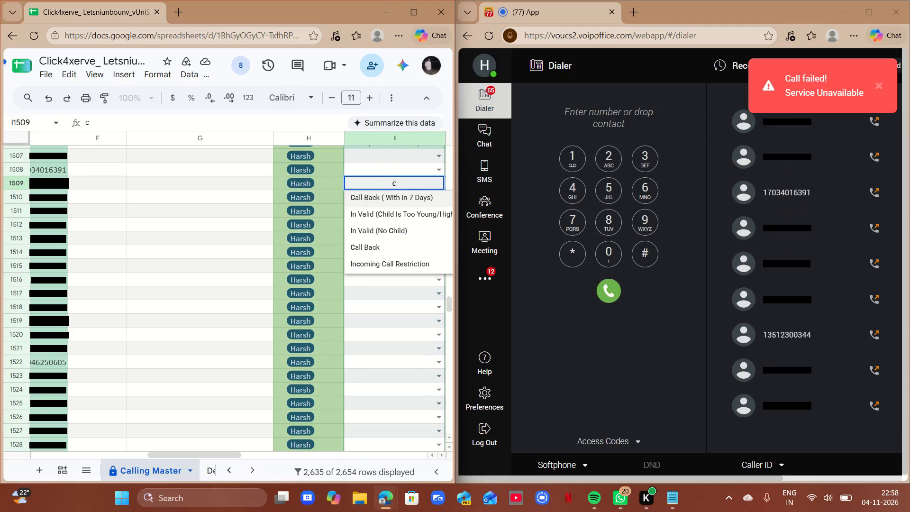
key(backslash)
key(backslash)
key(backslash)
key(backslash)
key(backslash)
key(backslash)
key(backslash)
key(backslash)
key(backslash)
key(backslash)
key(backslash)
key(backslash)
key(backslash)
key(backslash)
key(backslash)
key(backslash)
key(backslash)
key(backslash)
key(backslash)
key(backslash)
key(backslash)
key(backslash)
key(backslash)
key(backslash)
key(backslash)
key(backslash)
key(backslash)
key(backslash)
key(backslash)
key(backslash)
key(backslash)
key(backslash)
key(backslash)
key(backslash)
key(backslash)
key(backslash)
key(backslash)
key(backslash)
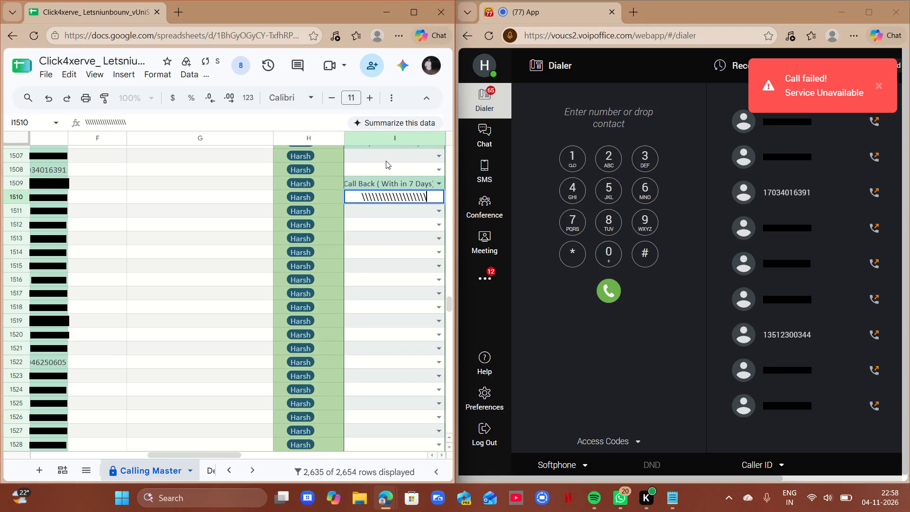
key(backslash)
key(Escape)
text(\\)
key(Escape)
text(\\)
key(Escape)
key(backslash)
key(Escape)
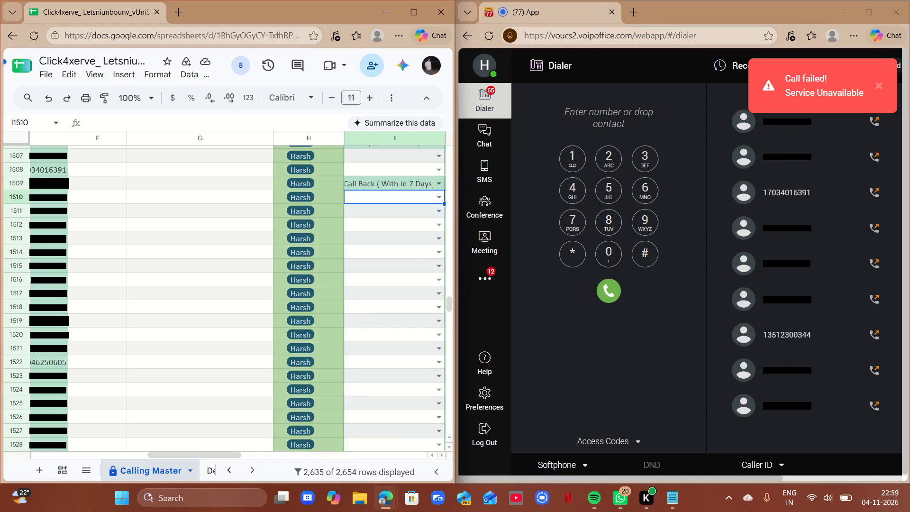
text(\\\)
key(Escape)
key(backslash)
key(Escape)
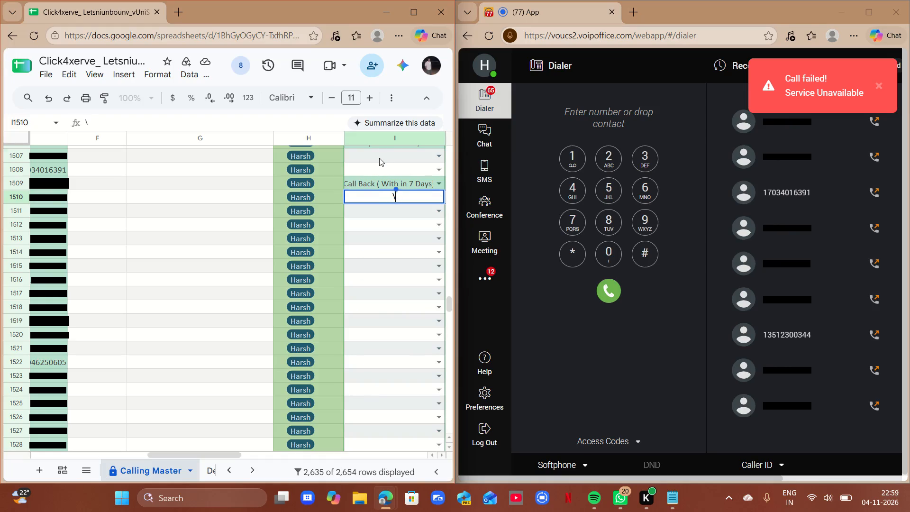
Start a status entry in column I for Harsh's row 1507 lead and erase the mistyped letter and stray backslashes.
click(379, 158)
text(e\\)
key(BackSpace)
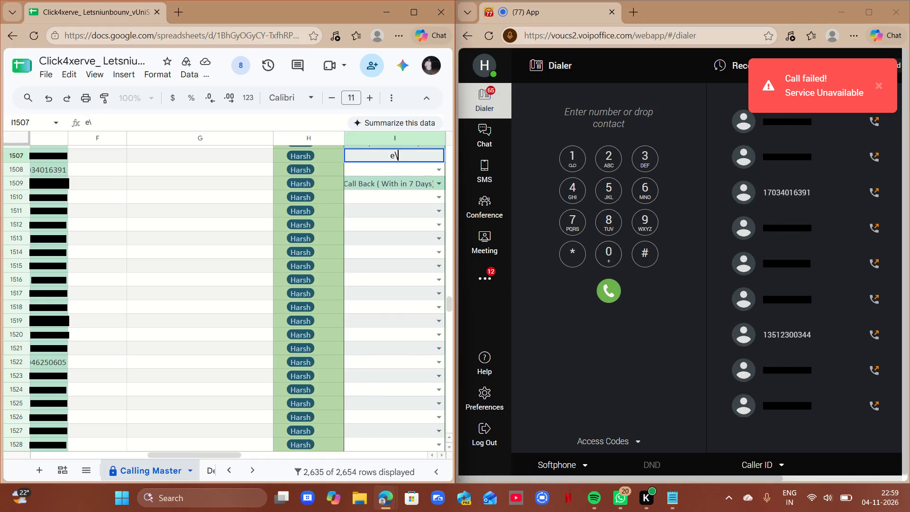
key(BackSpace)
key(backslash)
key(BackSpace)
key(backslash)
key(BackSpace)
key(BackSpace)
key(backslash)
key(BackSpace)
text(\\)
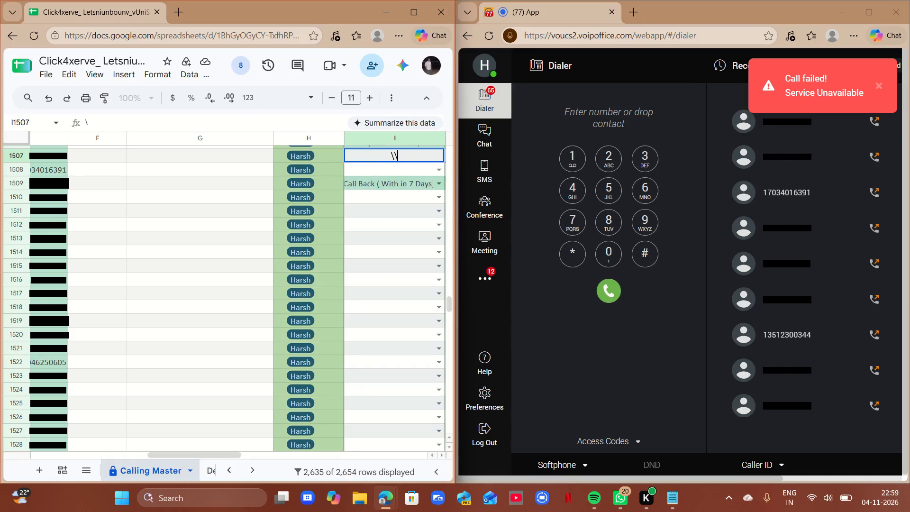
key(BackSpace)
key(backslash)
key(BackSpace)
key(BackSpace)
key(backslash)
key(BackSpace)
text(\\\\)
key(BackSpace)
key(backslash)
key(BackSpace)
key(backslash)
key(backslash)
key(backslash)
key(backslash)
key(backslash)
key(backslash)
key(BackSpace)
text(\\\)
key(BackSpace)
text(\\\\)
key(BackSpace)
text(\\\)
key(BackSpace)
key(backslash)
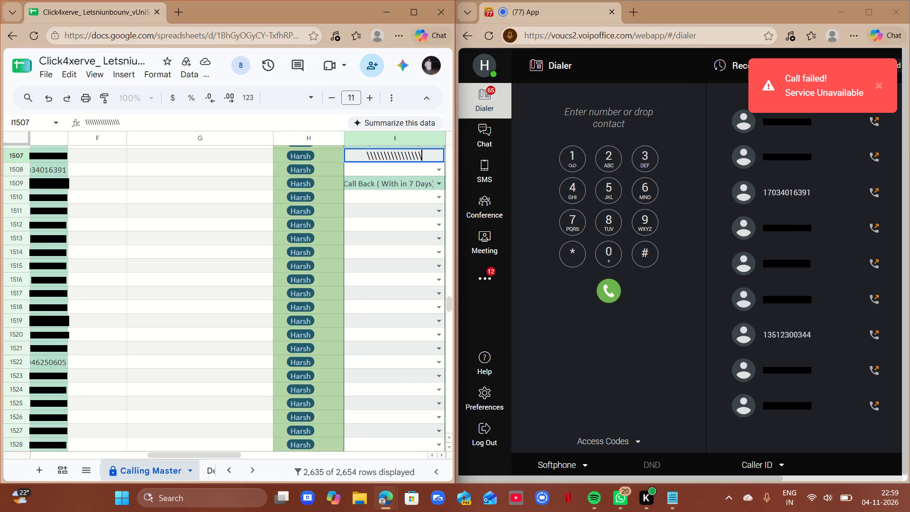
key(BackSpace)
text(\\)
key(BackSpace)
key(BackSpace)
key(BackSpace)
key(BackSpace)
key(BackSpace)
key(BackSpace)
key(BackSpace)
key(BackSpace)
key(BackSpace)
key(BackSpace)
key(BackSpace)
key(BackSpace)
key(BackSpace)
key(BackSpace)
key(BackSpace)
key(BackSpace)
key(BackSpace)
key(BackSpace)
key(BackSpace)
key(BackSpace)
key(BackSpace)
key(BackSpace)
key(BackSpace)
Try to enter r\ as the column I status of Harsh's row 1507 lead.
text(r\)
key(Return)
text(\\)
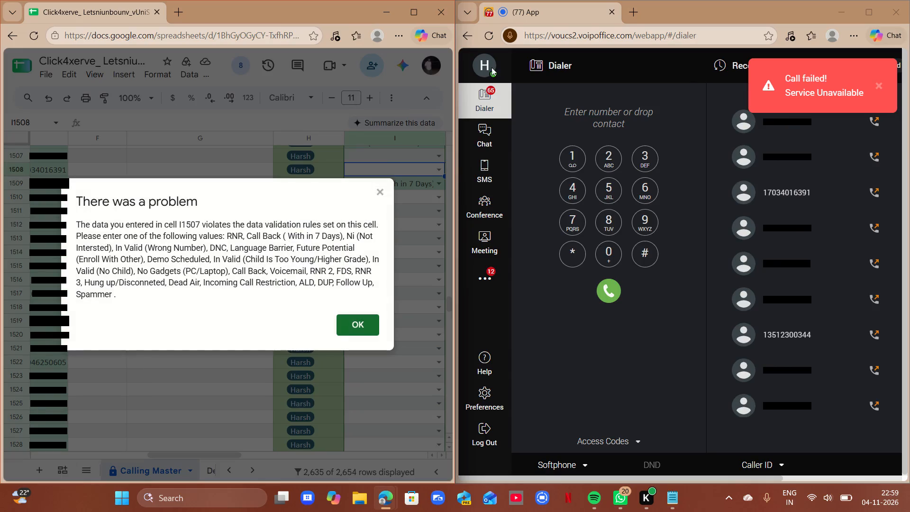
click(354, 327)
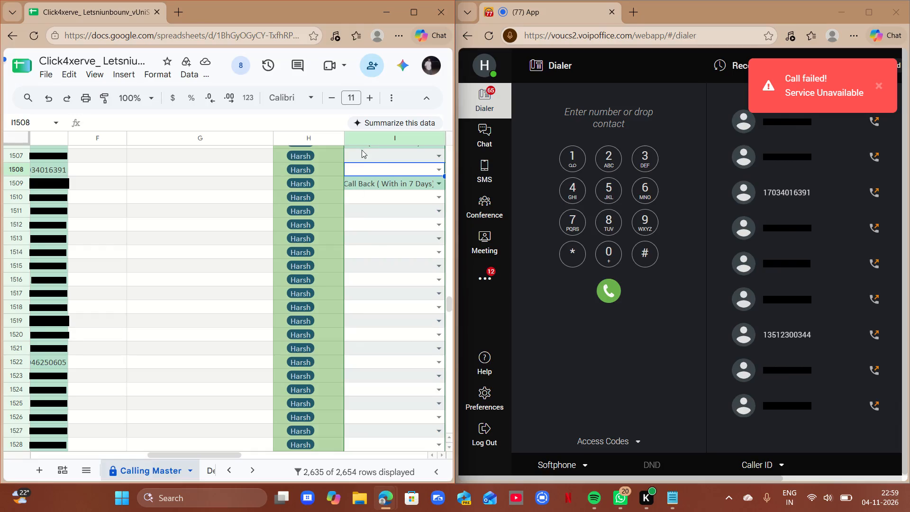
Retry the column I status entry for Harsh's row 1507 lead, starting it with r and deleting stray backslashes.
click(358, 156)
key(backslash)
key(backslash)
key(backslash)
key(backslash)
key(r)
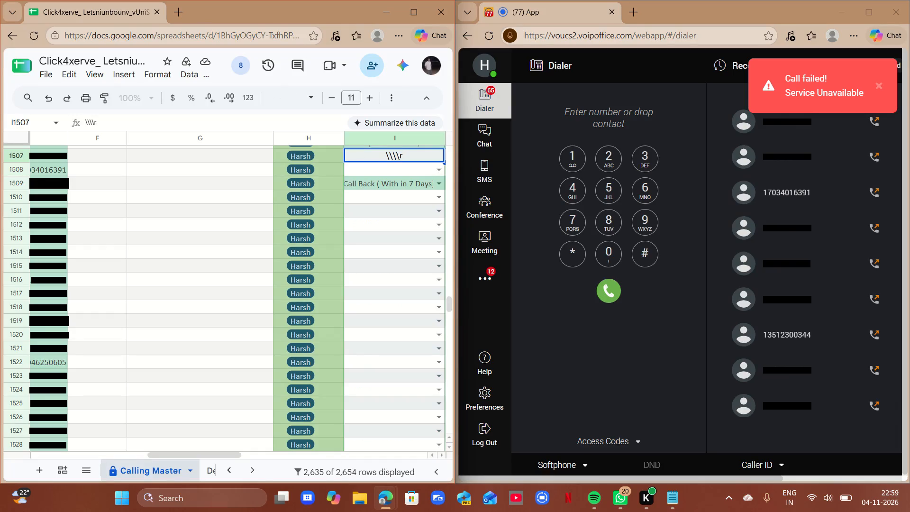
key(BackSpace)
key(backslash)
key(backslash)
key(backslash)
key(backslash)
key(backslash)
key(backslash)
key(backslash)
key(backslash)
key(backslash)
key(BackSpace)
text(\\\\)
key(BackSpace)
text(\\\)
key(BackSpace)
text(\\)
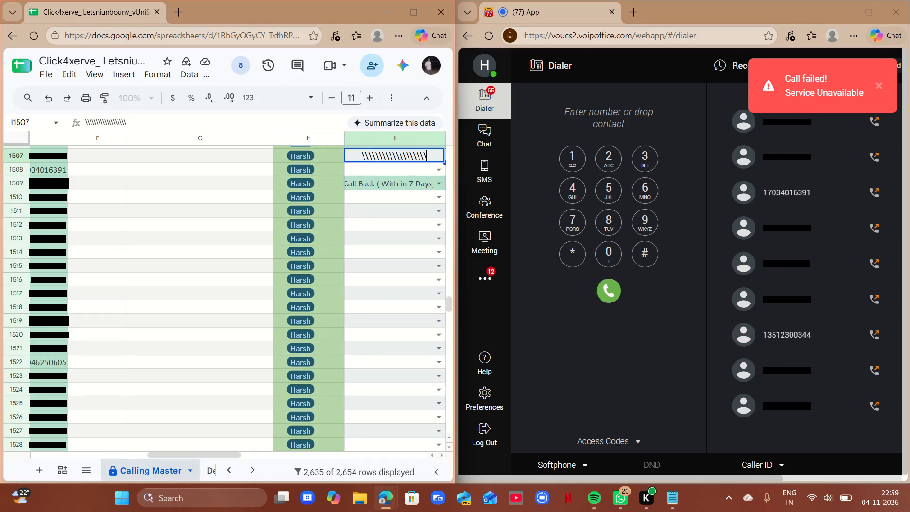
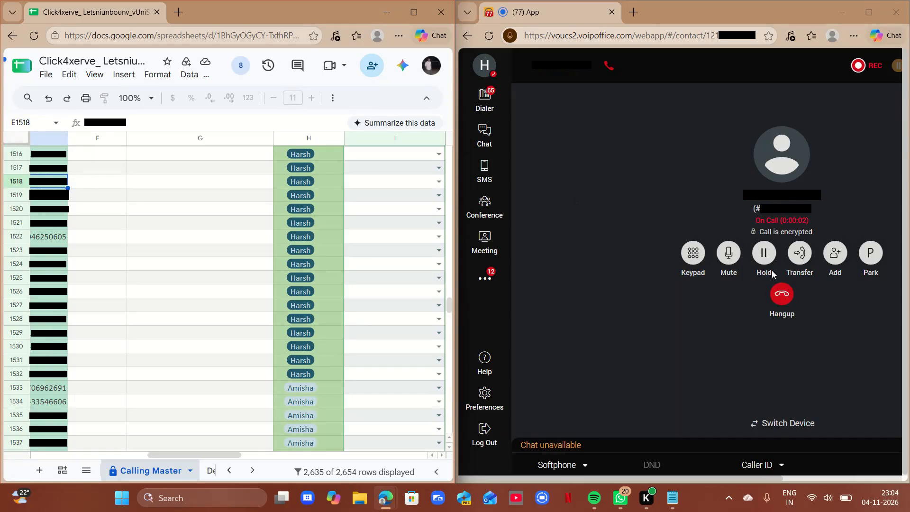
End the current call and dial the copied phone number of Harsh's row 1518 lead.
click(778, 289)
click(596, 113)
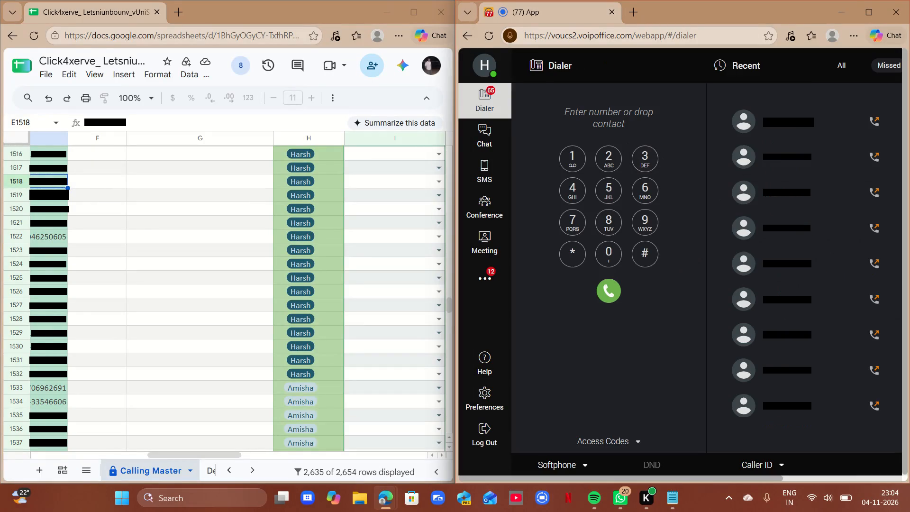
key(ctrl+v)
key(Return)
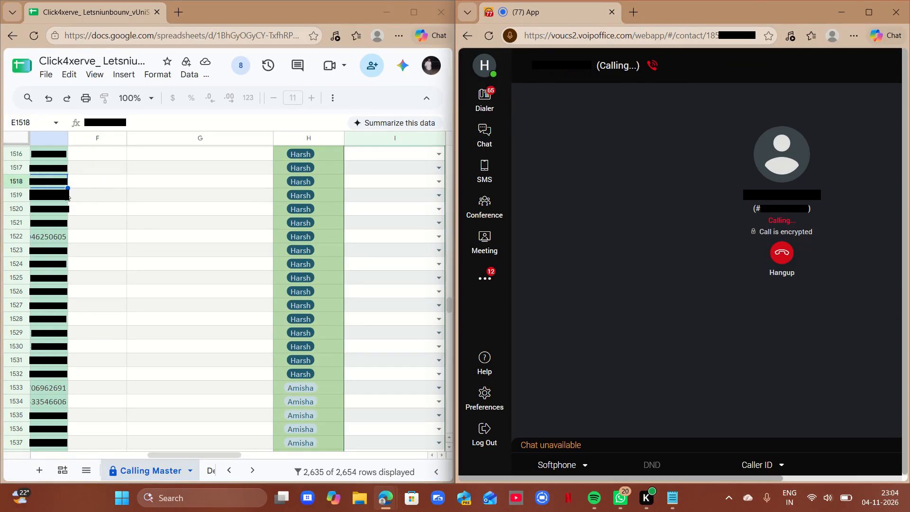
Copy the column E phone number of Harsh's row 1519 lead.
click(61, 194)
key(ctrl+c)
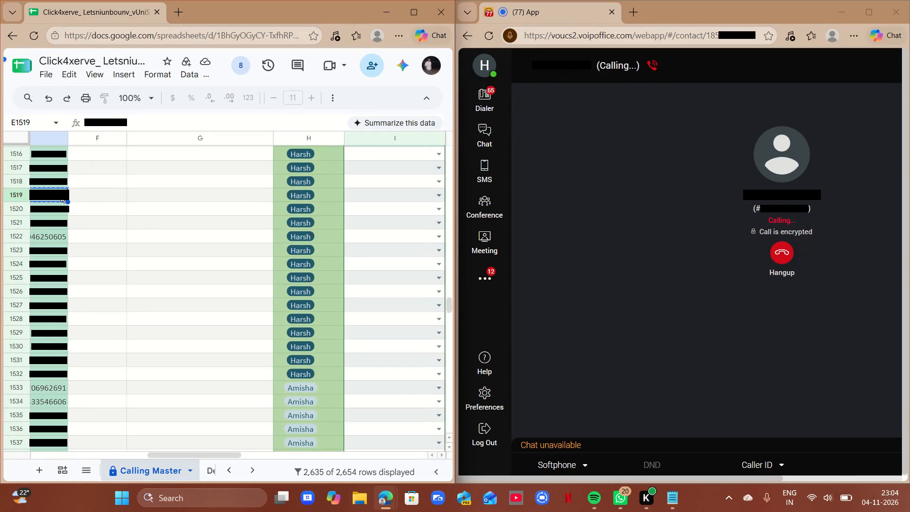
Check the agents' lead and call figures on the Dashboard sheet, and return to the Calling Master sheet.
scroll(125, 479, right, 1)
click(125, 479)
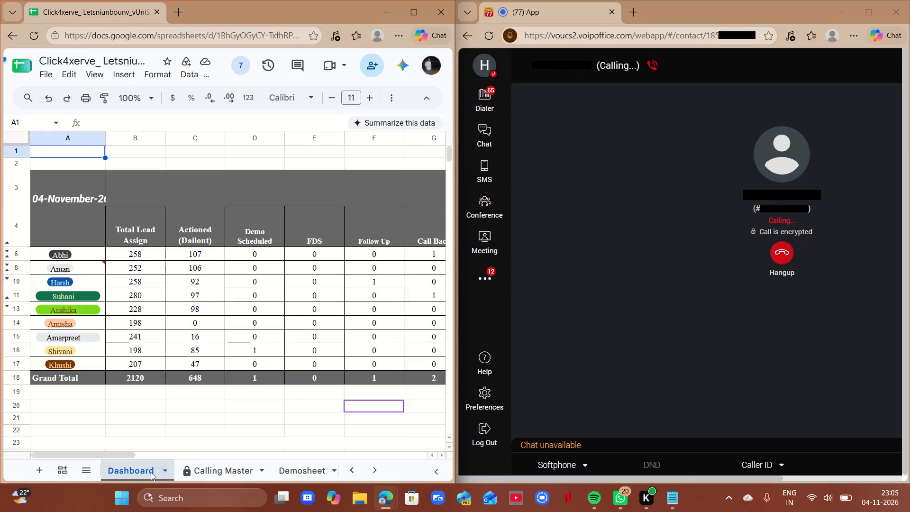
click(227, 477)
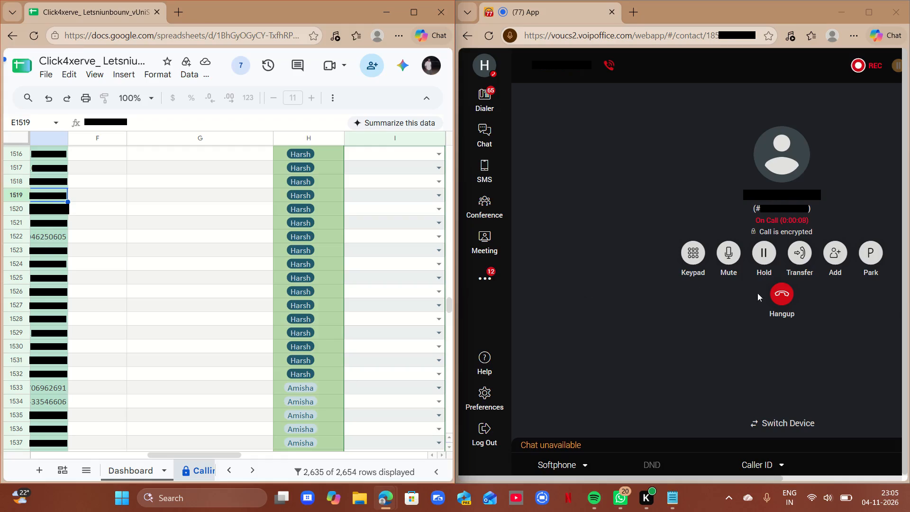
End the current call and dial the copied phone number of Harsh's row 1519 lead.
click(789, 295)
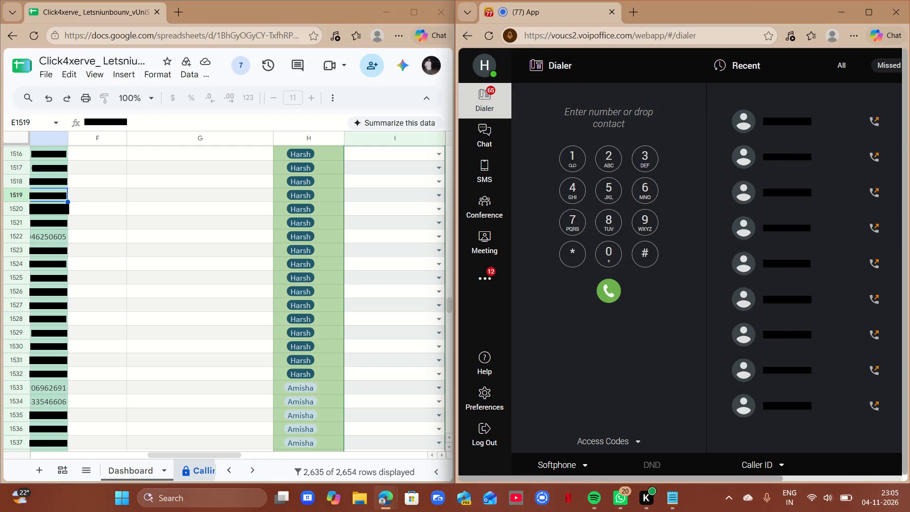
click(617, 125)
key(ctrl+v)
key(Return)
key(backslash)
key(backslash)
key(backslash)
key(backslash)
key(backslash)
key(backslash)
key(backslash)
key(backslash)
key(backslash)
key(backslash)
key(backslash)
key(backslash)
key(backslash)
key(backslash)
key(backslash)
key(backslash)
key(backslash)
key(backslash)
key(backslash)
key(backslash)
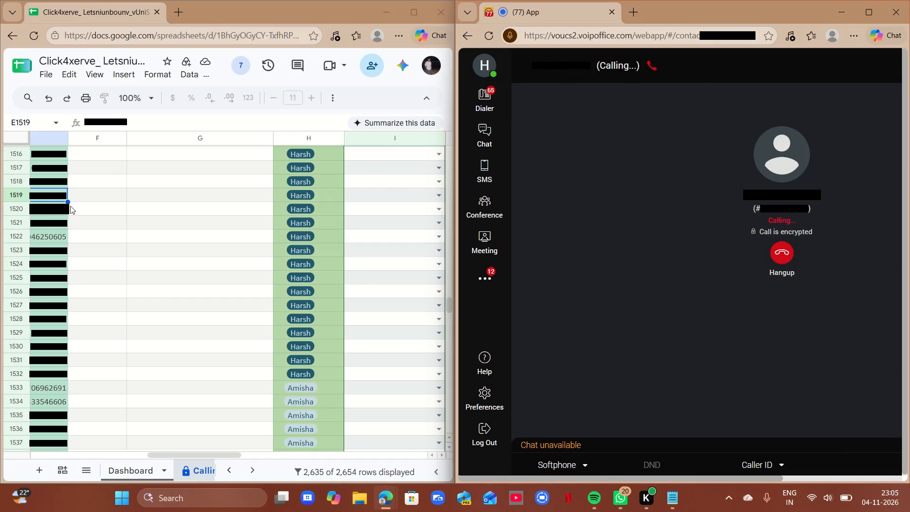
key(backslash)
Copy the column E phone number of Harsh's row 1520 lead, dismissing any protected-cell warning.
click(55, 209)
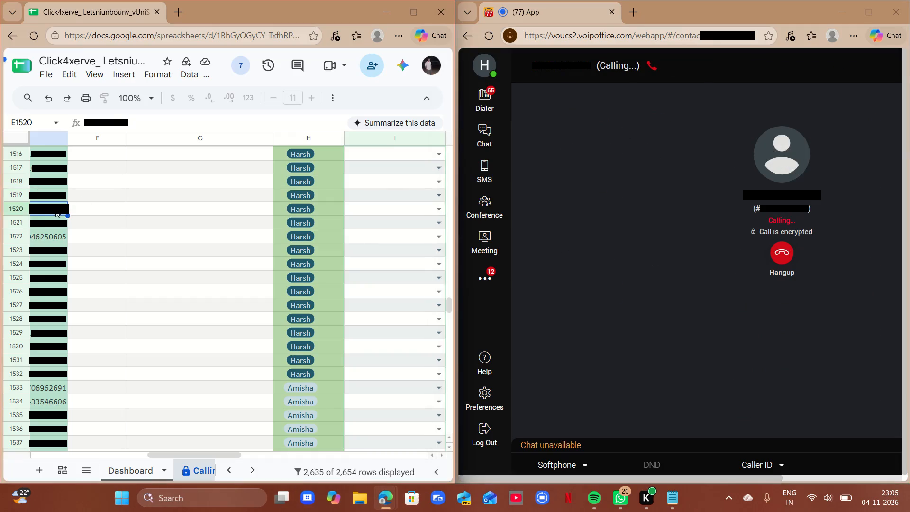
key(backslash)
key(ctrl+c)
key(ctrl+backslash)
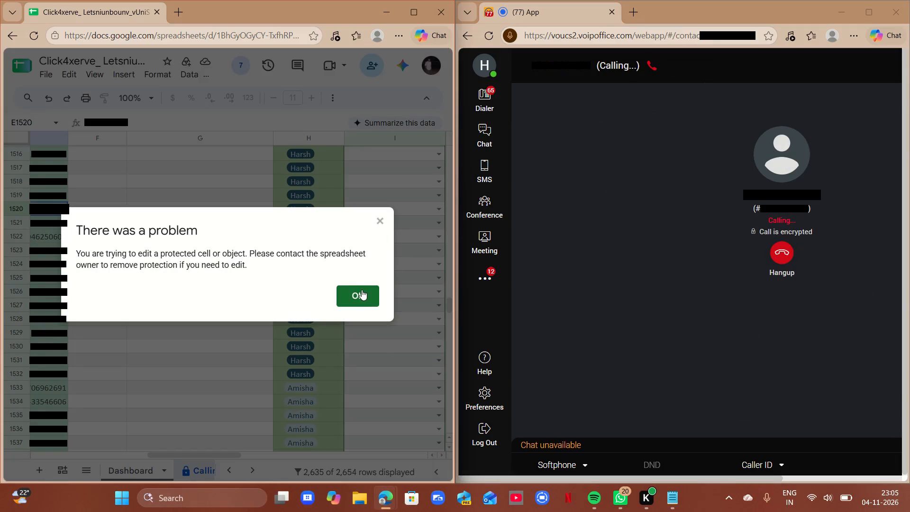
click(364, 291)
click(58, 212)
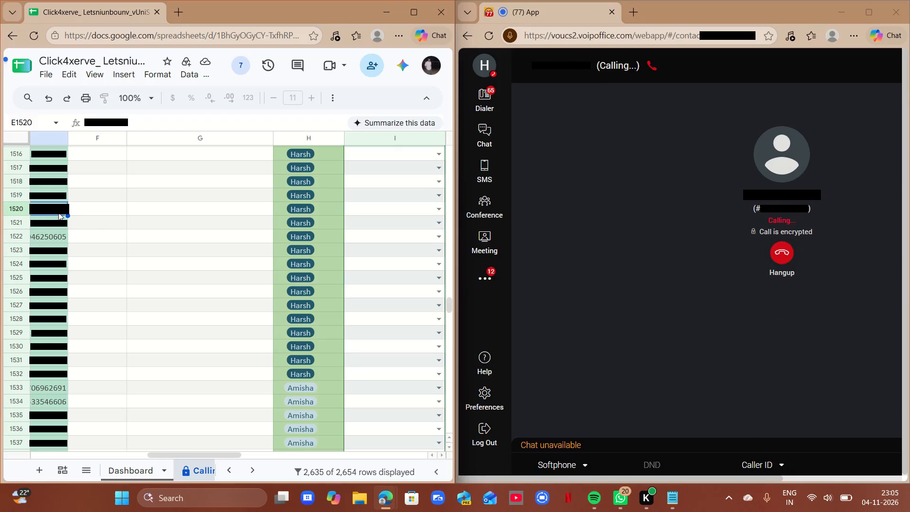
key(ctrl+c)
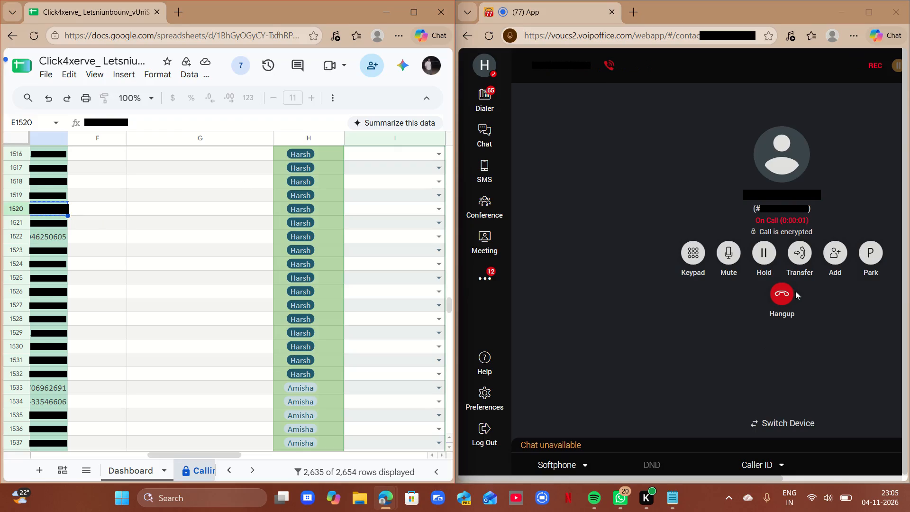
End the current call and dial the copied phone number of Harsh's row 1520 lead.
click(780, 288)
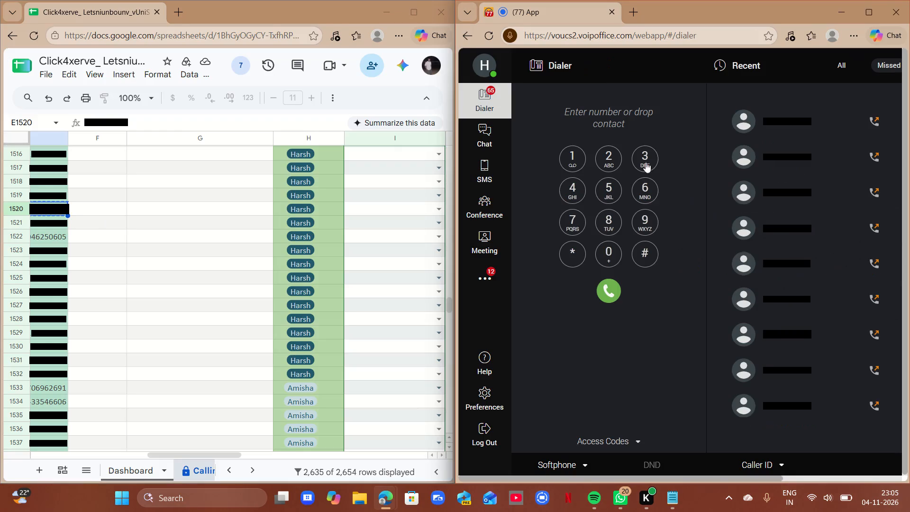
click(607, 122)
key(ctrl+backslash)
key(ctrl+v)
key(backslash)
key(Return)
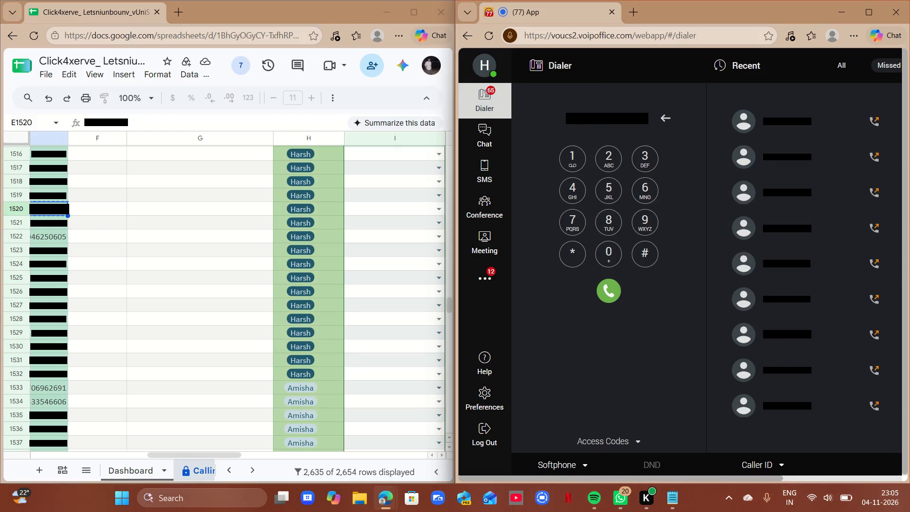
Copy the column E phone number of Harsh's row 1521 lead.
click(53, 225)
key(ctrl+backslash)
key(ctrl+c)
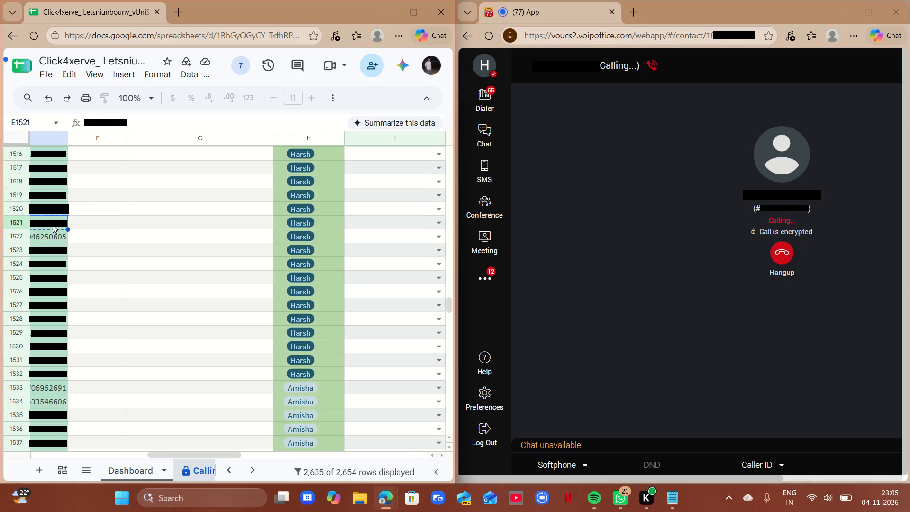